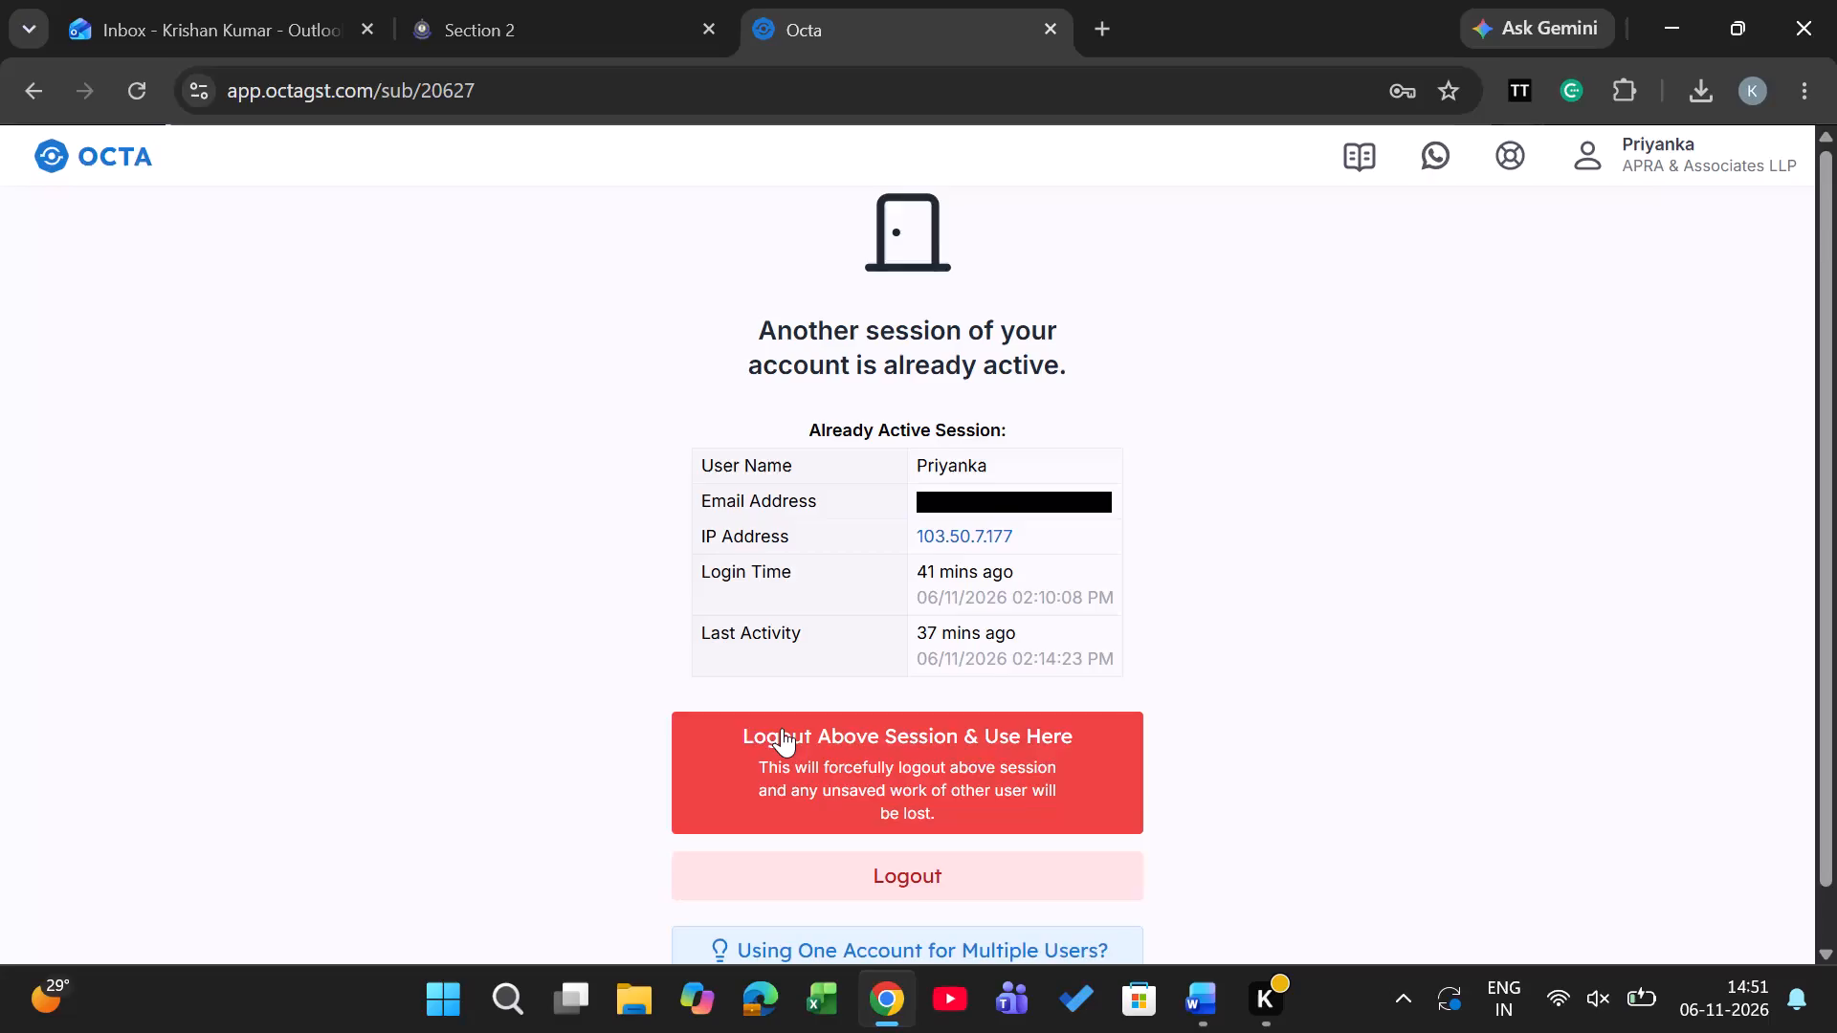
Force the other active session of the account to log out and continue working here.
left_click(782, 728)
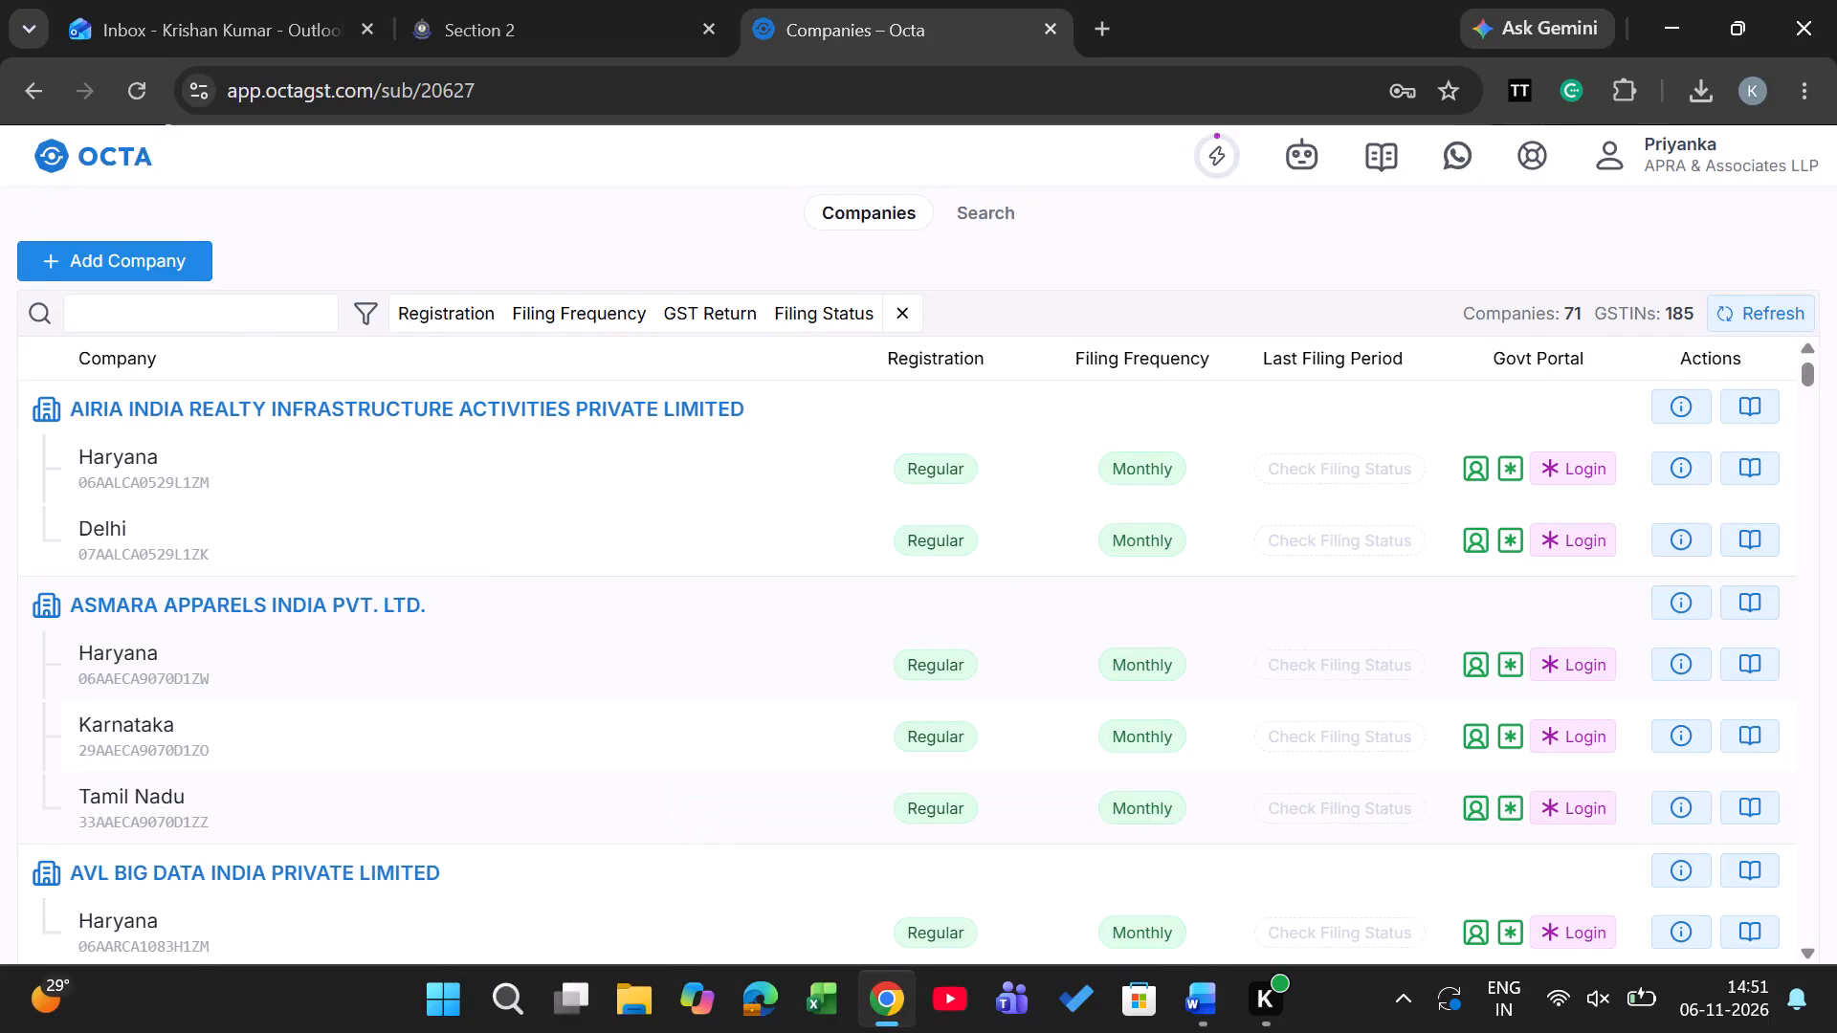
Find Zenergize Power Tech by searching "zen", log in to the government portal for its Himachal Pradesh GSTIN, and open it.
left_click(223, 305)
type("ze")
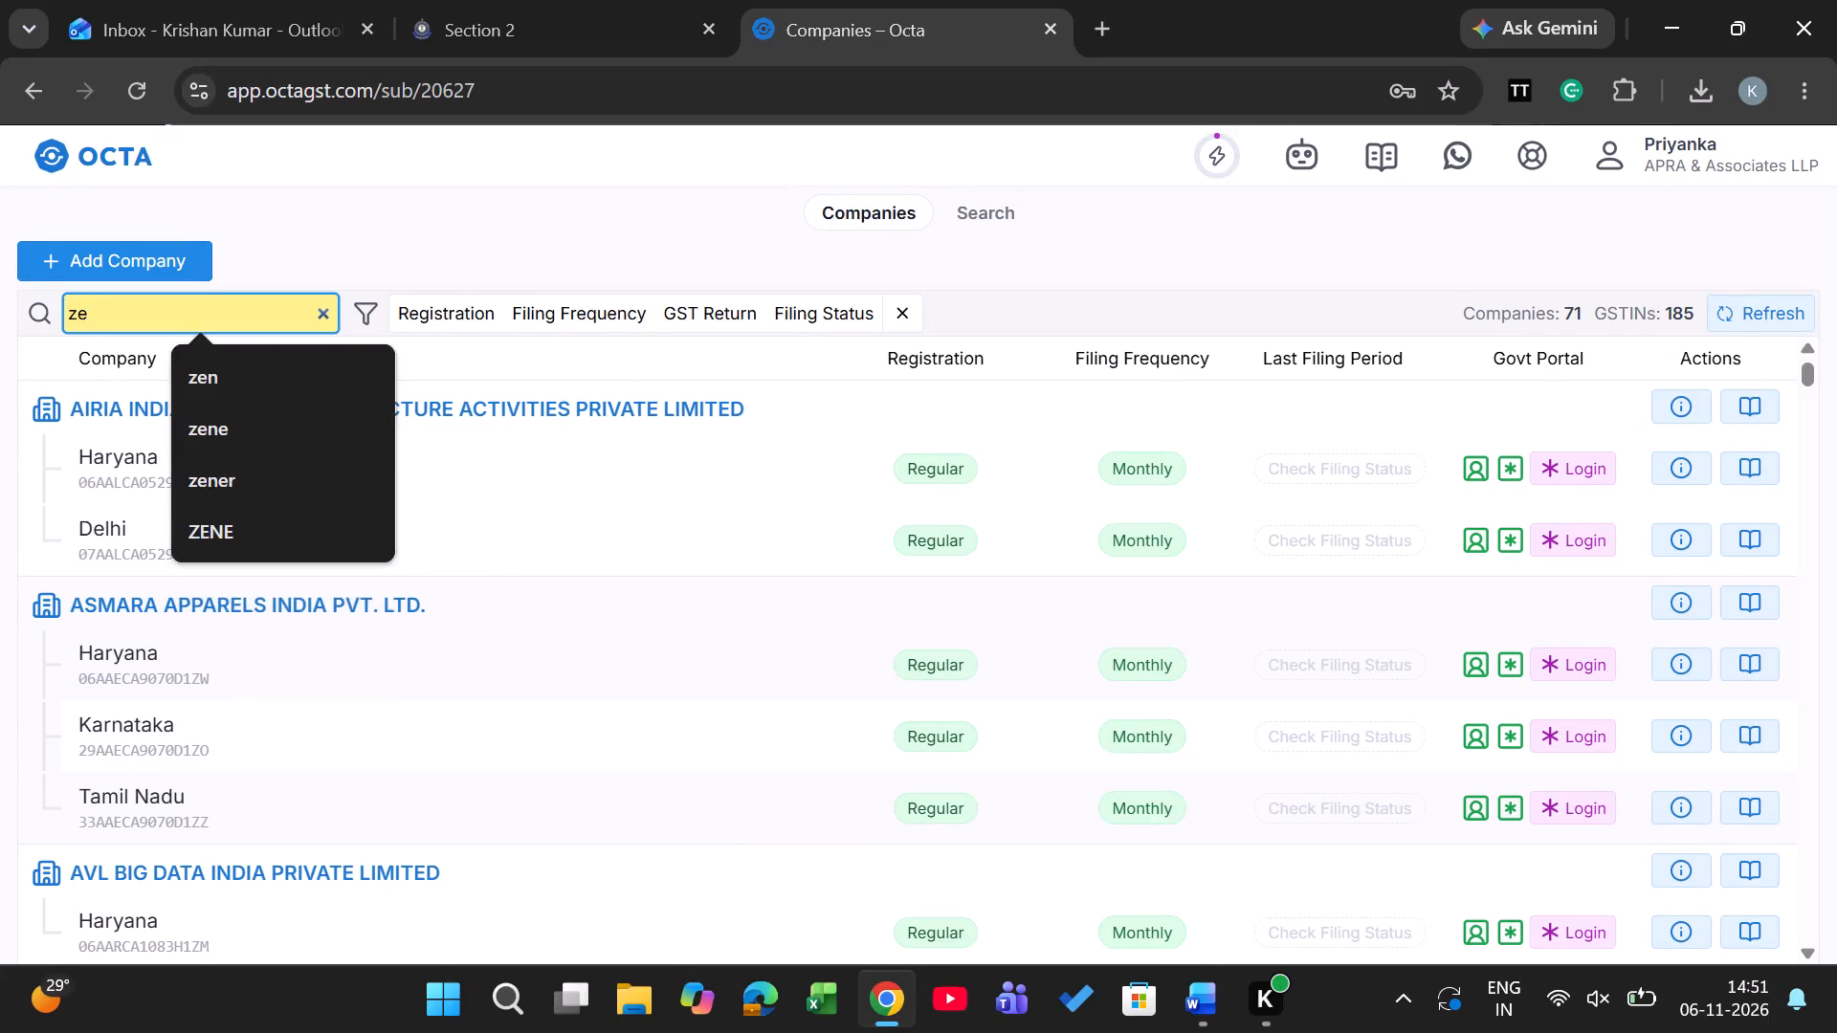
key("n")
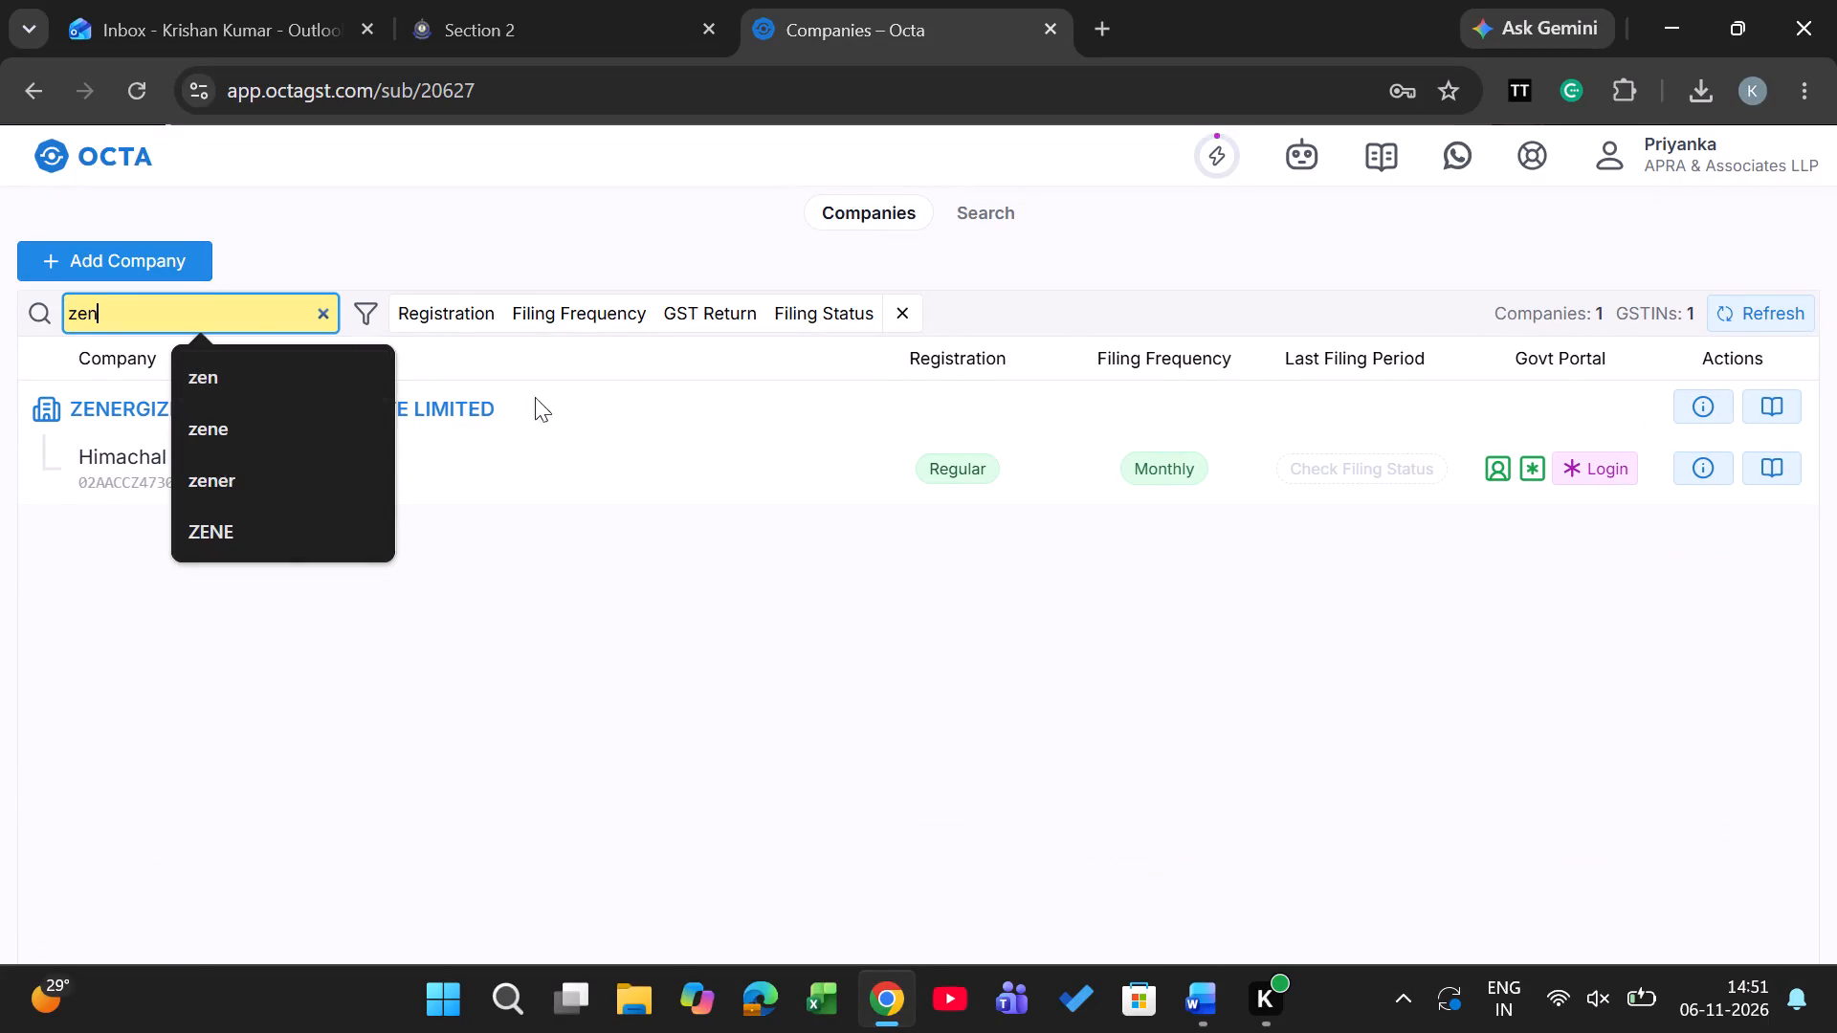
left_click(1599, 469)
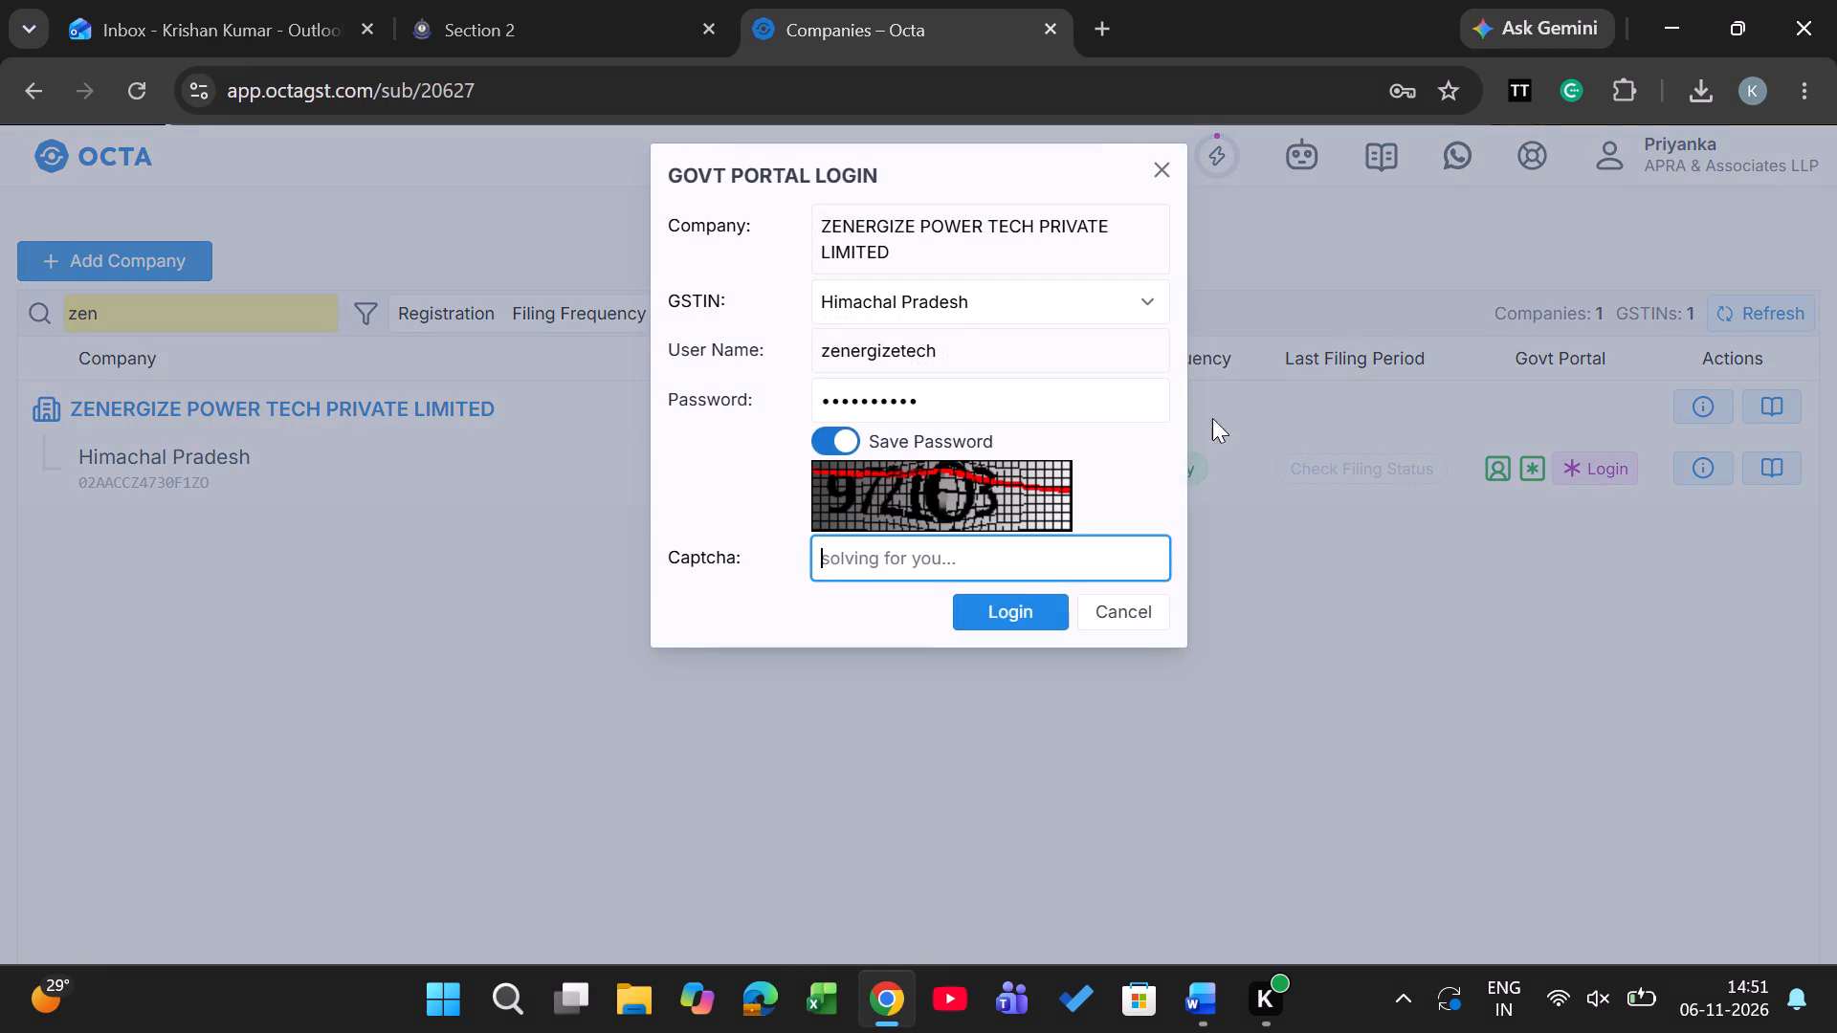
left_click(1007, 617)
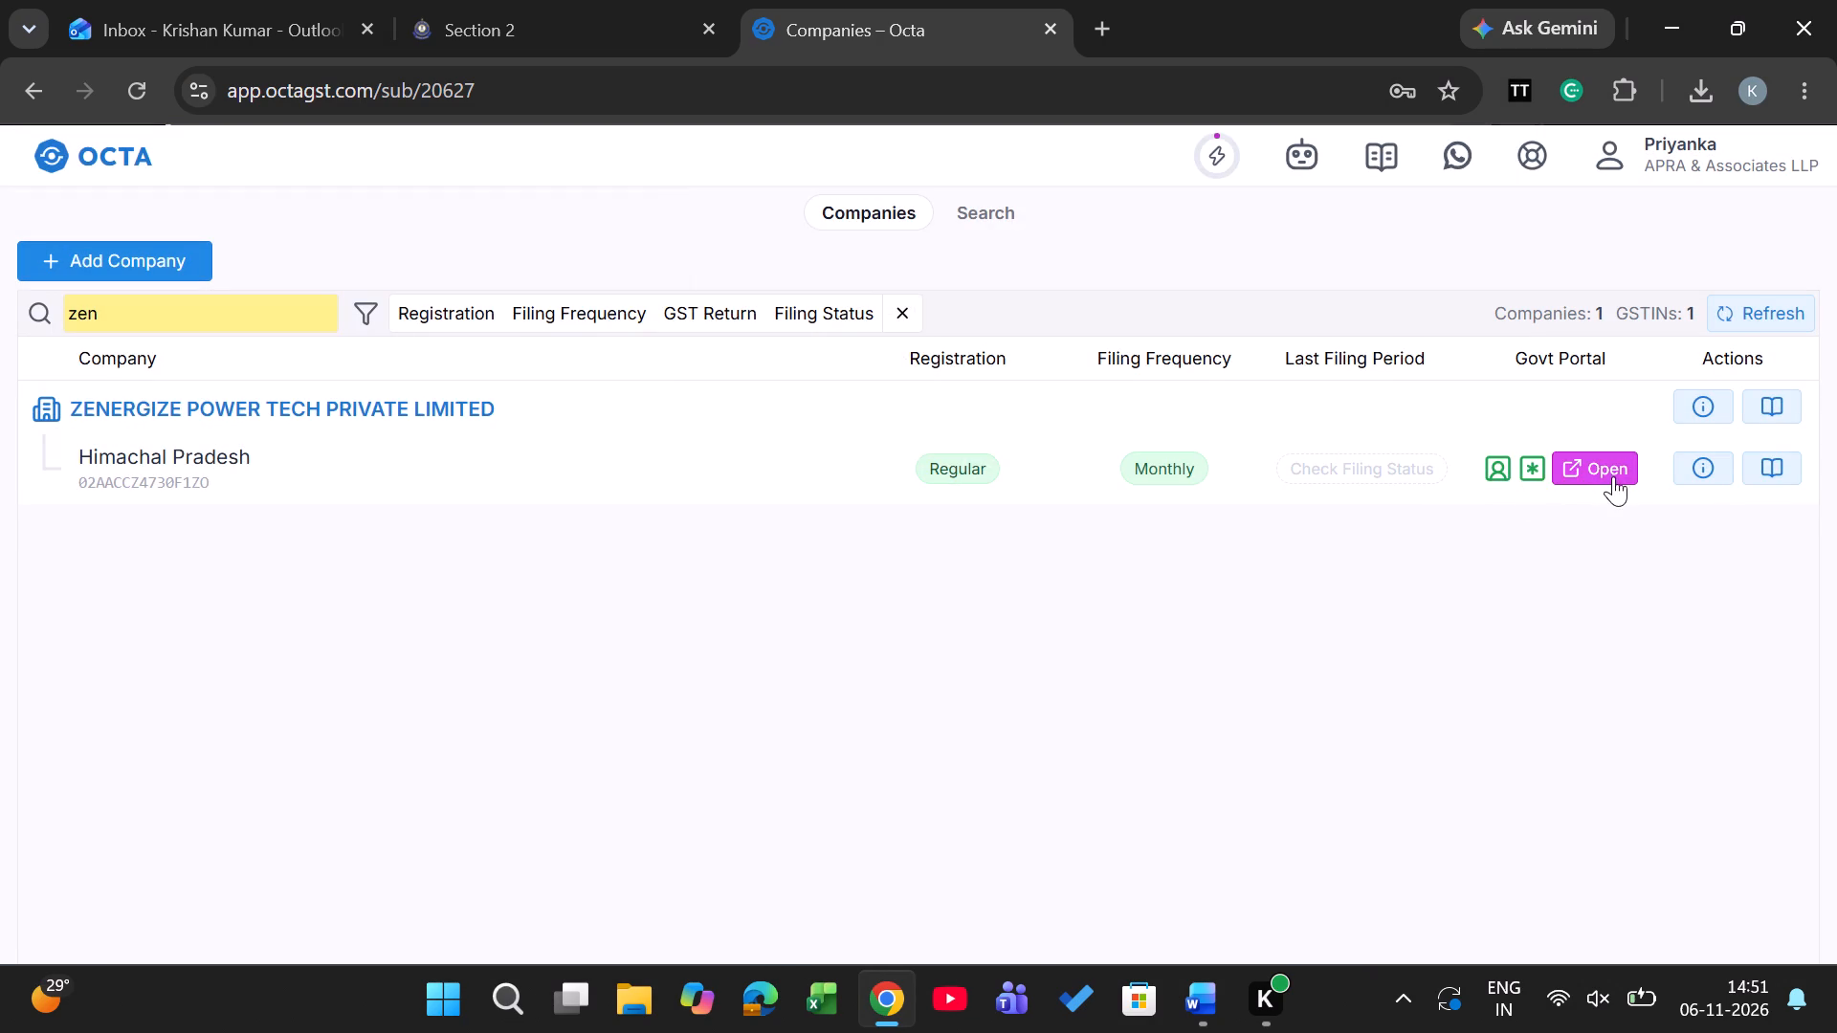
left_click(1613, 475)
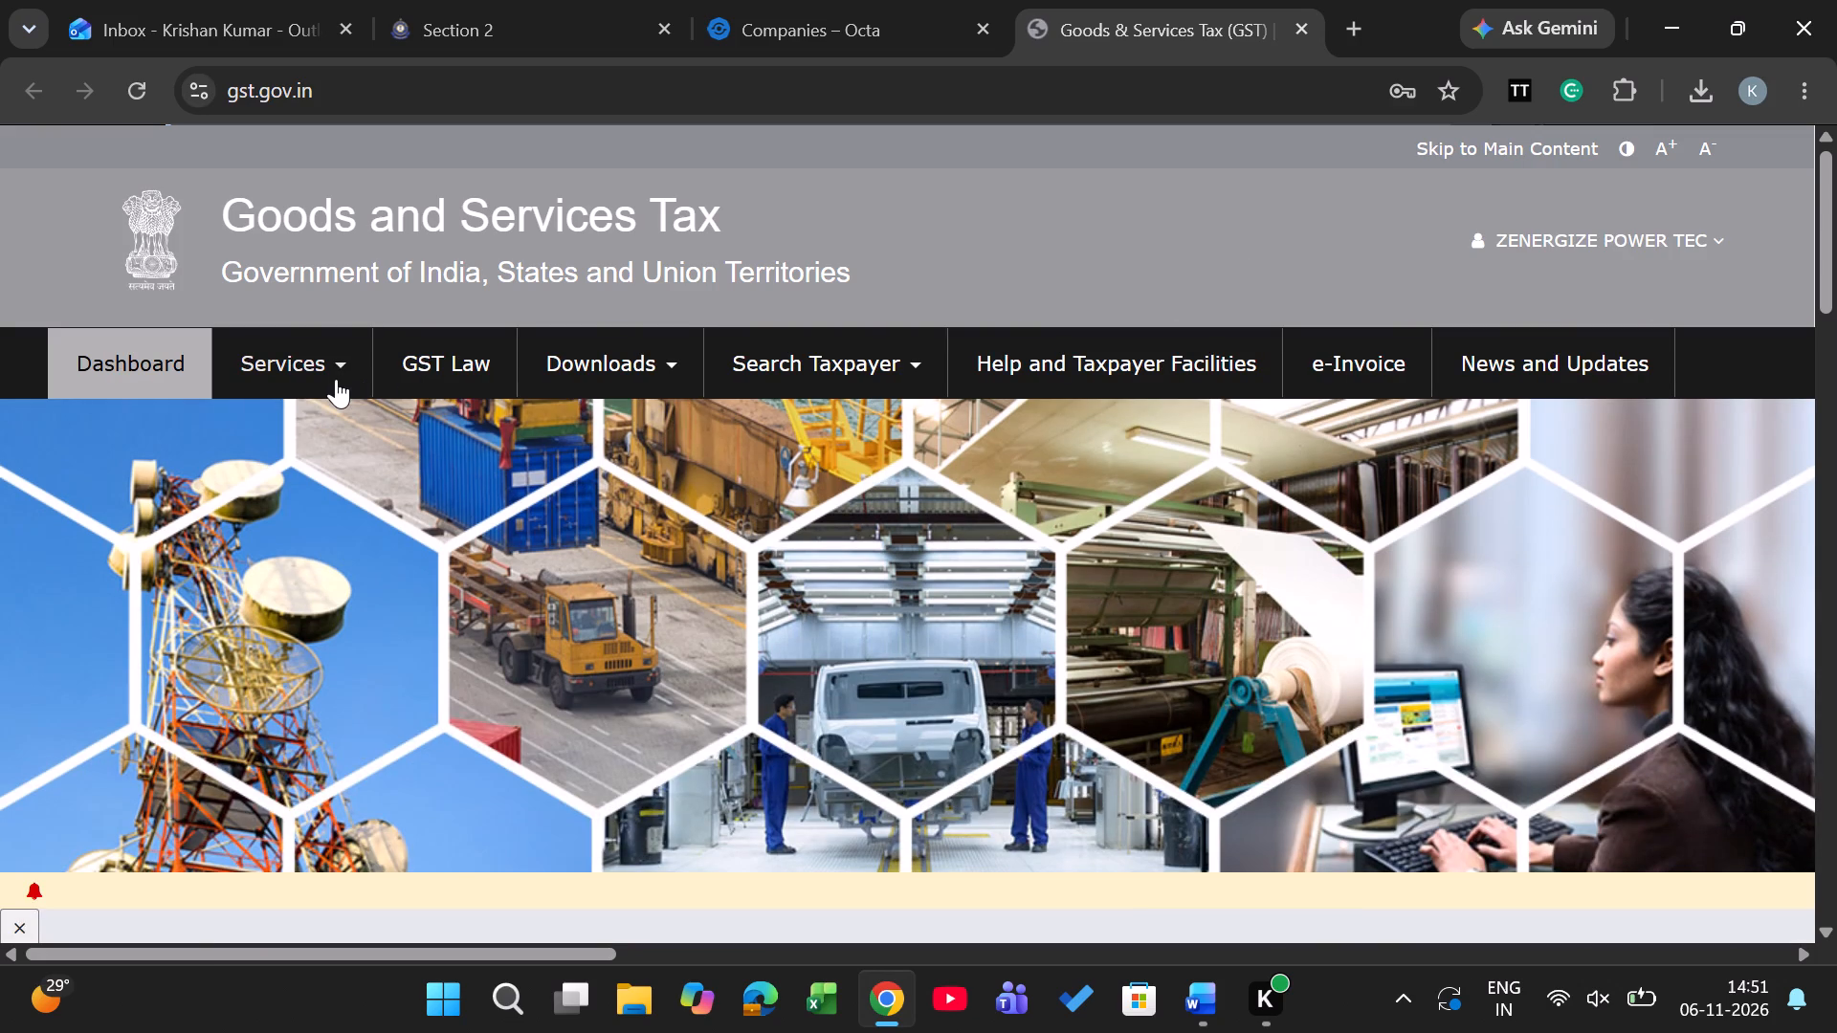
Open the Application for Refund page from the refund services and look through the available refund types.
left_click(336, 379)
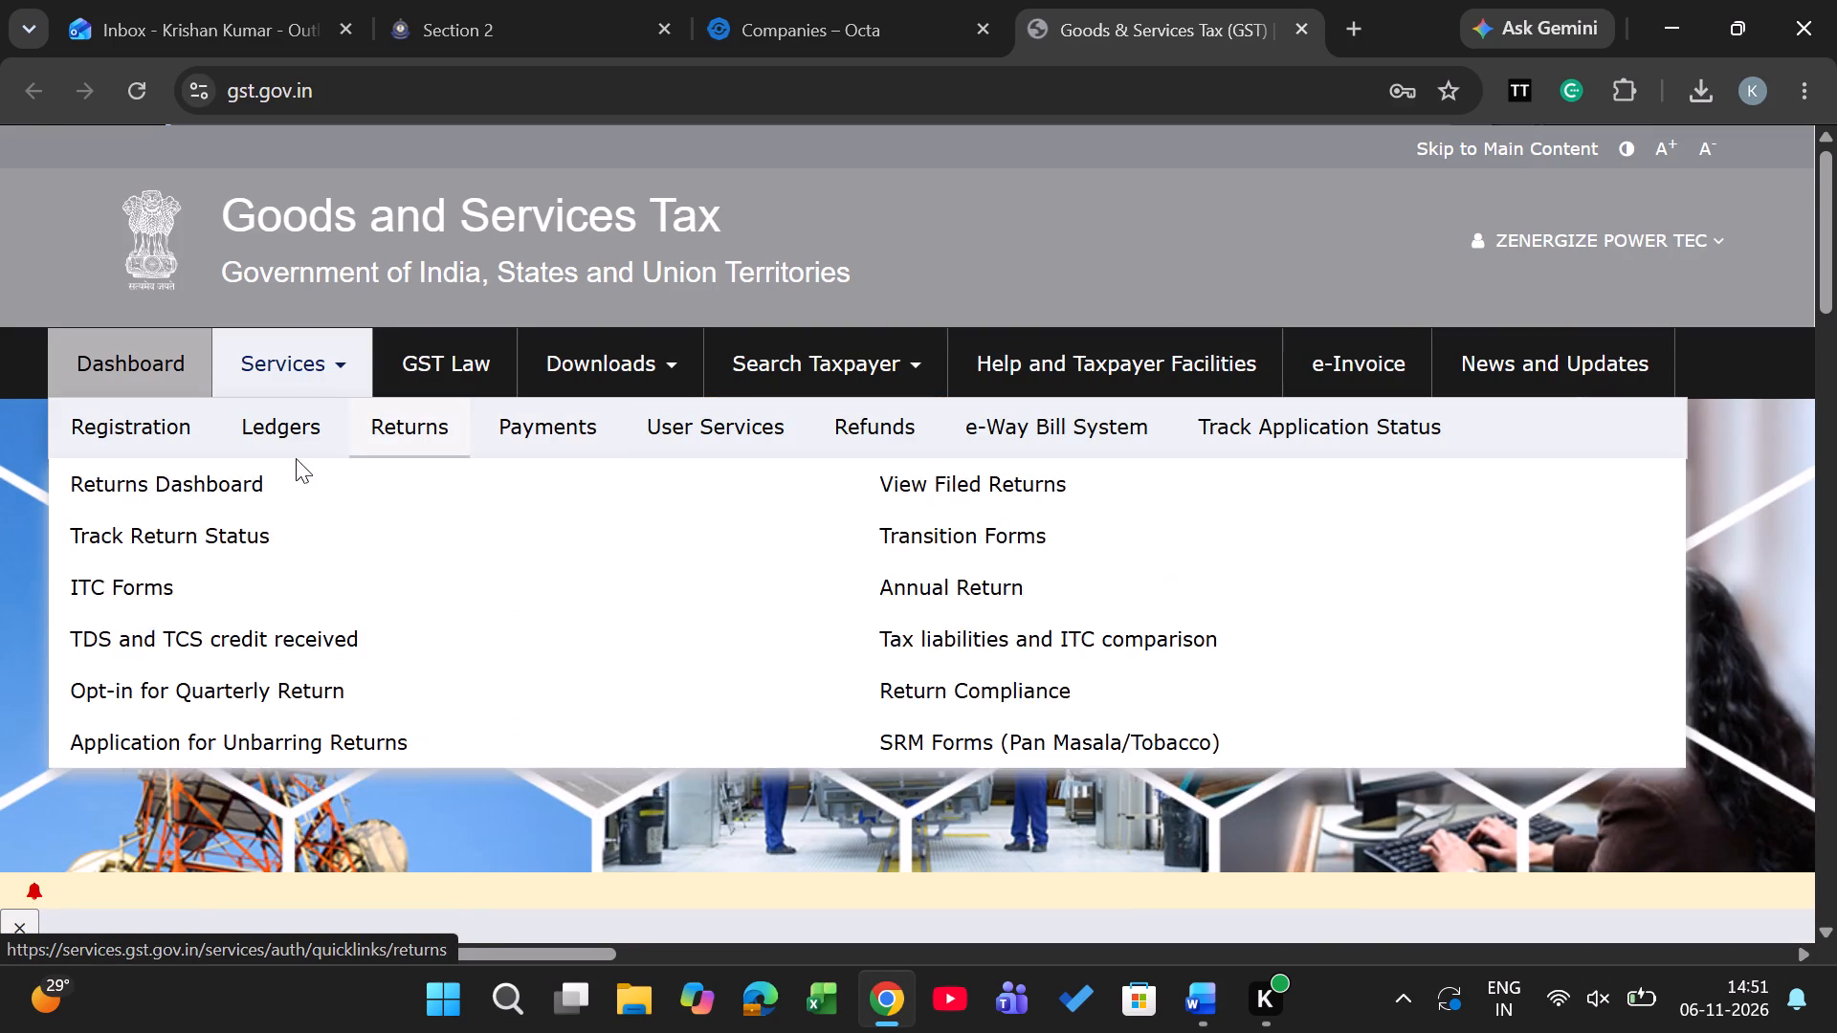
left_click(888, 429)
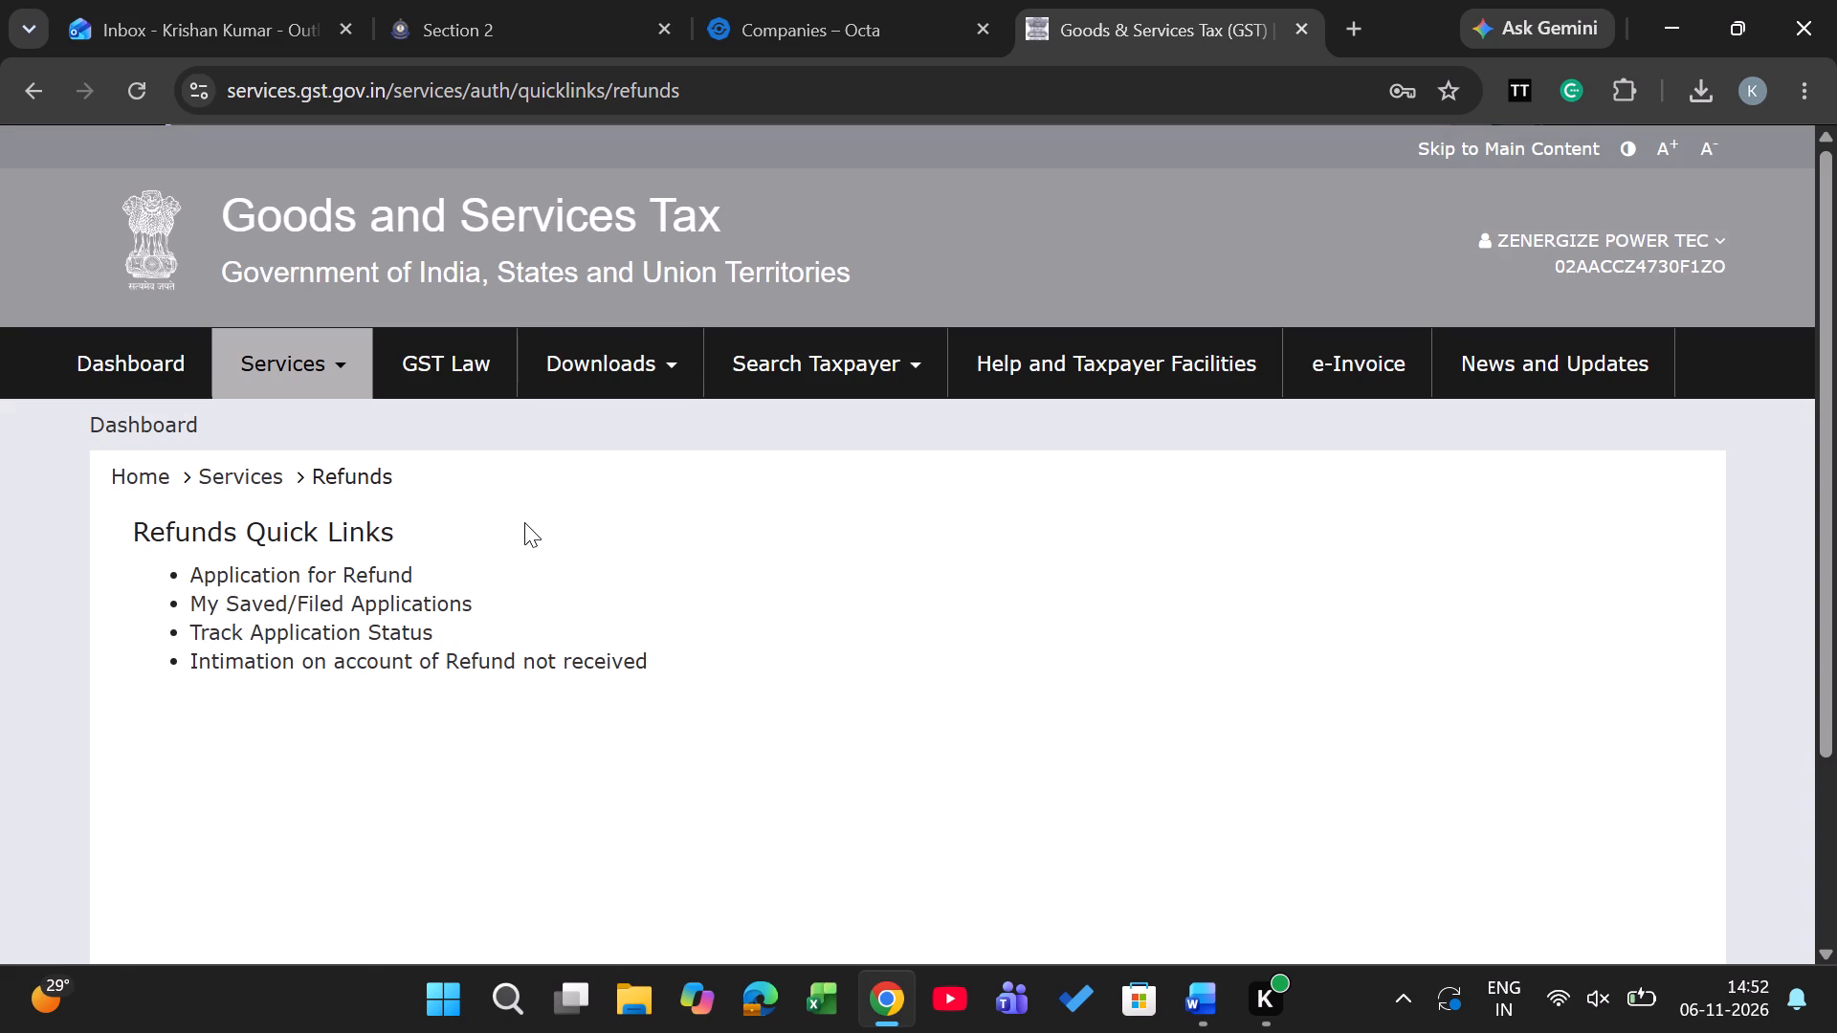
left_click(296, 583)
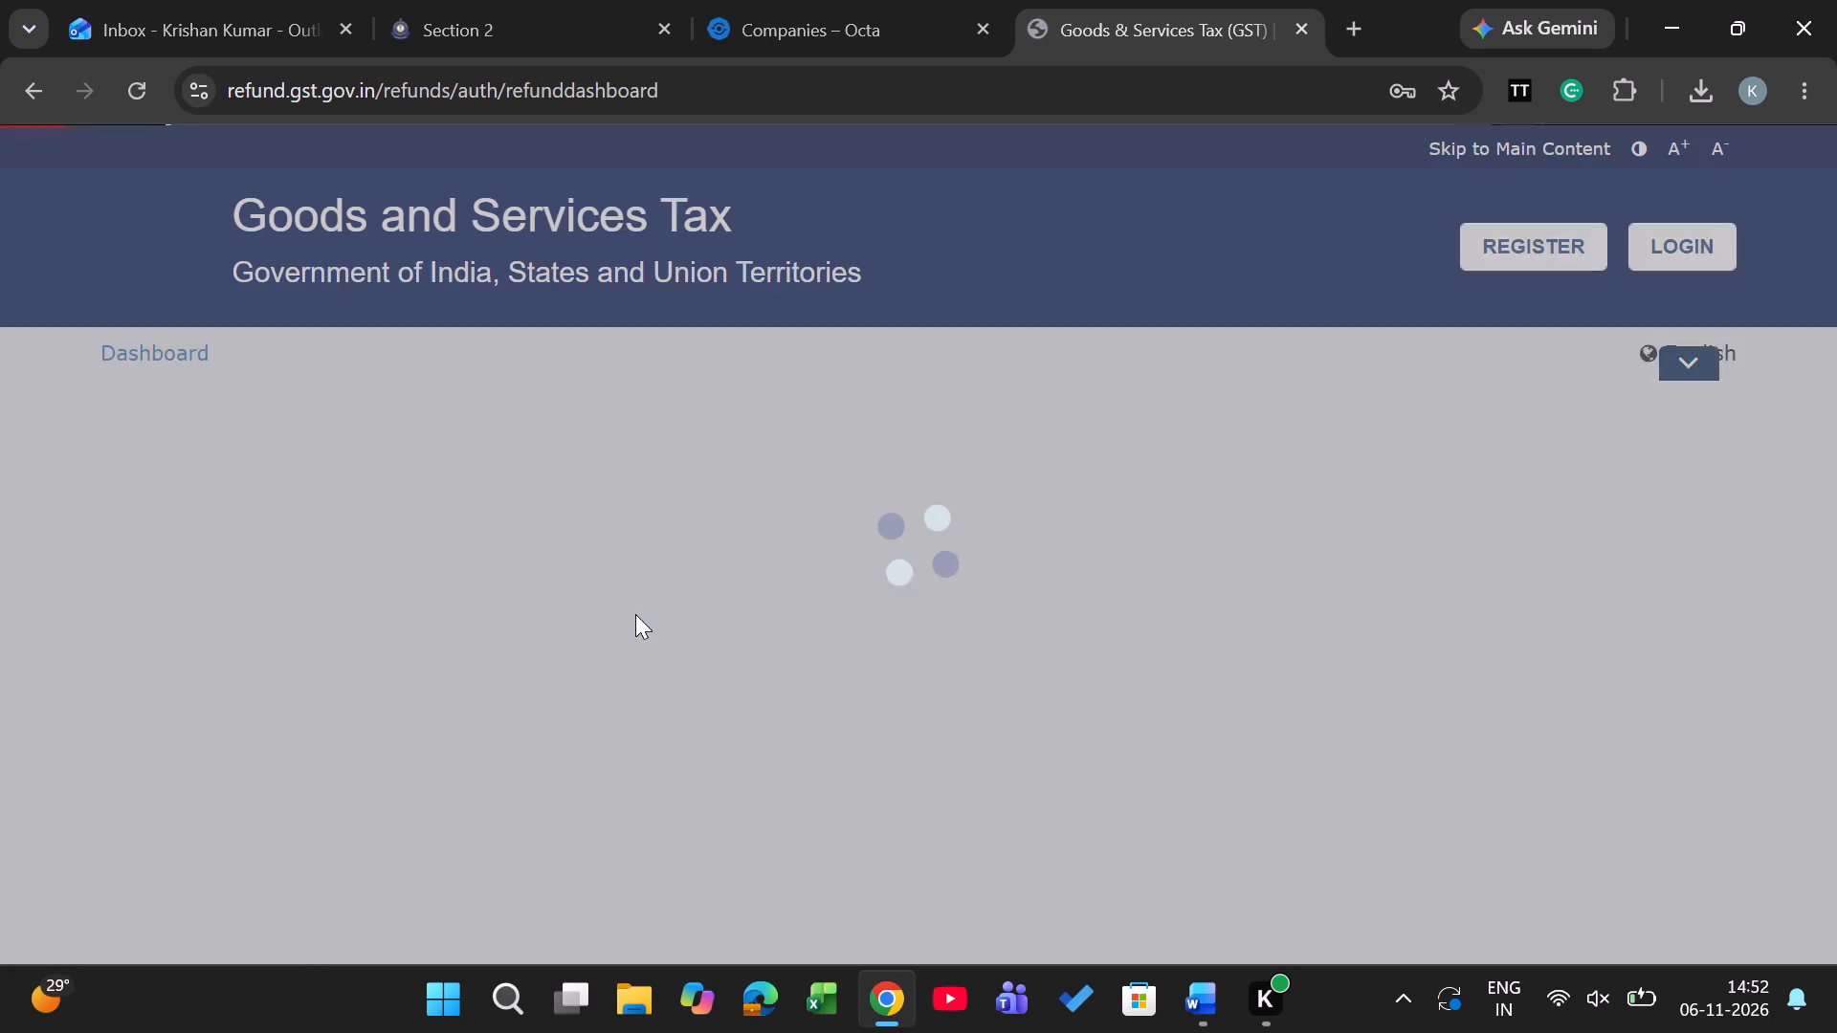
scroll(697, 764, "down", 6)
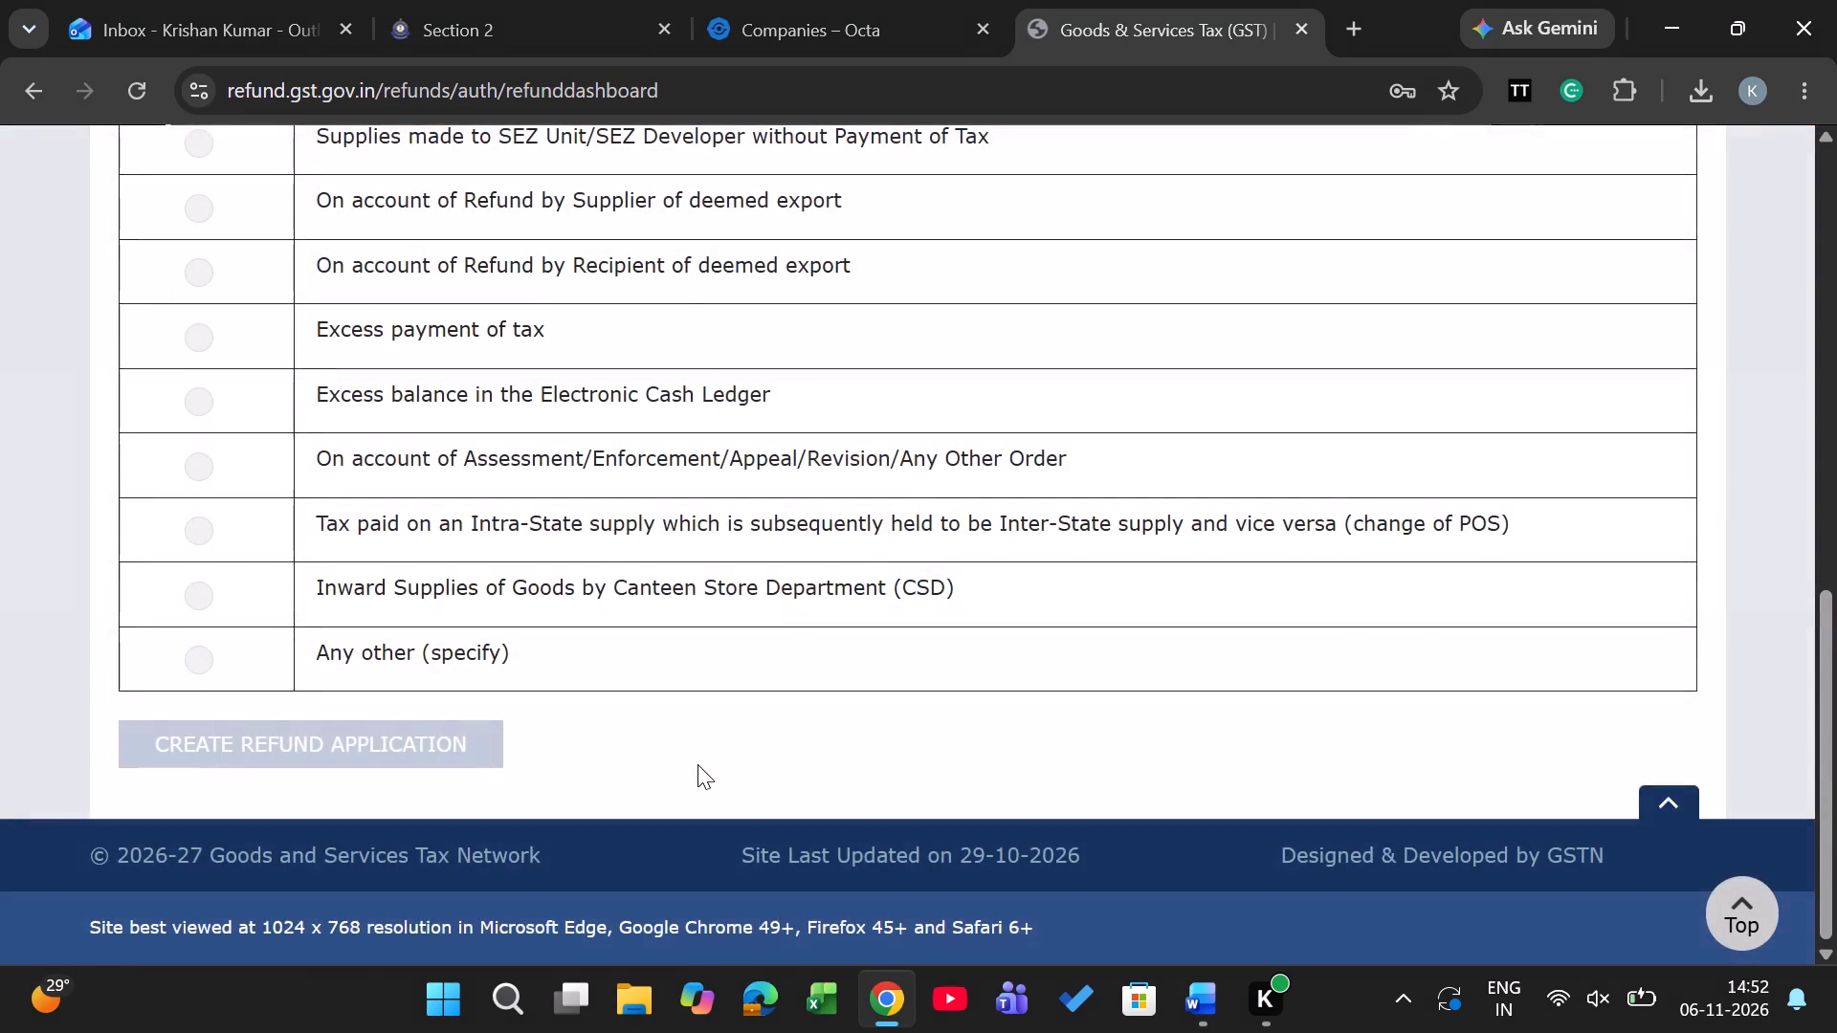
scroll(776, 623, "up", 5)
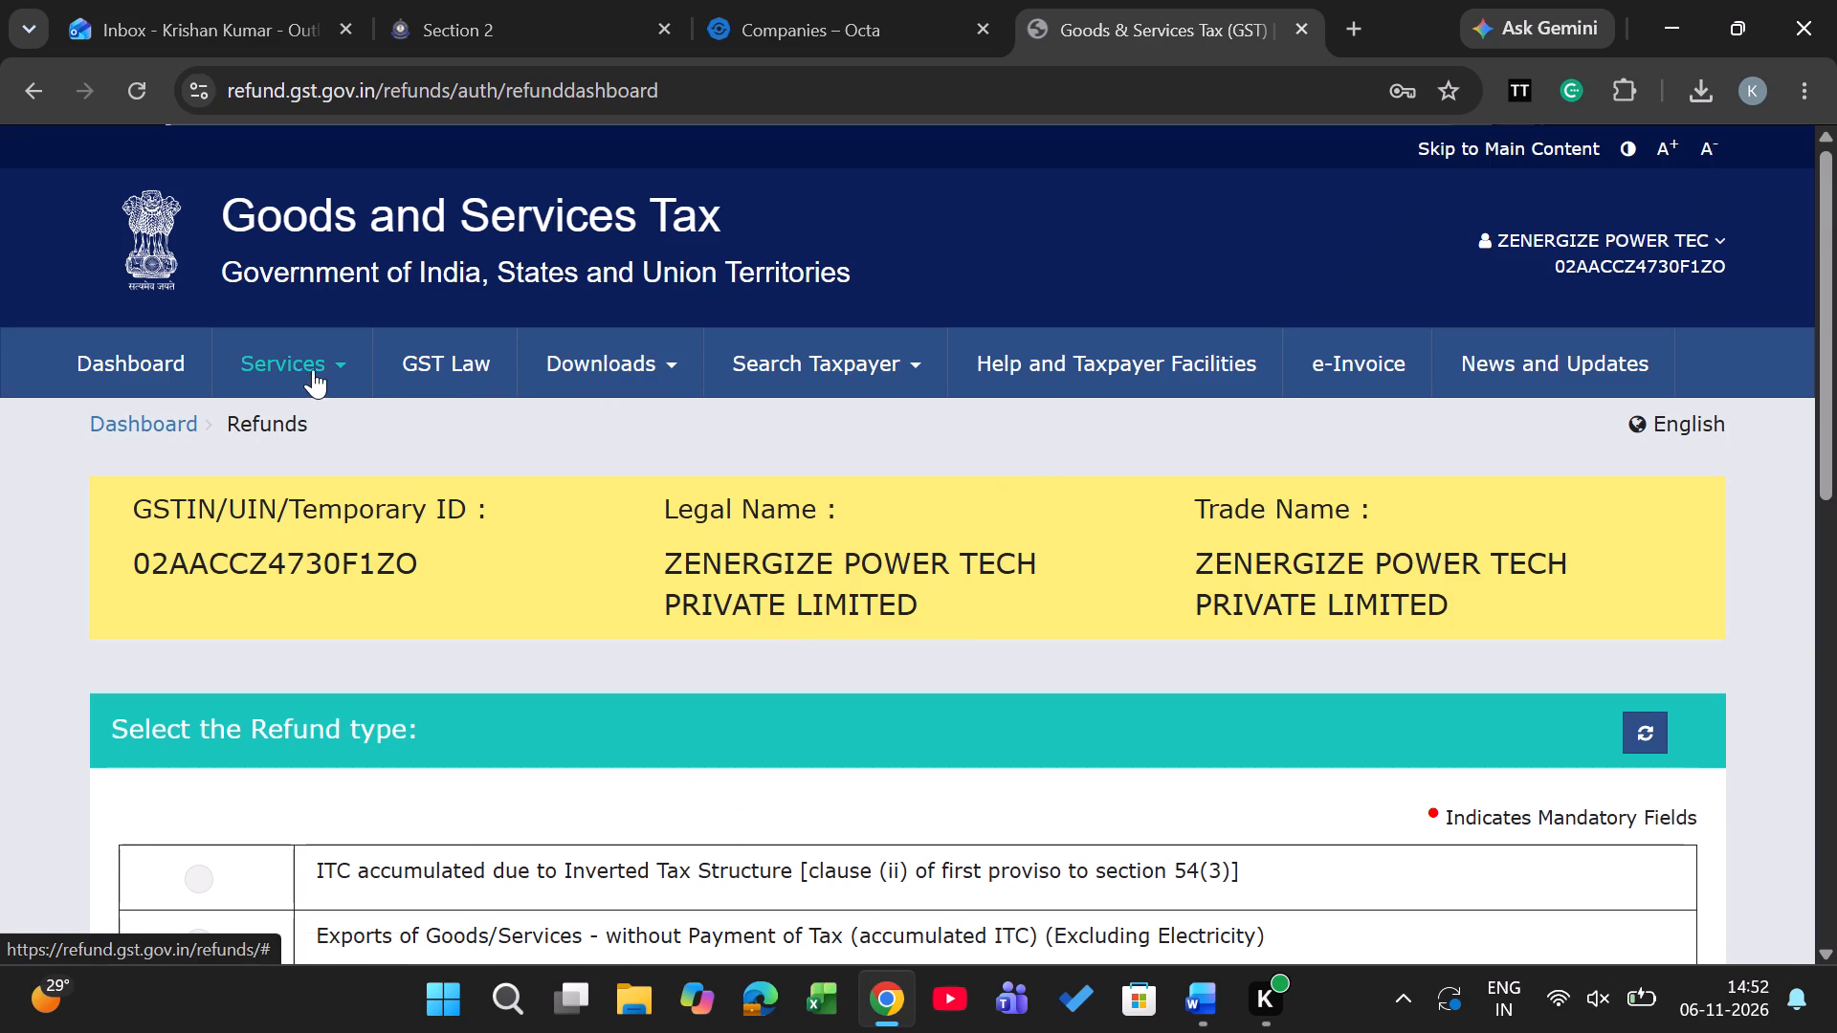
Go to the notices and orders list and view the refund rejection notice (RFD-08) issued on 06/11/2026.
left_click(308, 362)
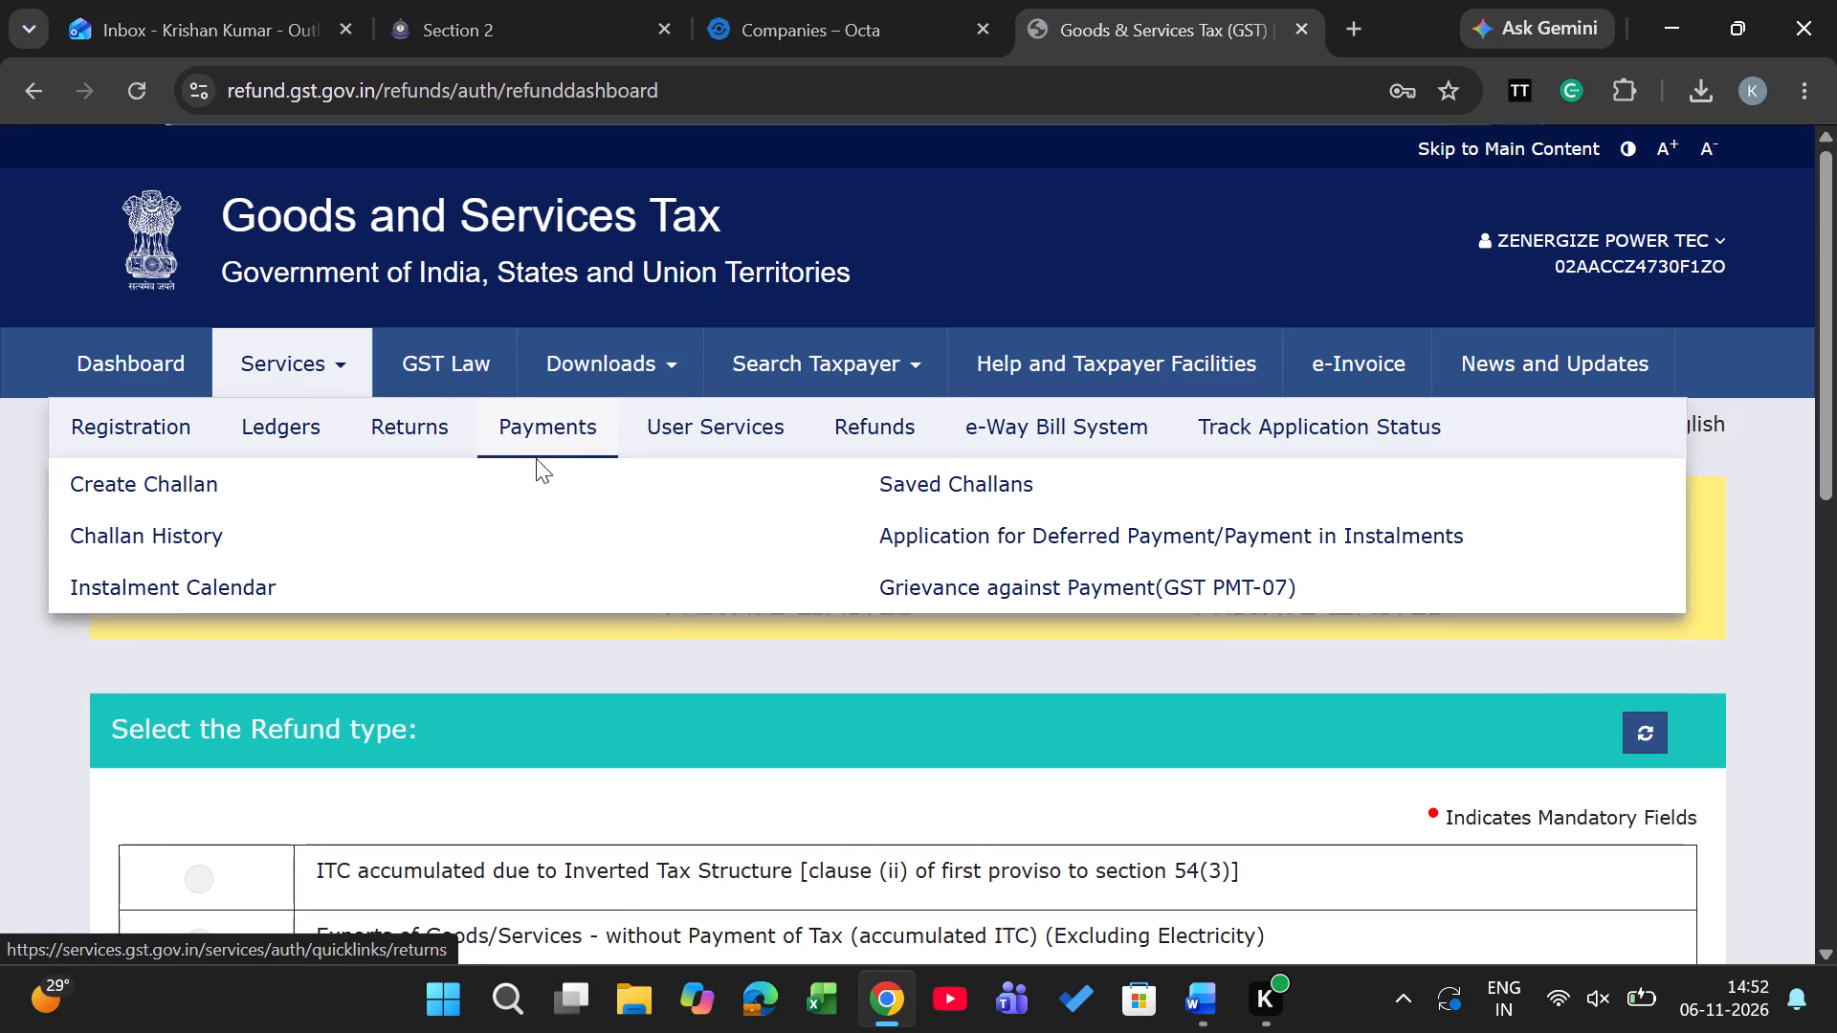
left_click(773, 570)
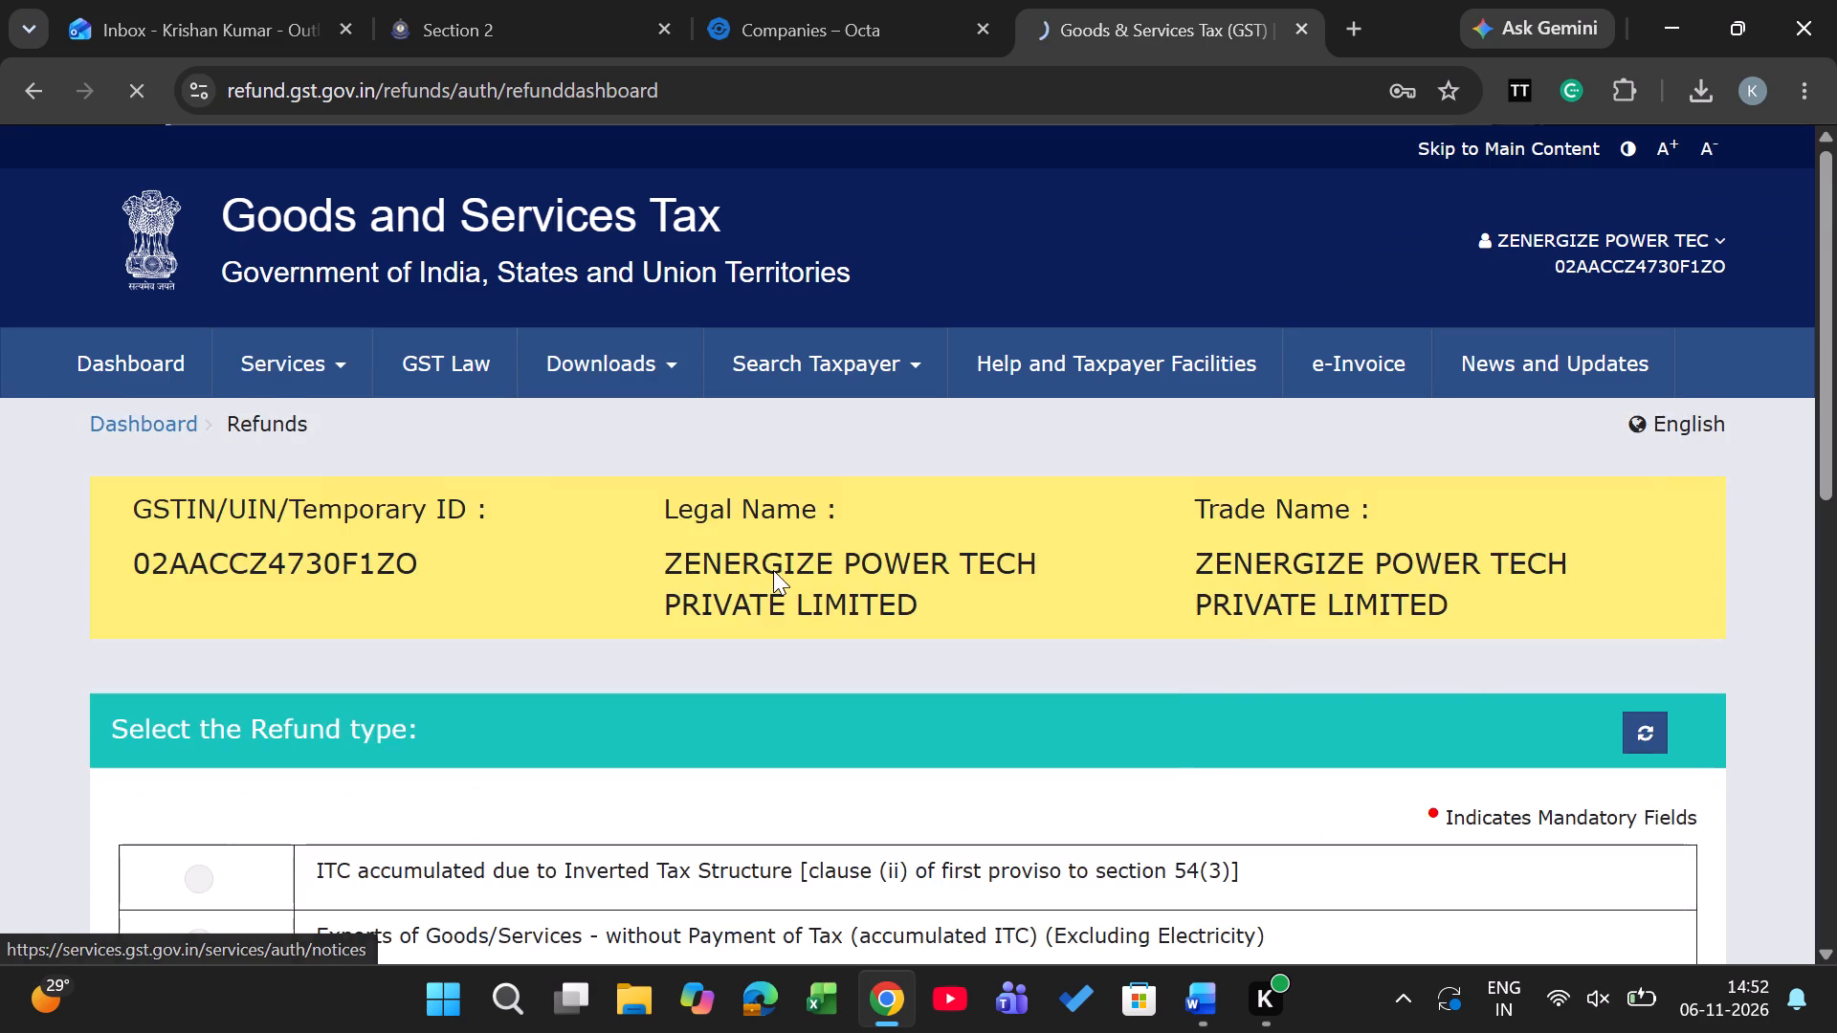
scroll(649, 769, "down", 3)
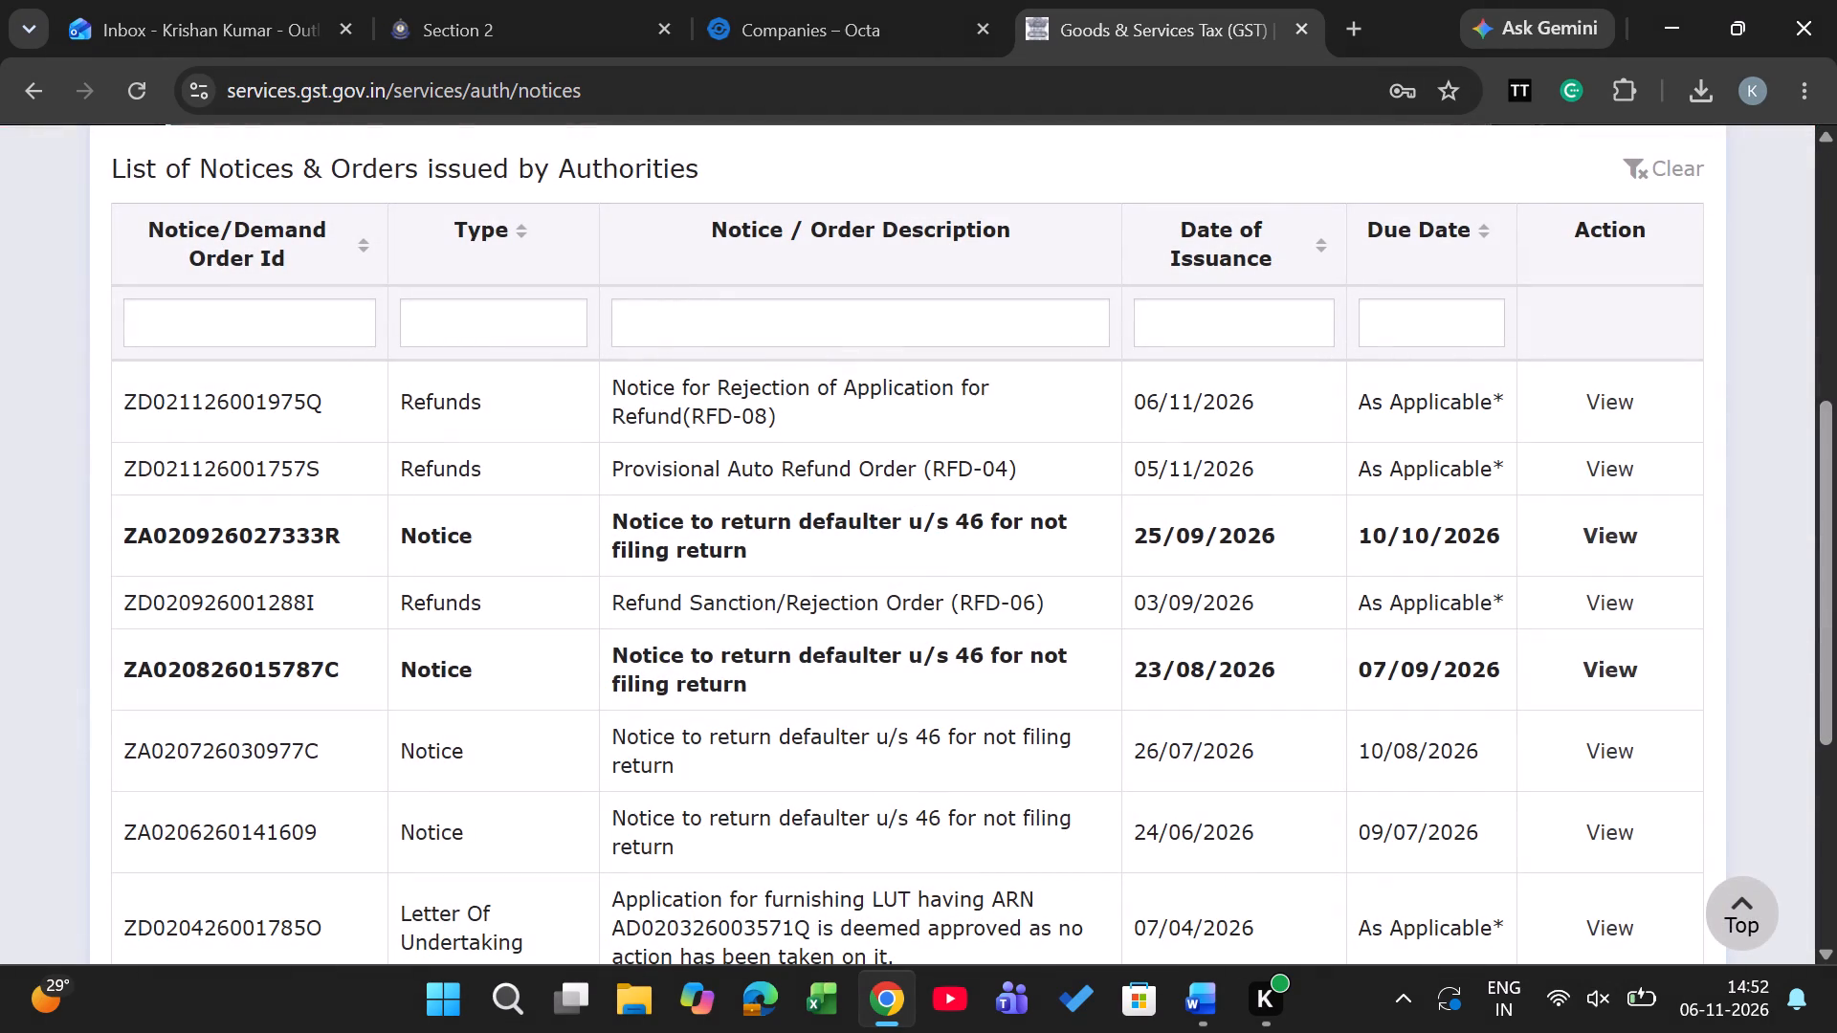
left_click(1611, 408)
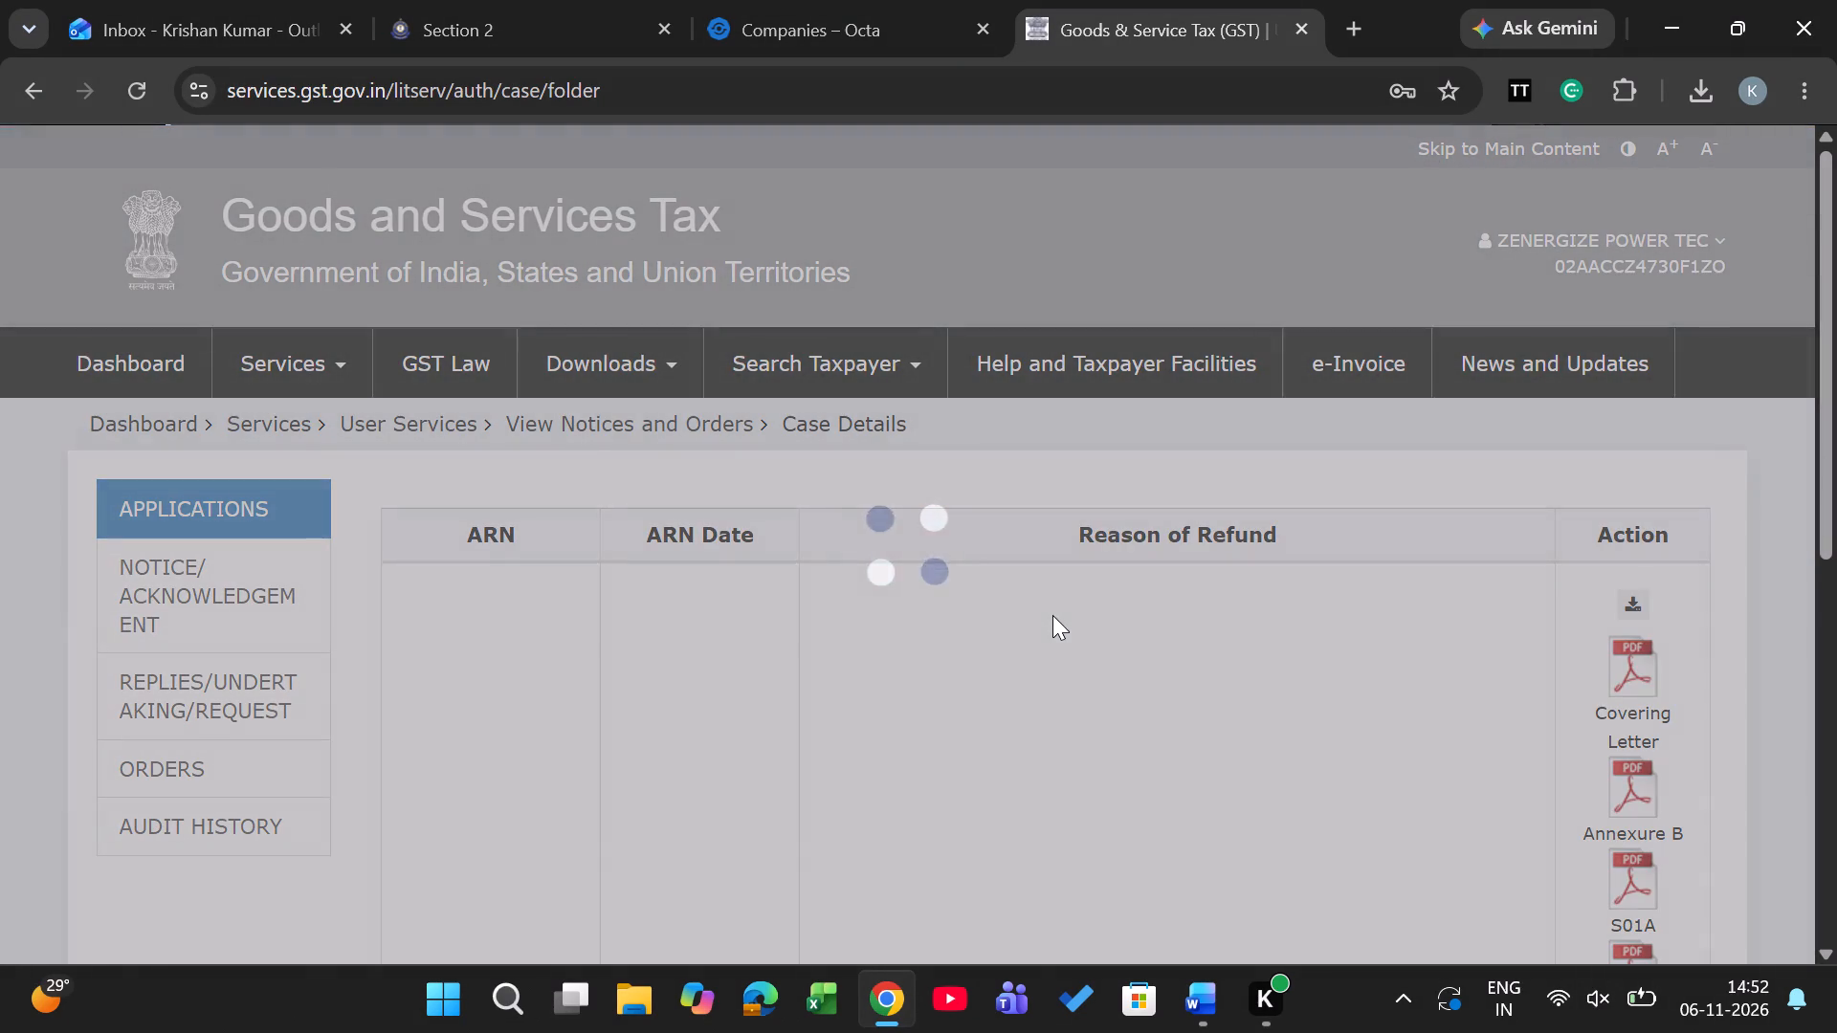
From the case's notices and acknowledgements, download the RFD-08 notice PDF and its Show Cause Notice attachment, RFD 08 Zenerzie.pdf.
scroll(906, 705, "down", 7)
scroll(906, 705, "up", 2)
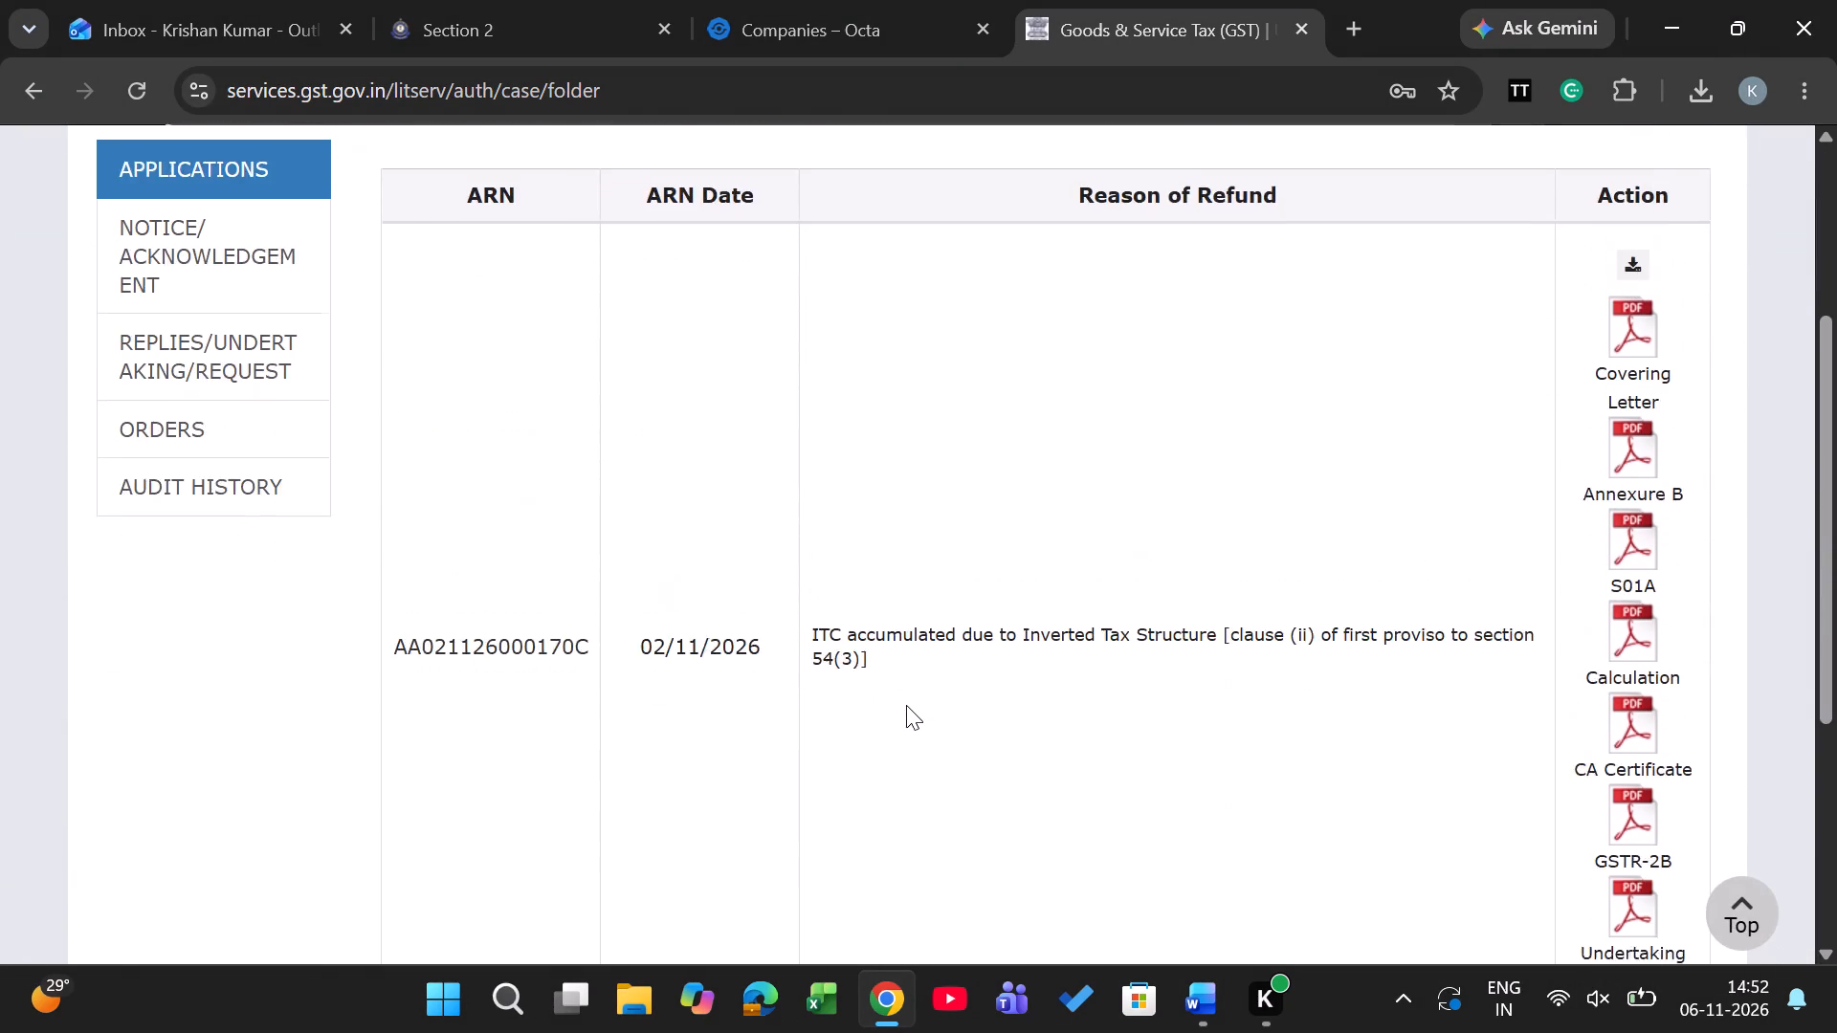
scroll(906, 705, "up", 3)
left_click(173, 589)
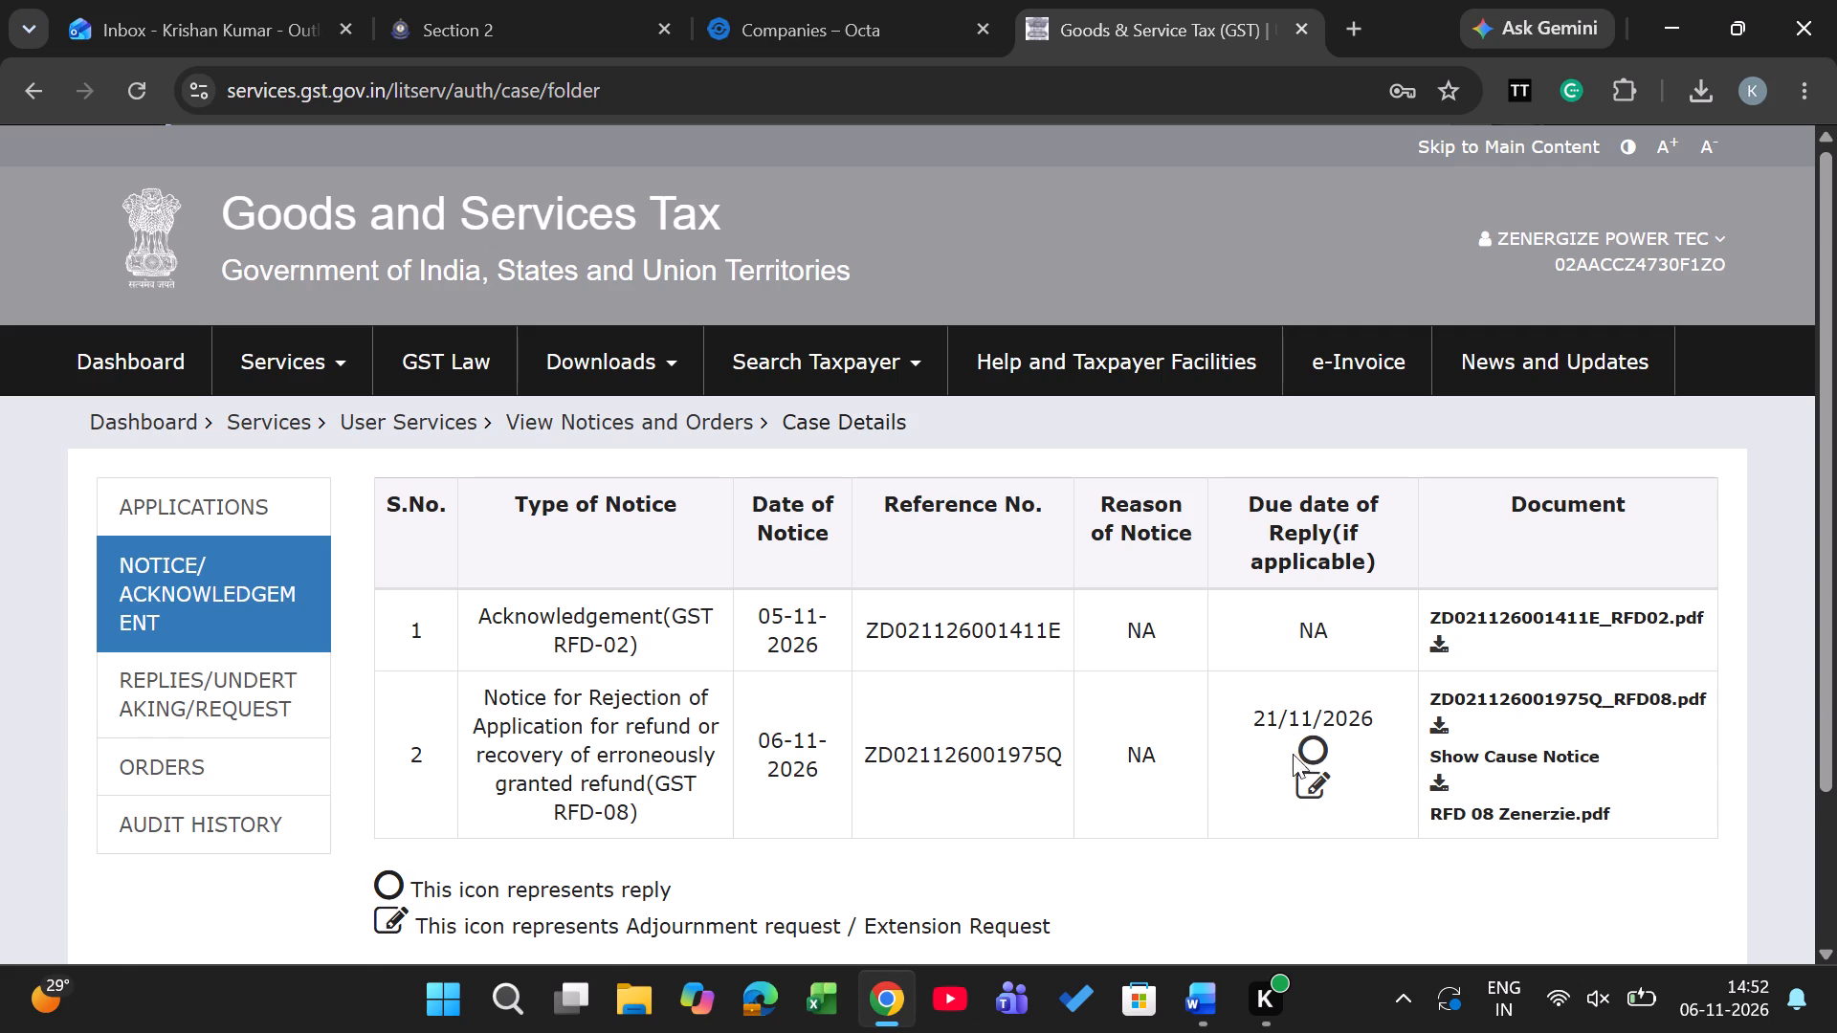
left_click(1450, 725)
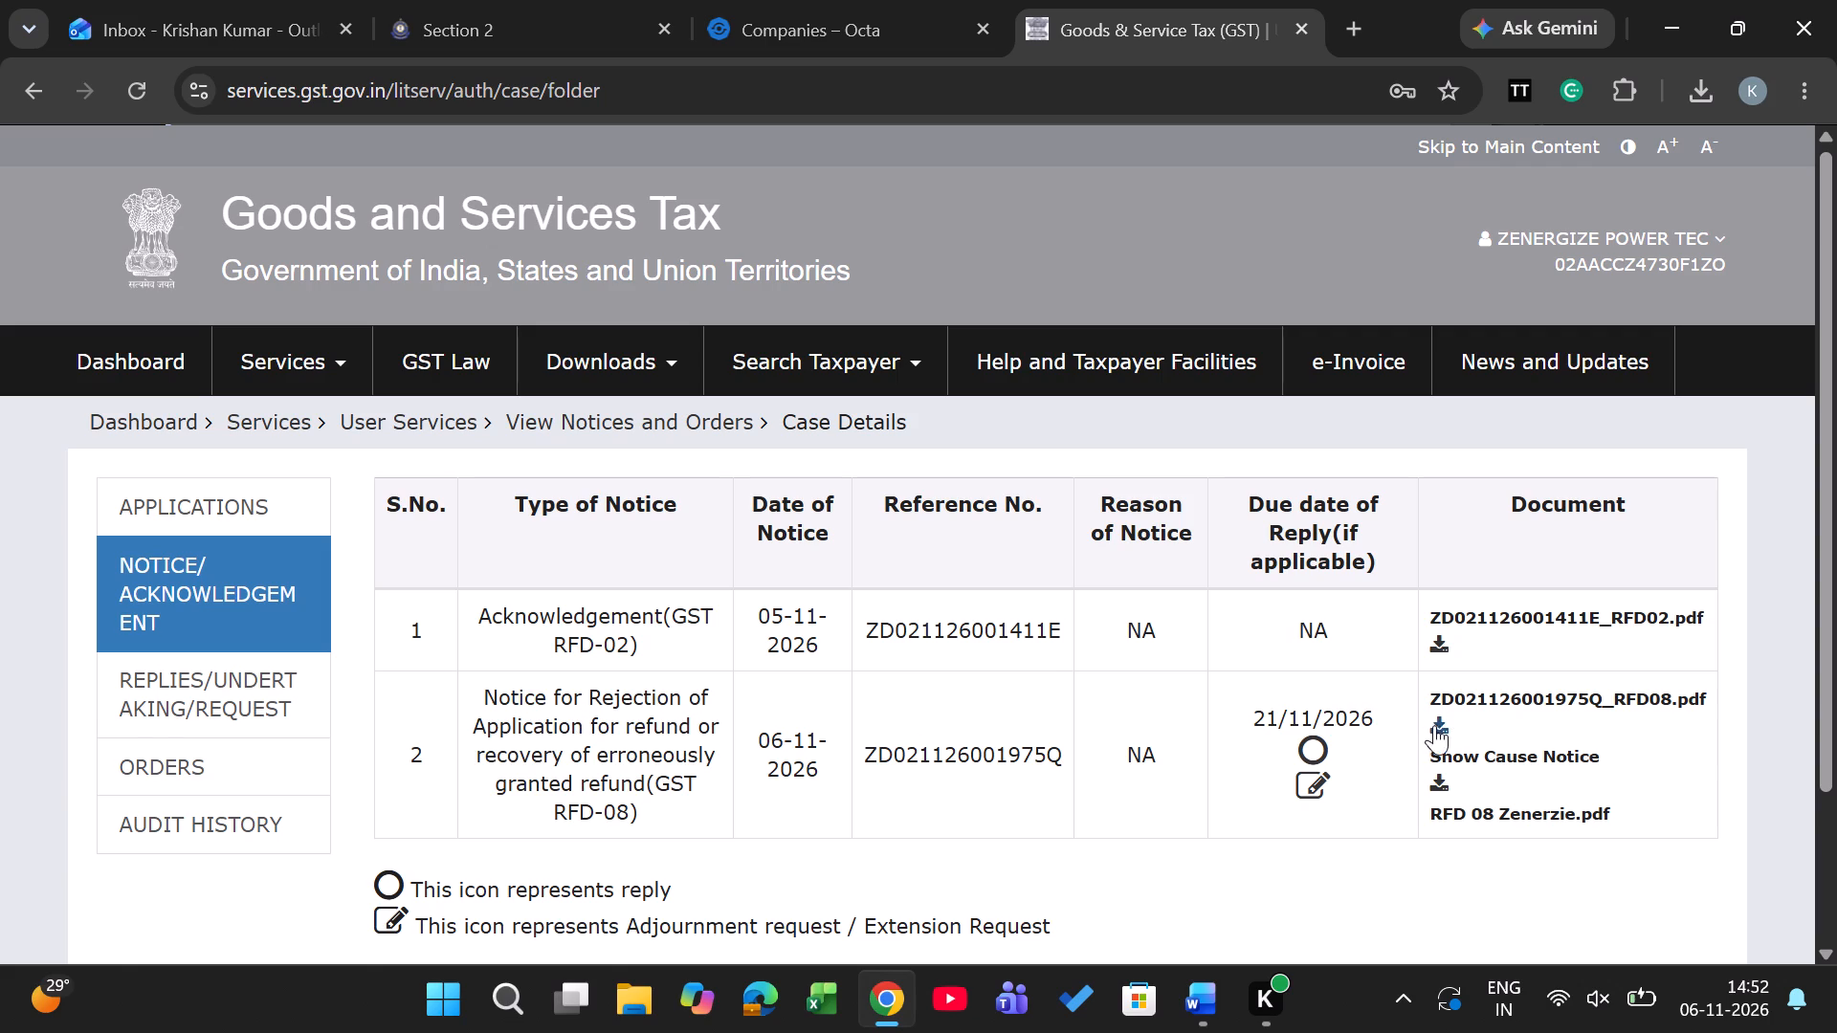
left_click(1437, 725)
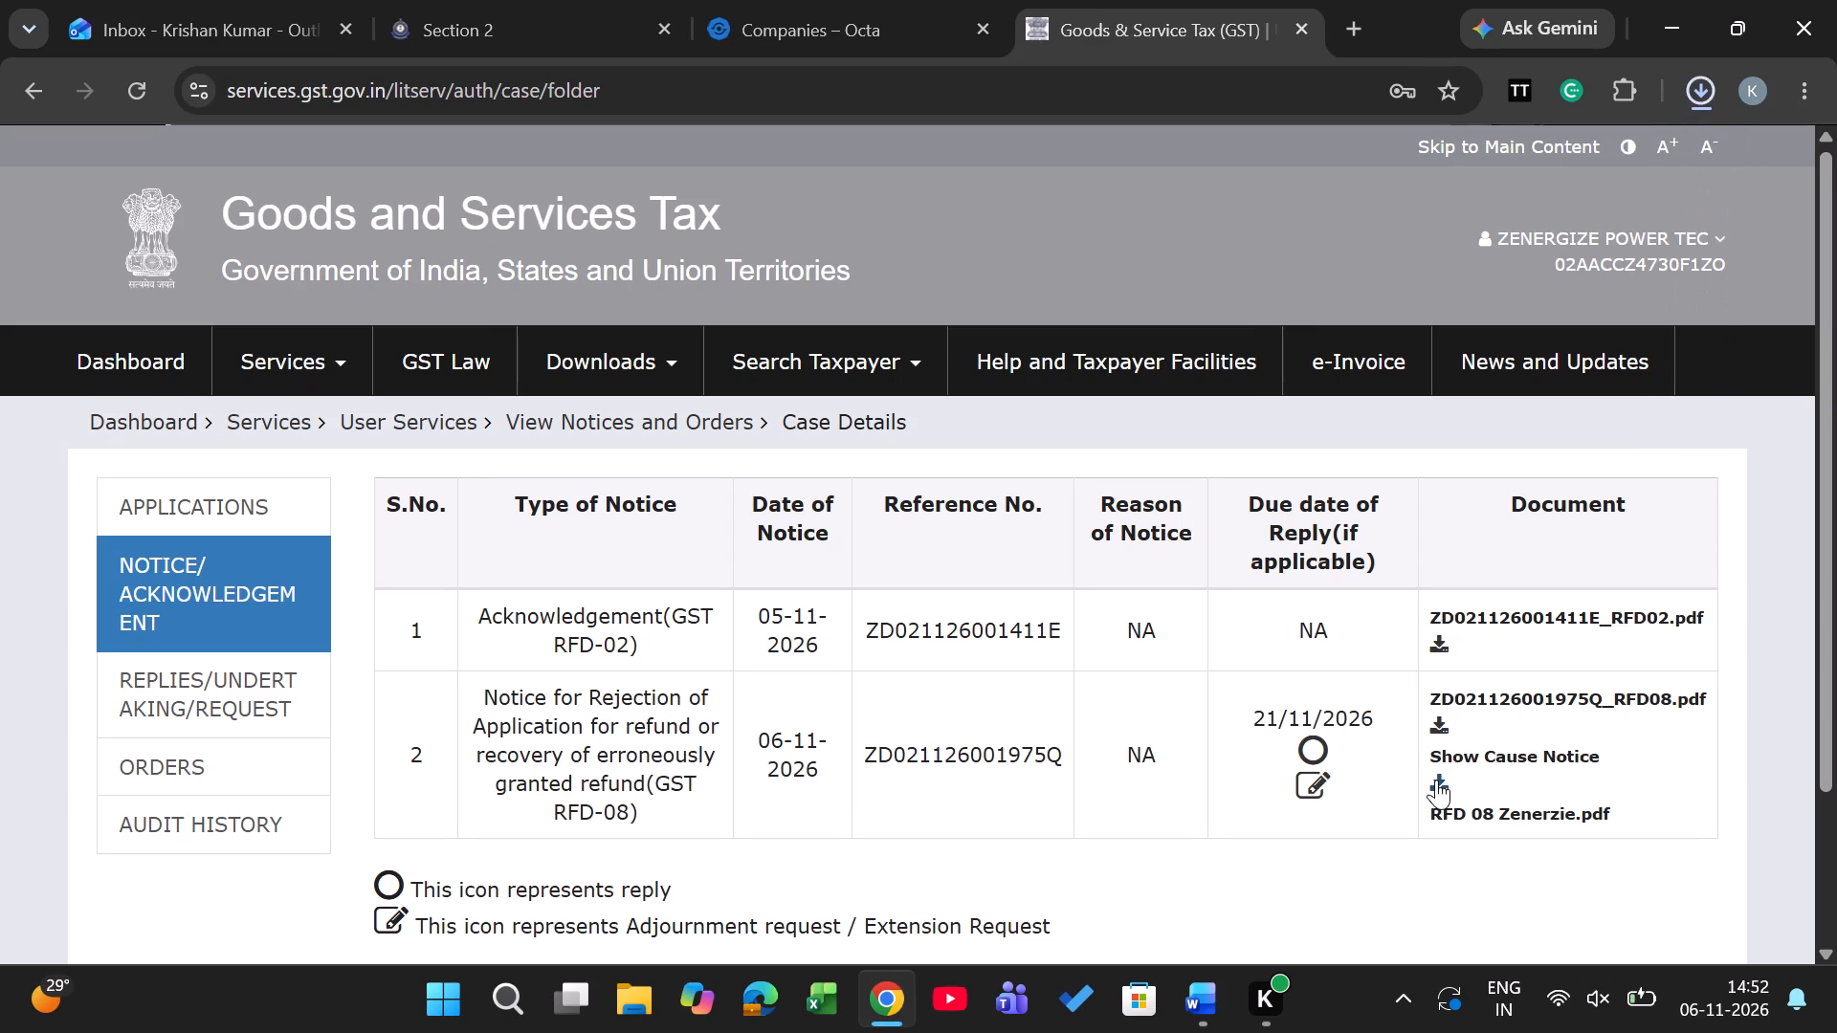
left_click(1435, 783)
Open the downloaded RFD 08 Zenerzie.pdf and examine the claimed refund calculation and the Jurisdictional Range Officer's observations.
left_click(1687, 93)
left_click(1448, 232)
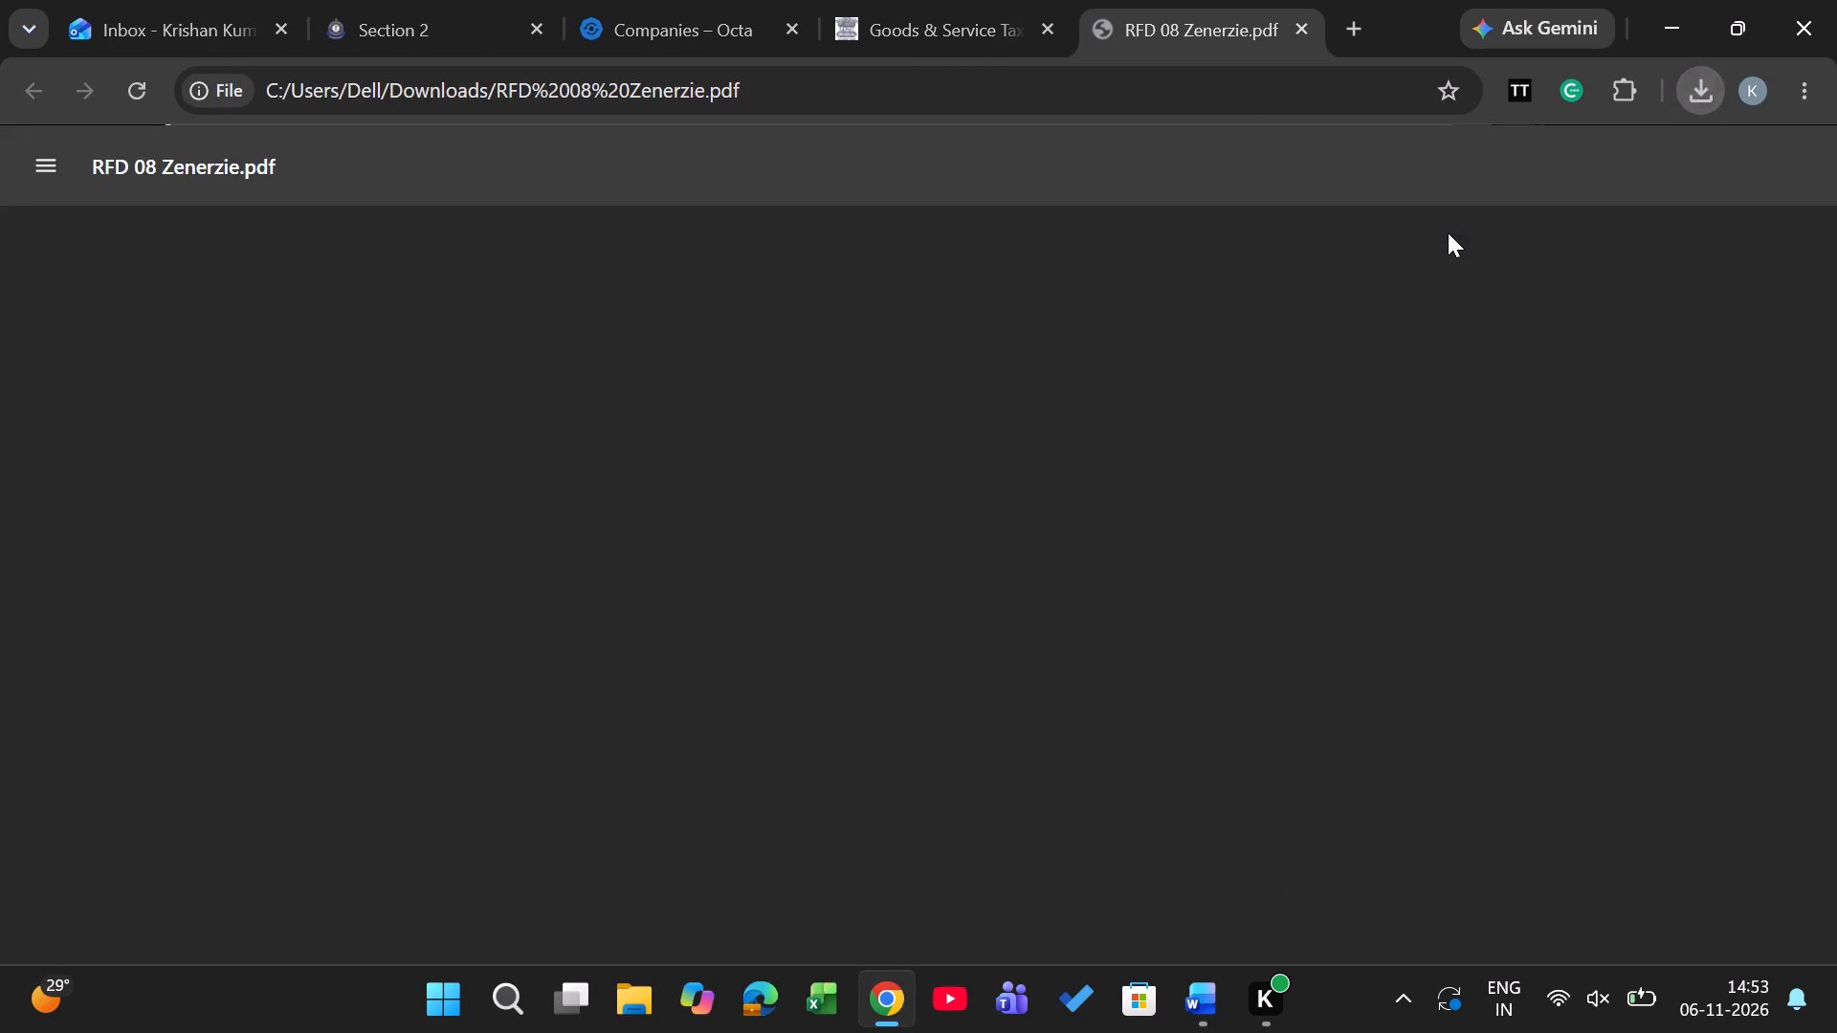
scroll(1010, 576, "down", 3)
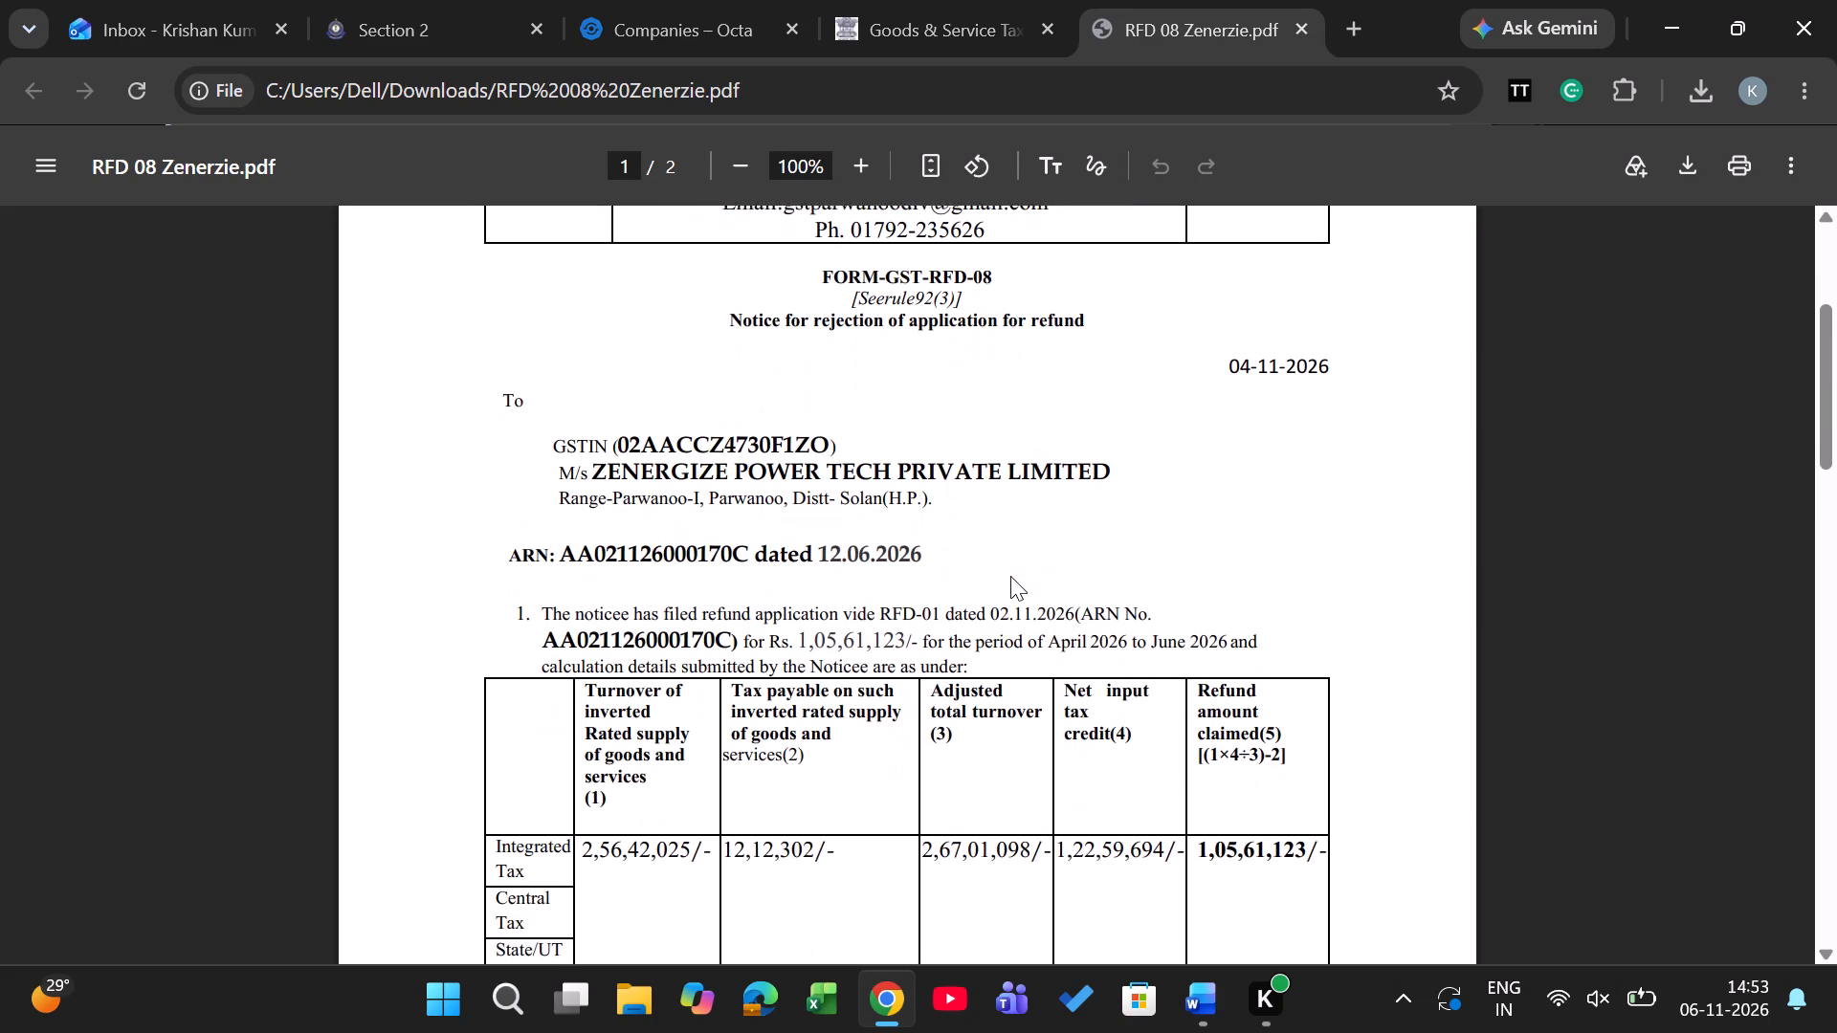
scroll(1010, 576, "down", 2)
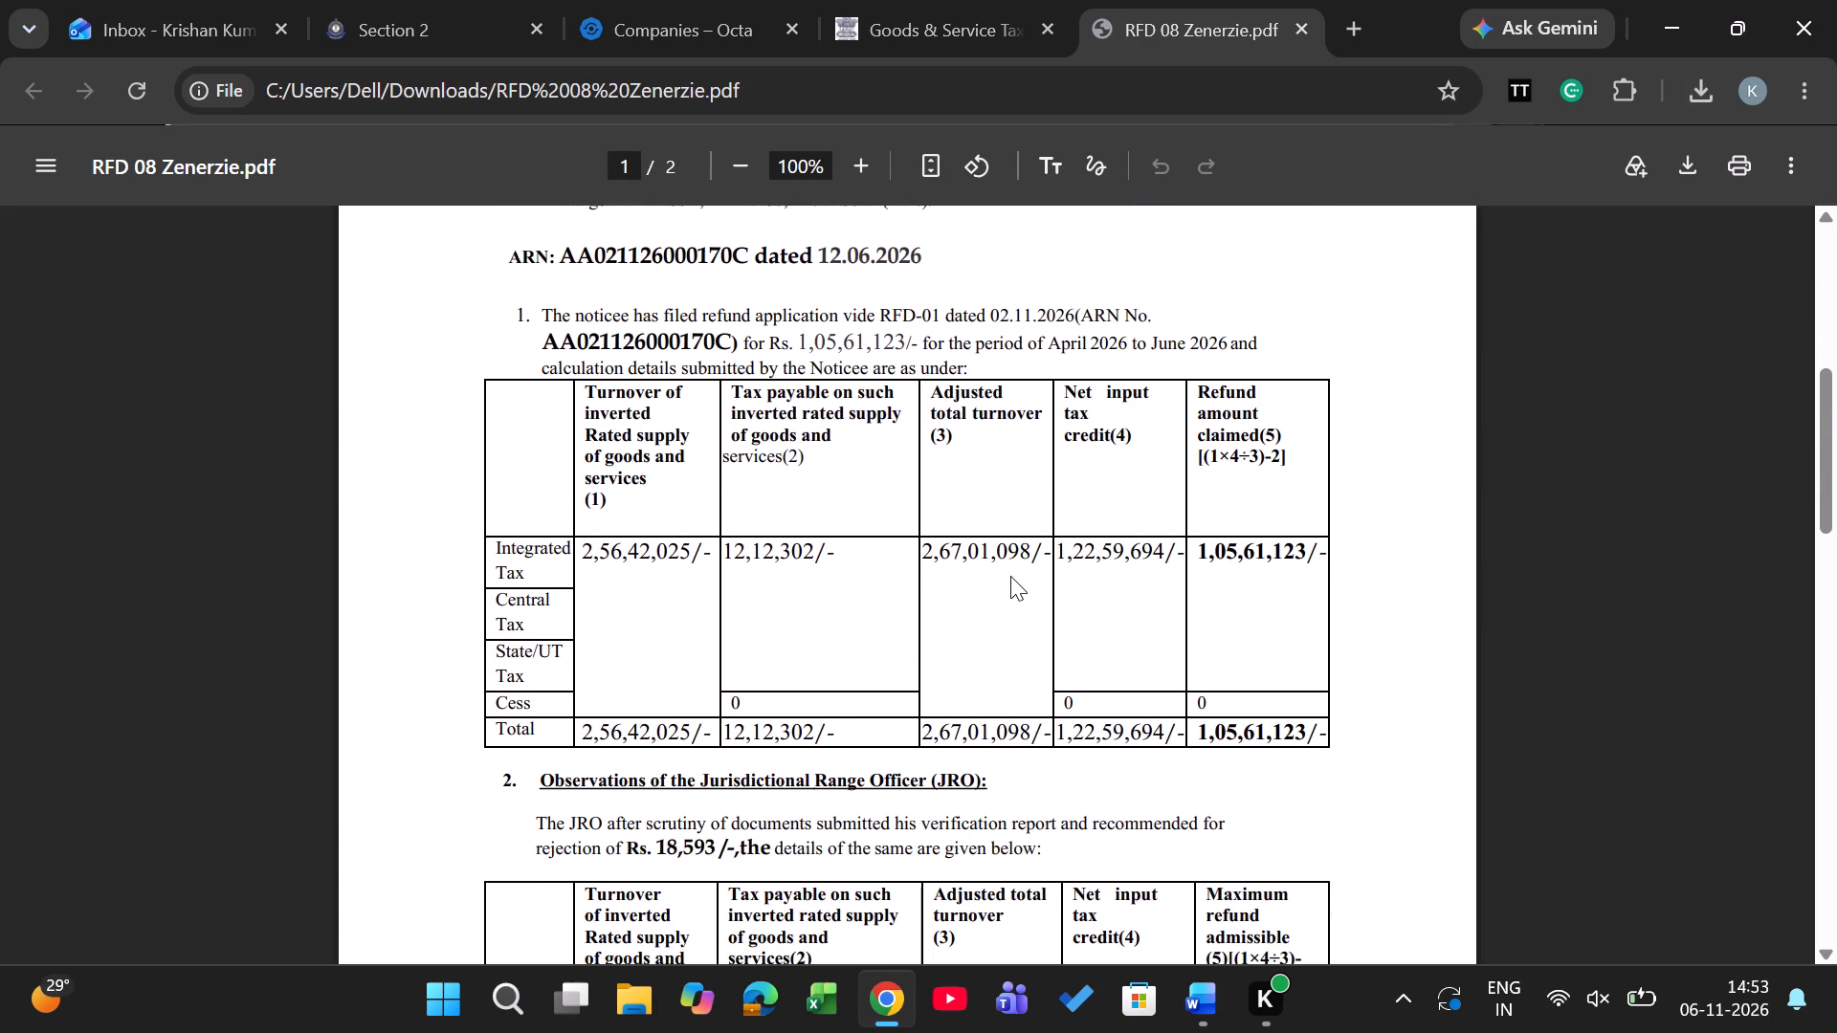
scroll(1010, 576, "down", 1)
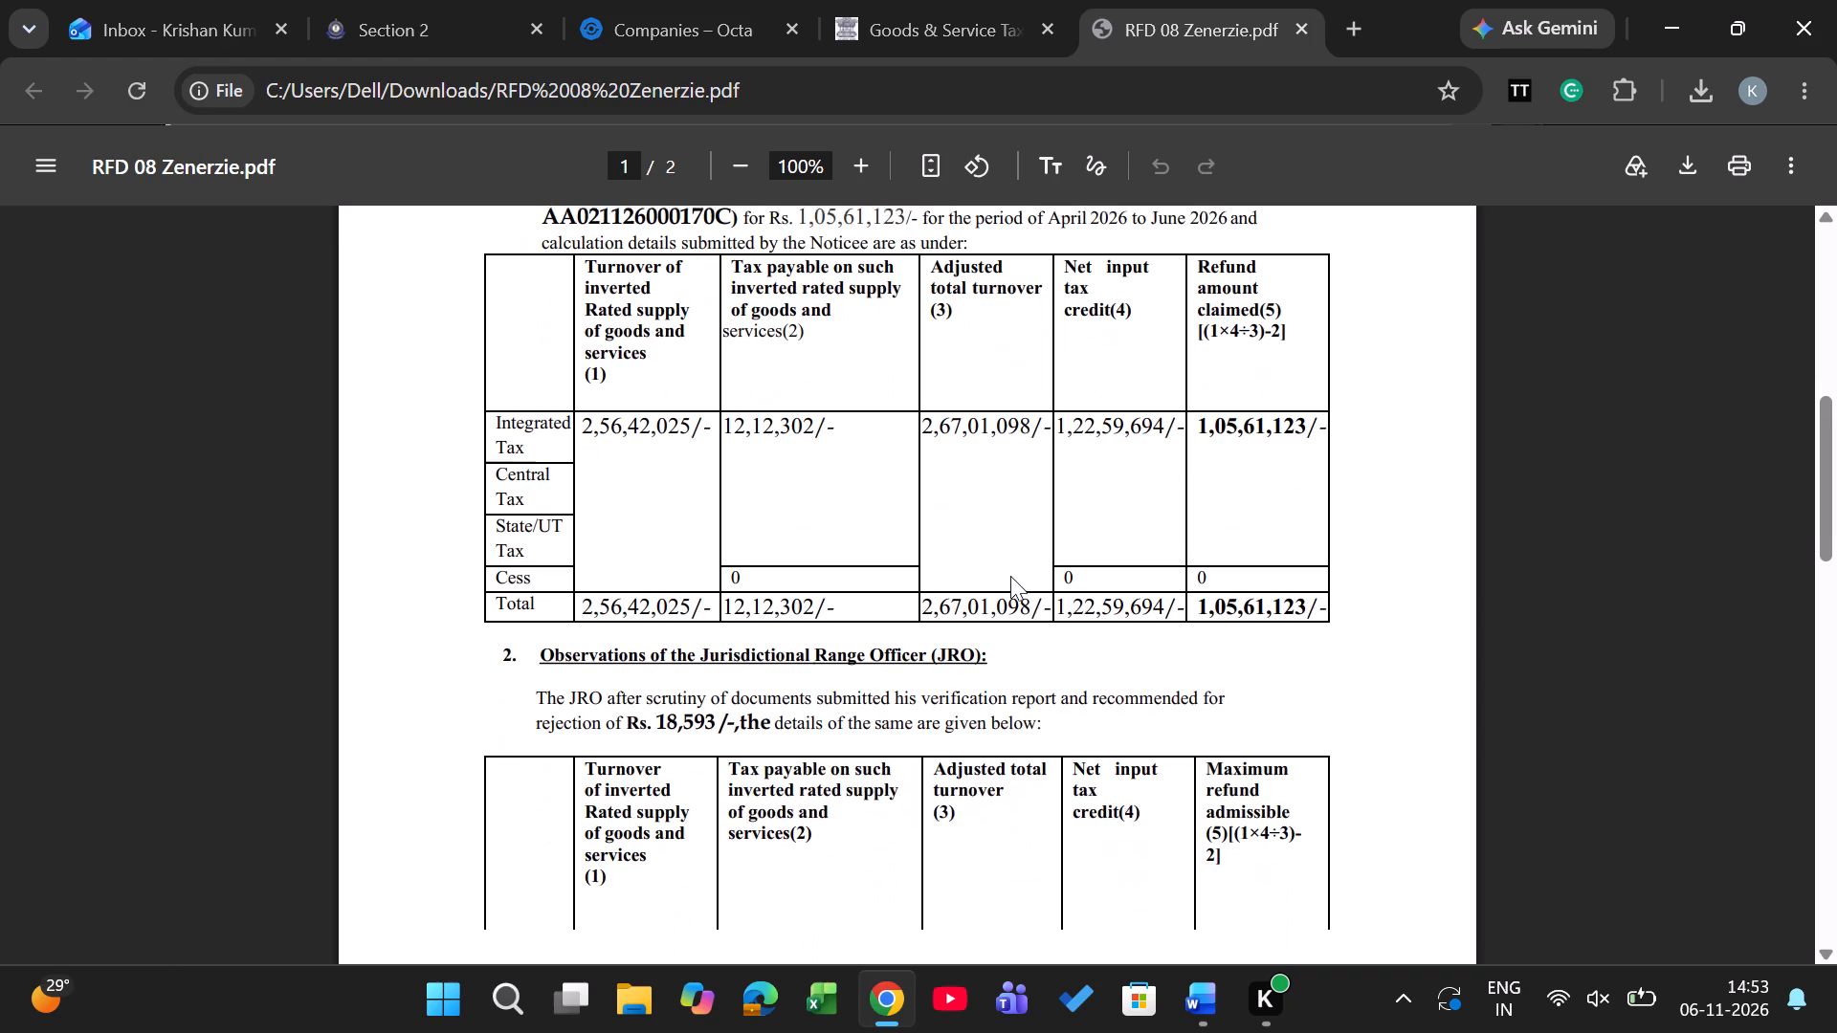
scroll(1010, 576, "down", 1)
scroll(1010, 576, "up", 5)
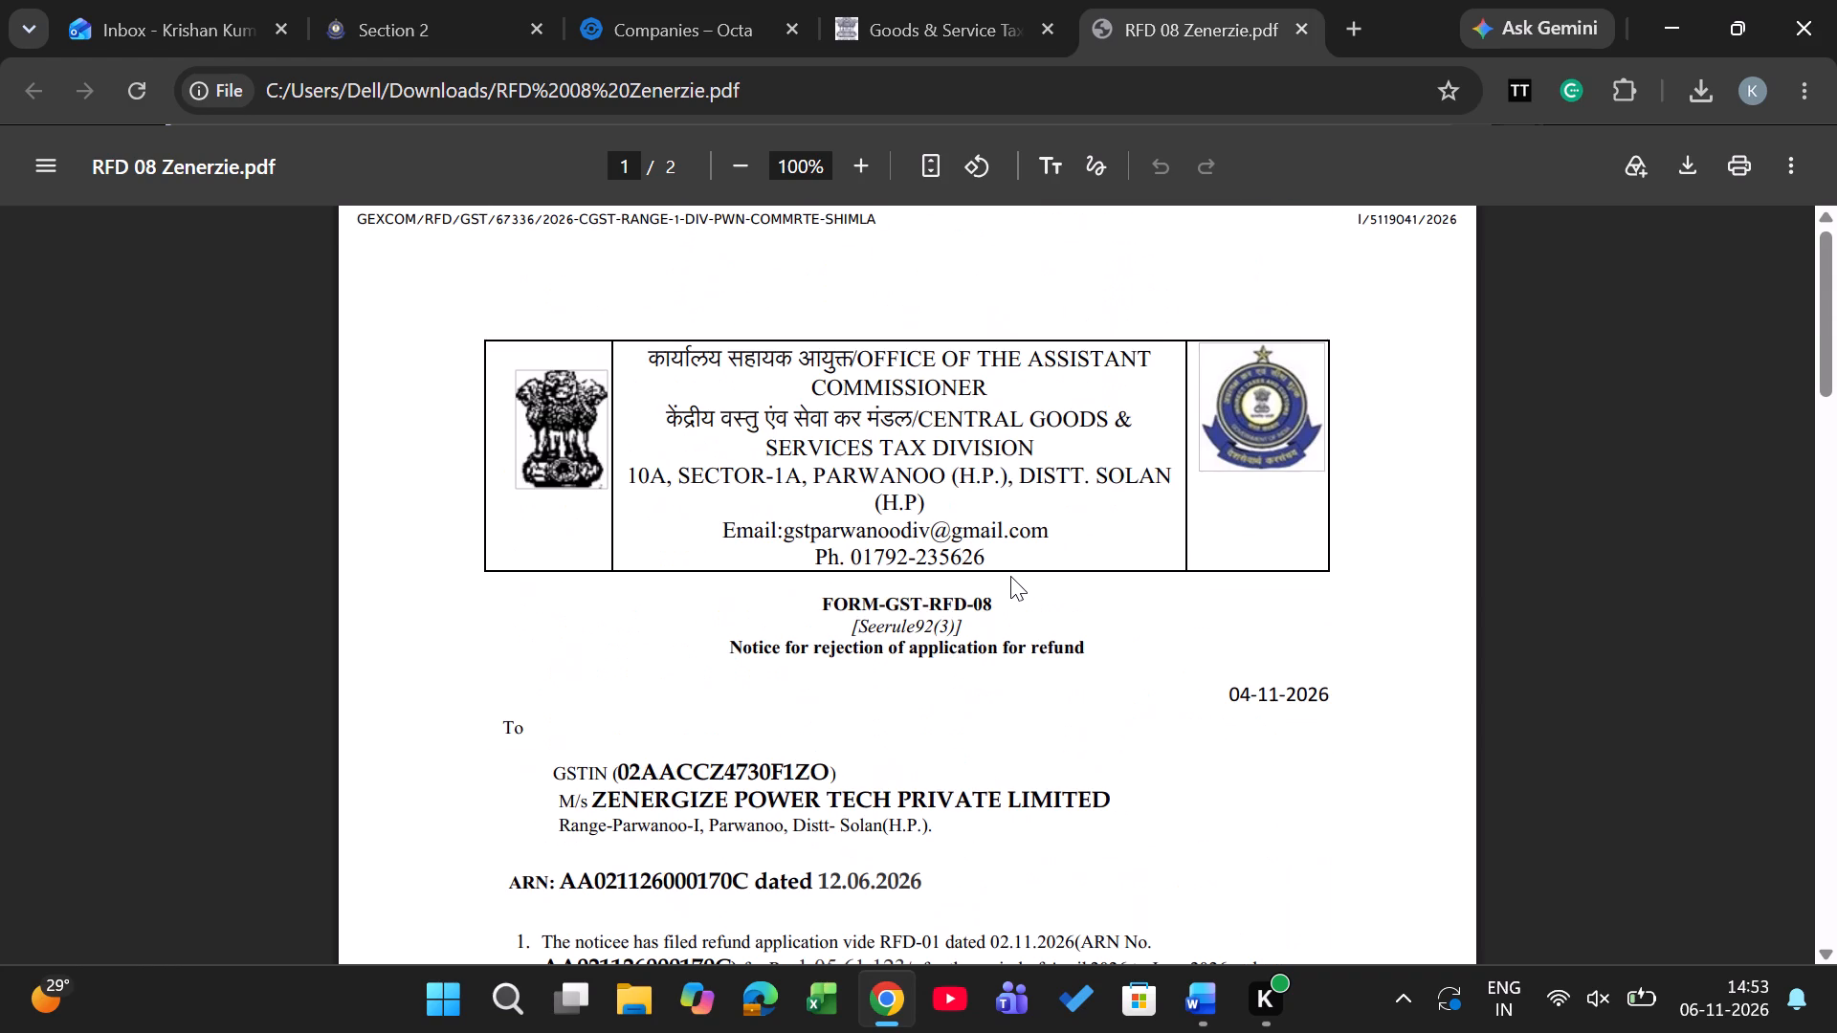
scroll(1010, 576, "down", 7)
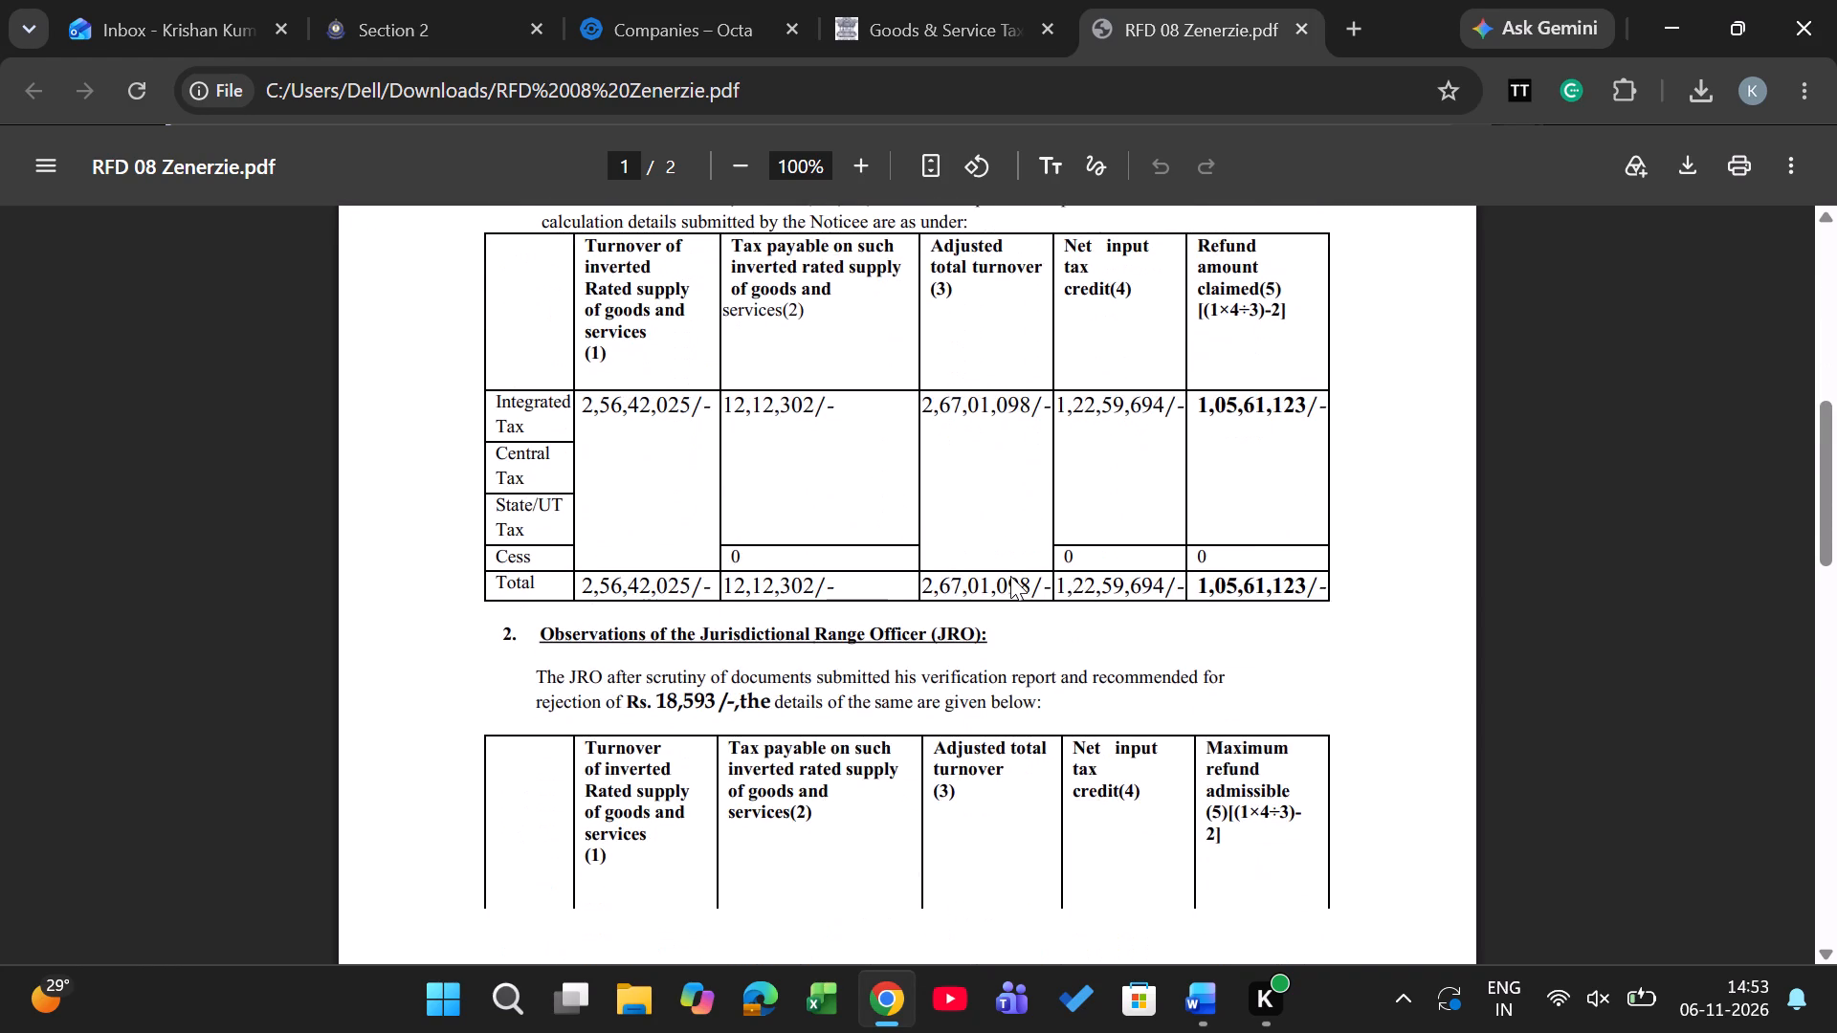
scroll(1010, 576, "down", 7)
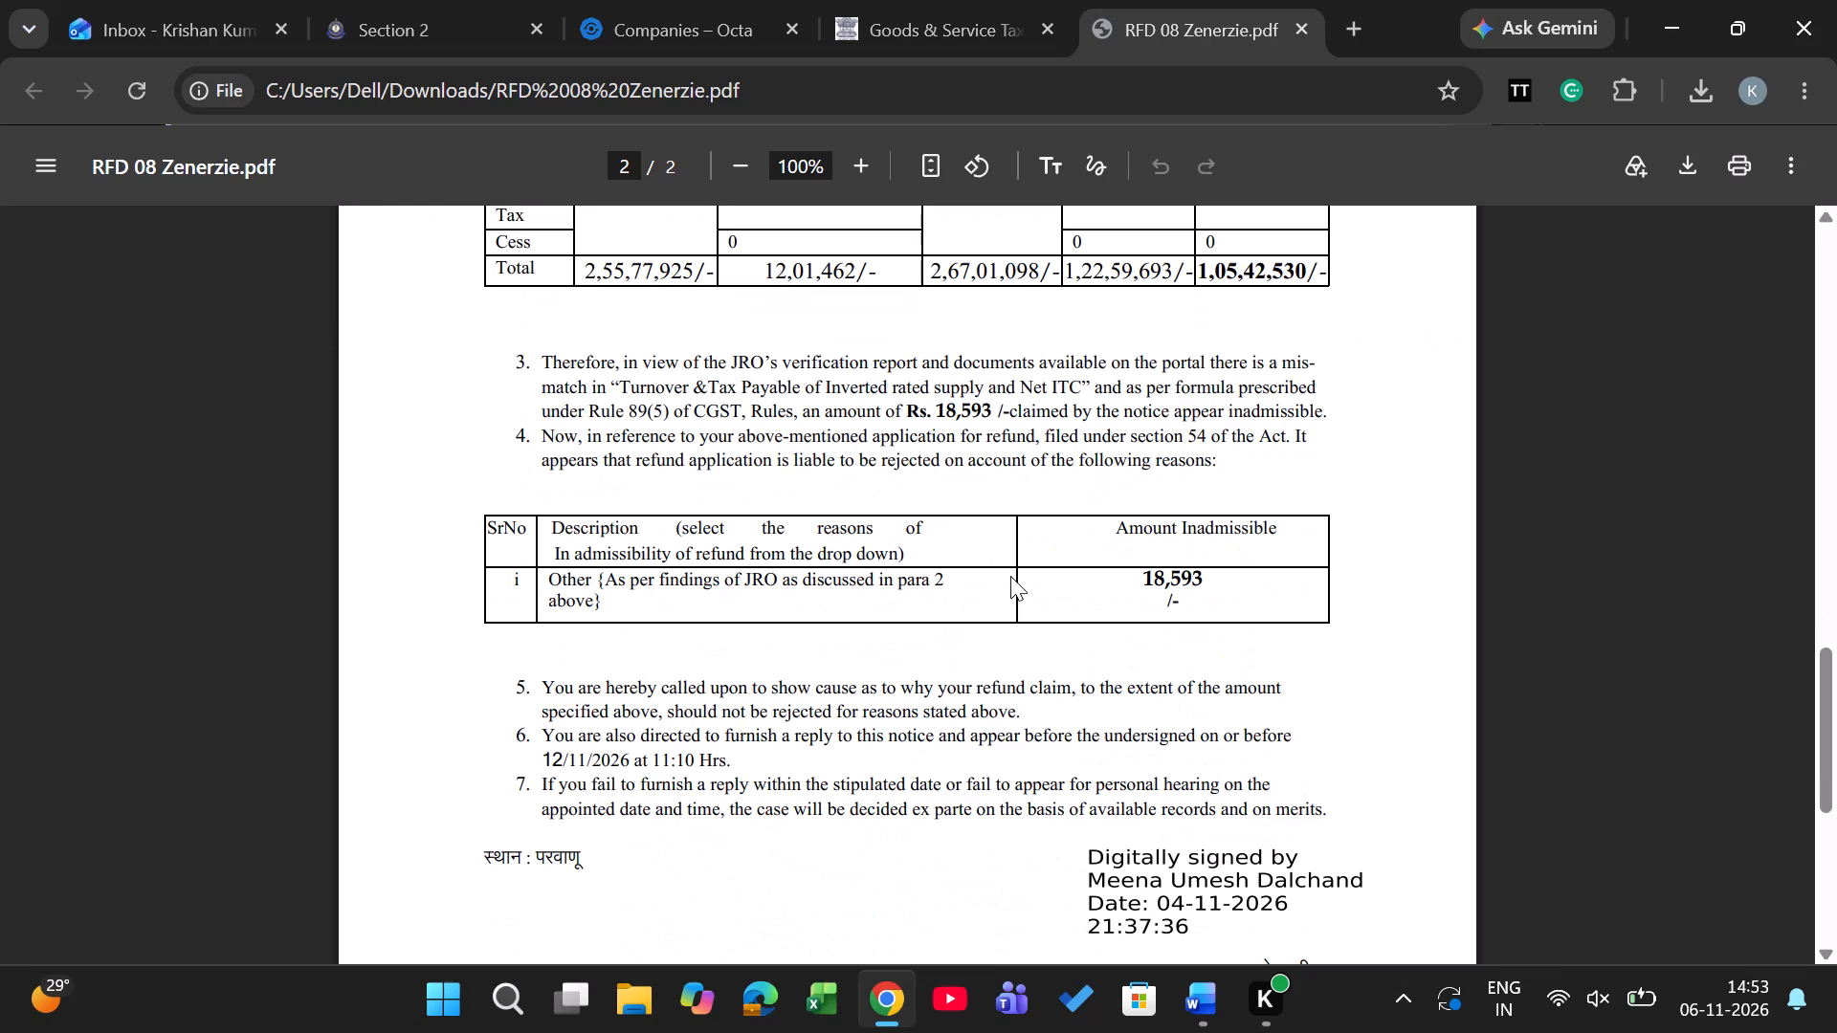
Read the notice's inadmissibility reasons and its reply and hearing directions, and recheck the application details on the first page.
scroll(1010, 576, "down", 1)
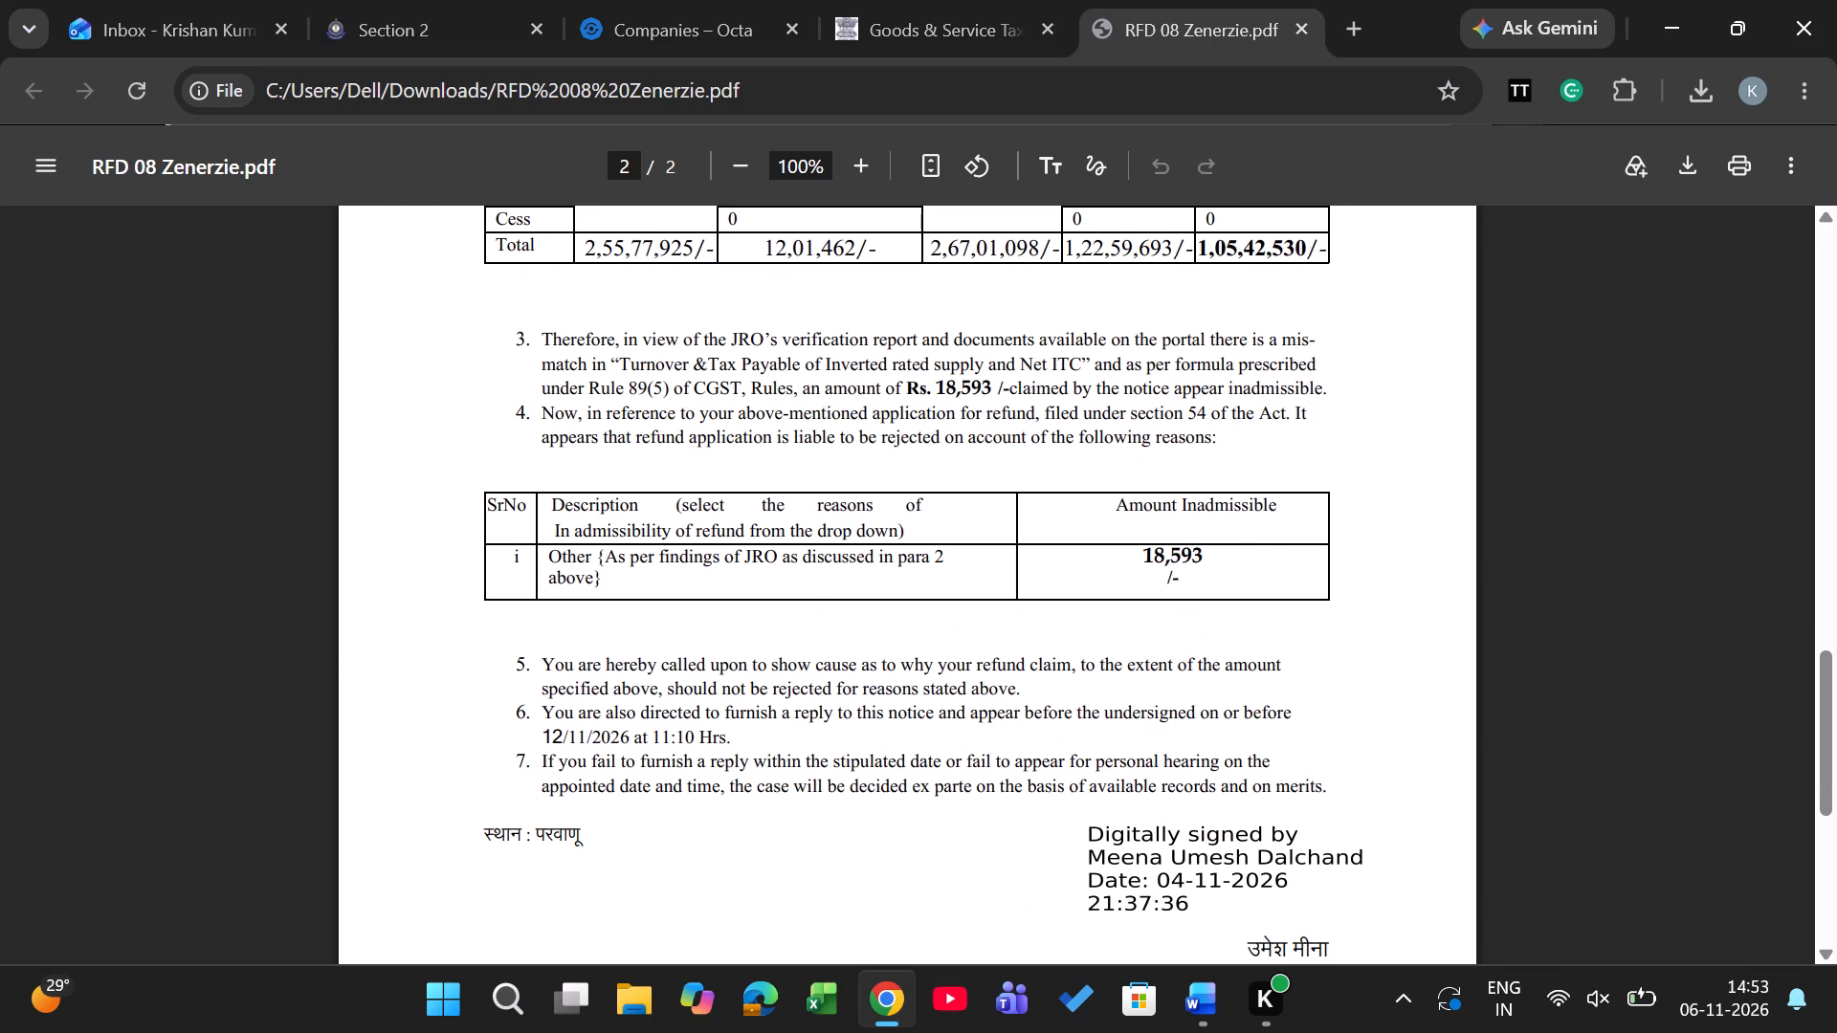
scroll(758, 436, "up", 1)
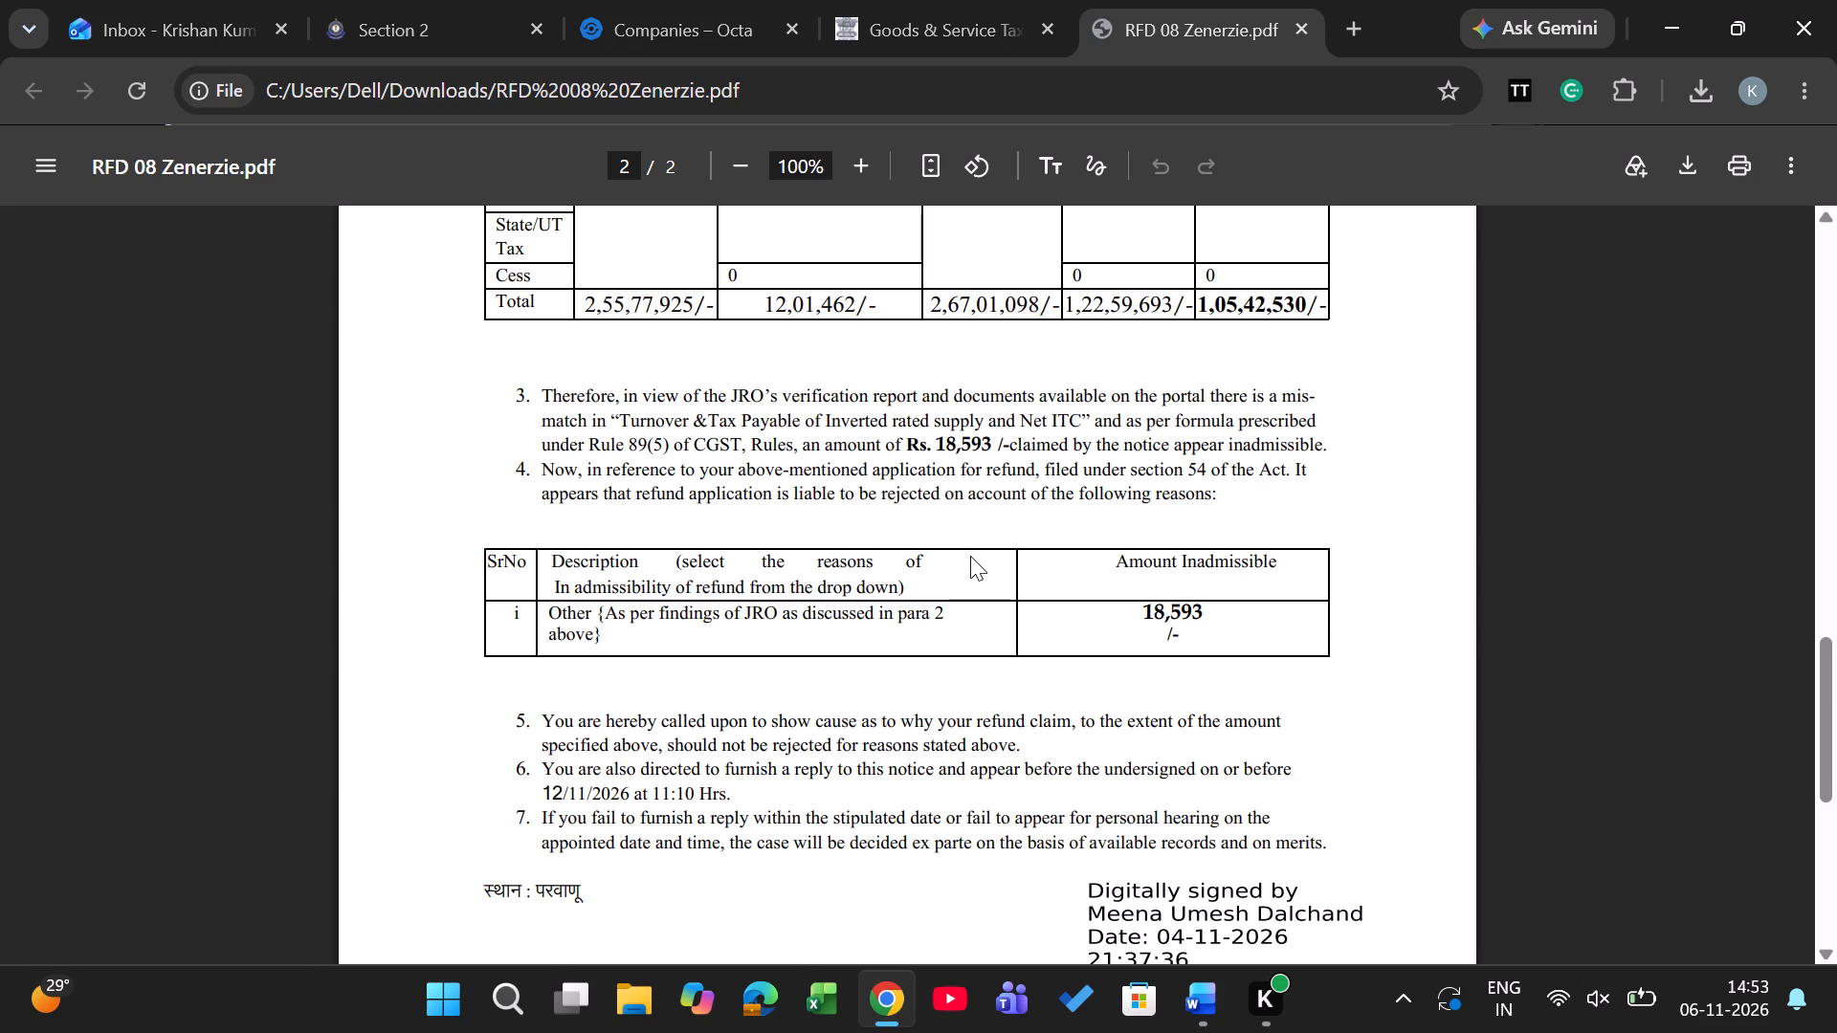
scroll(970, 556, "down", 1)
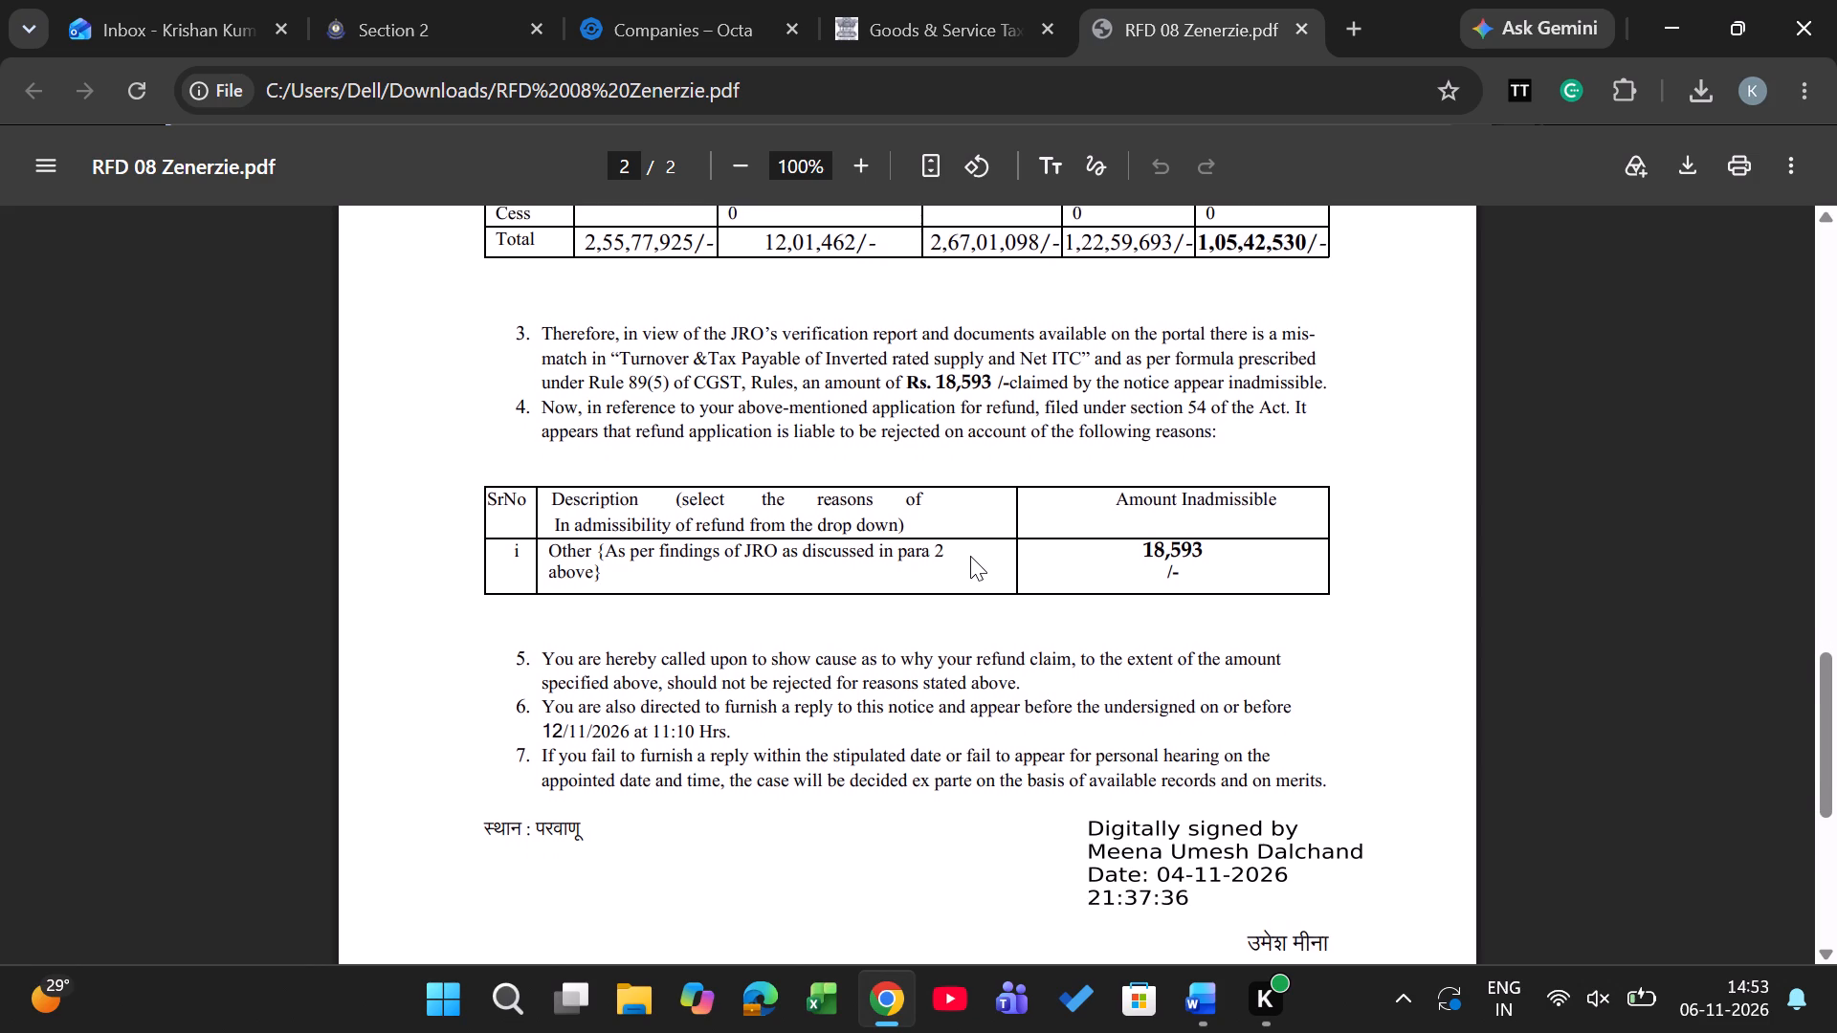
scroll(970, 556, "down", 2)
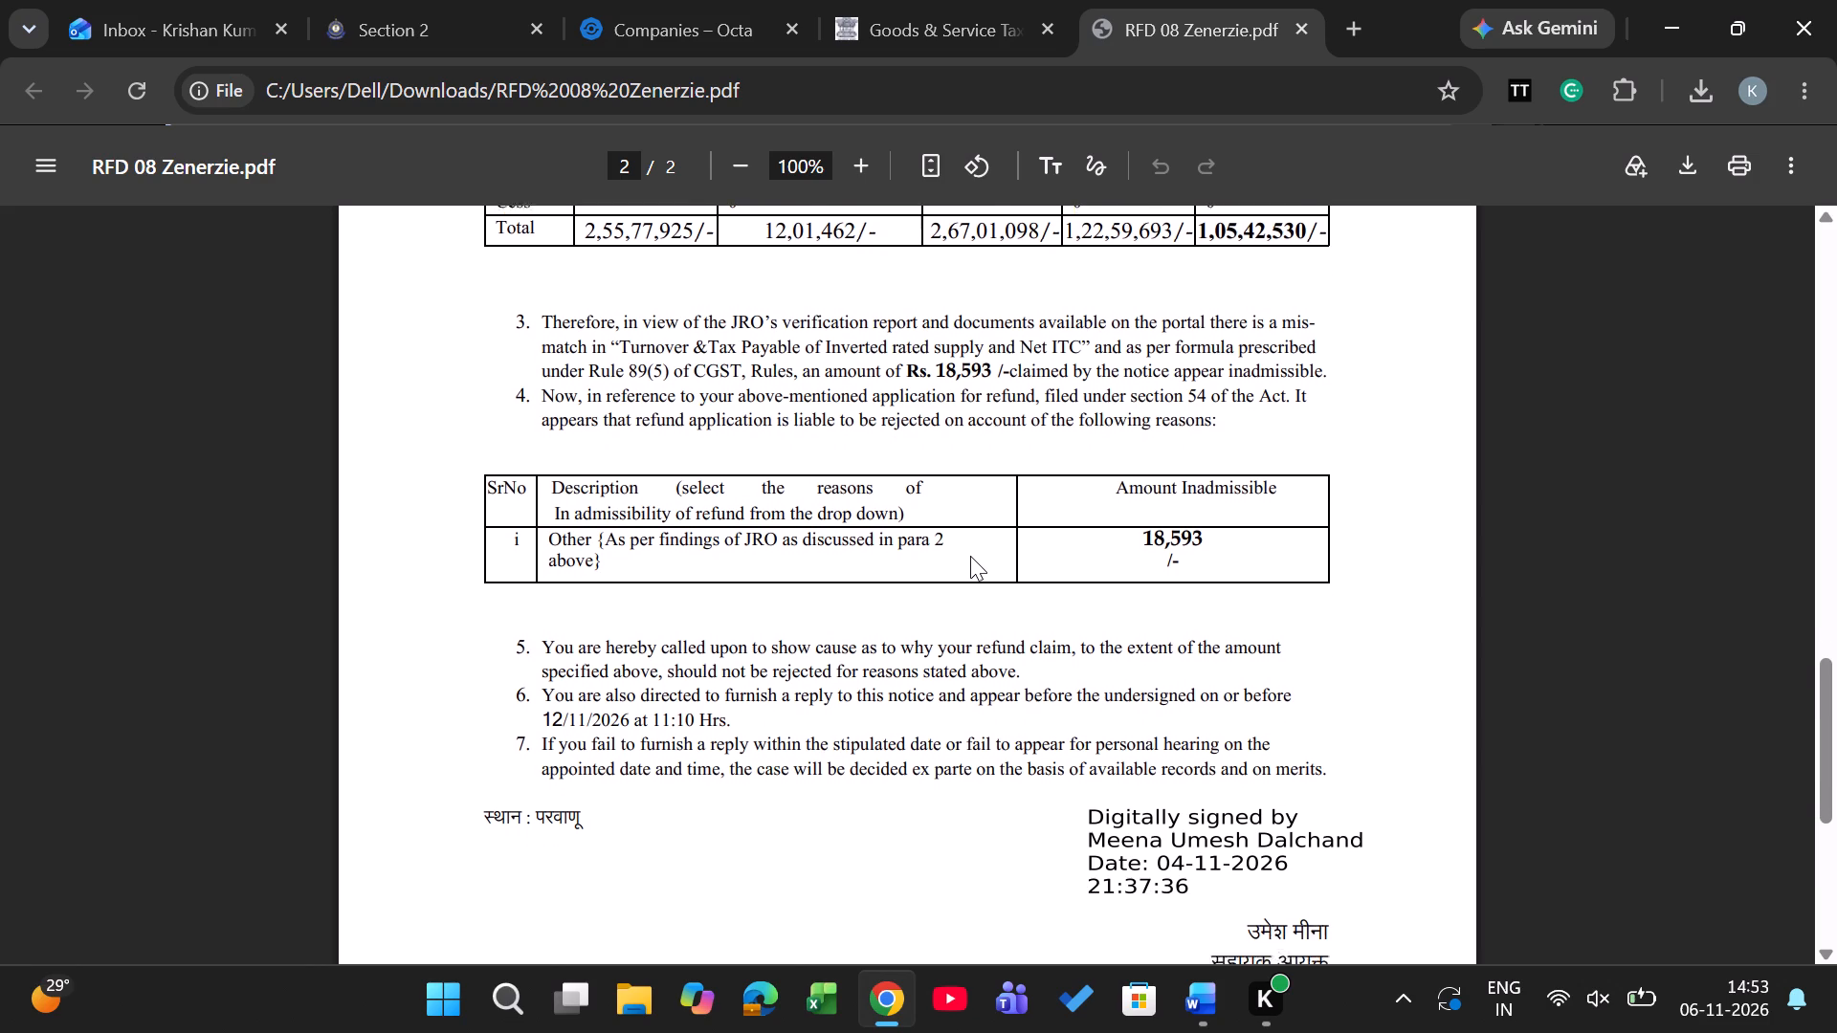
scroll(970, 556, "down", 1)
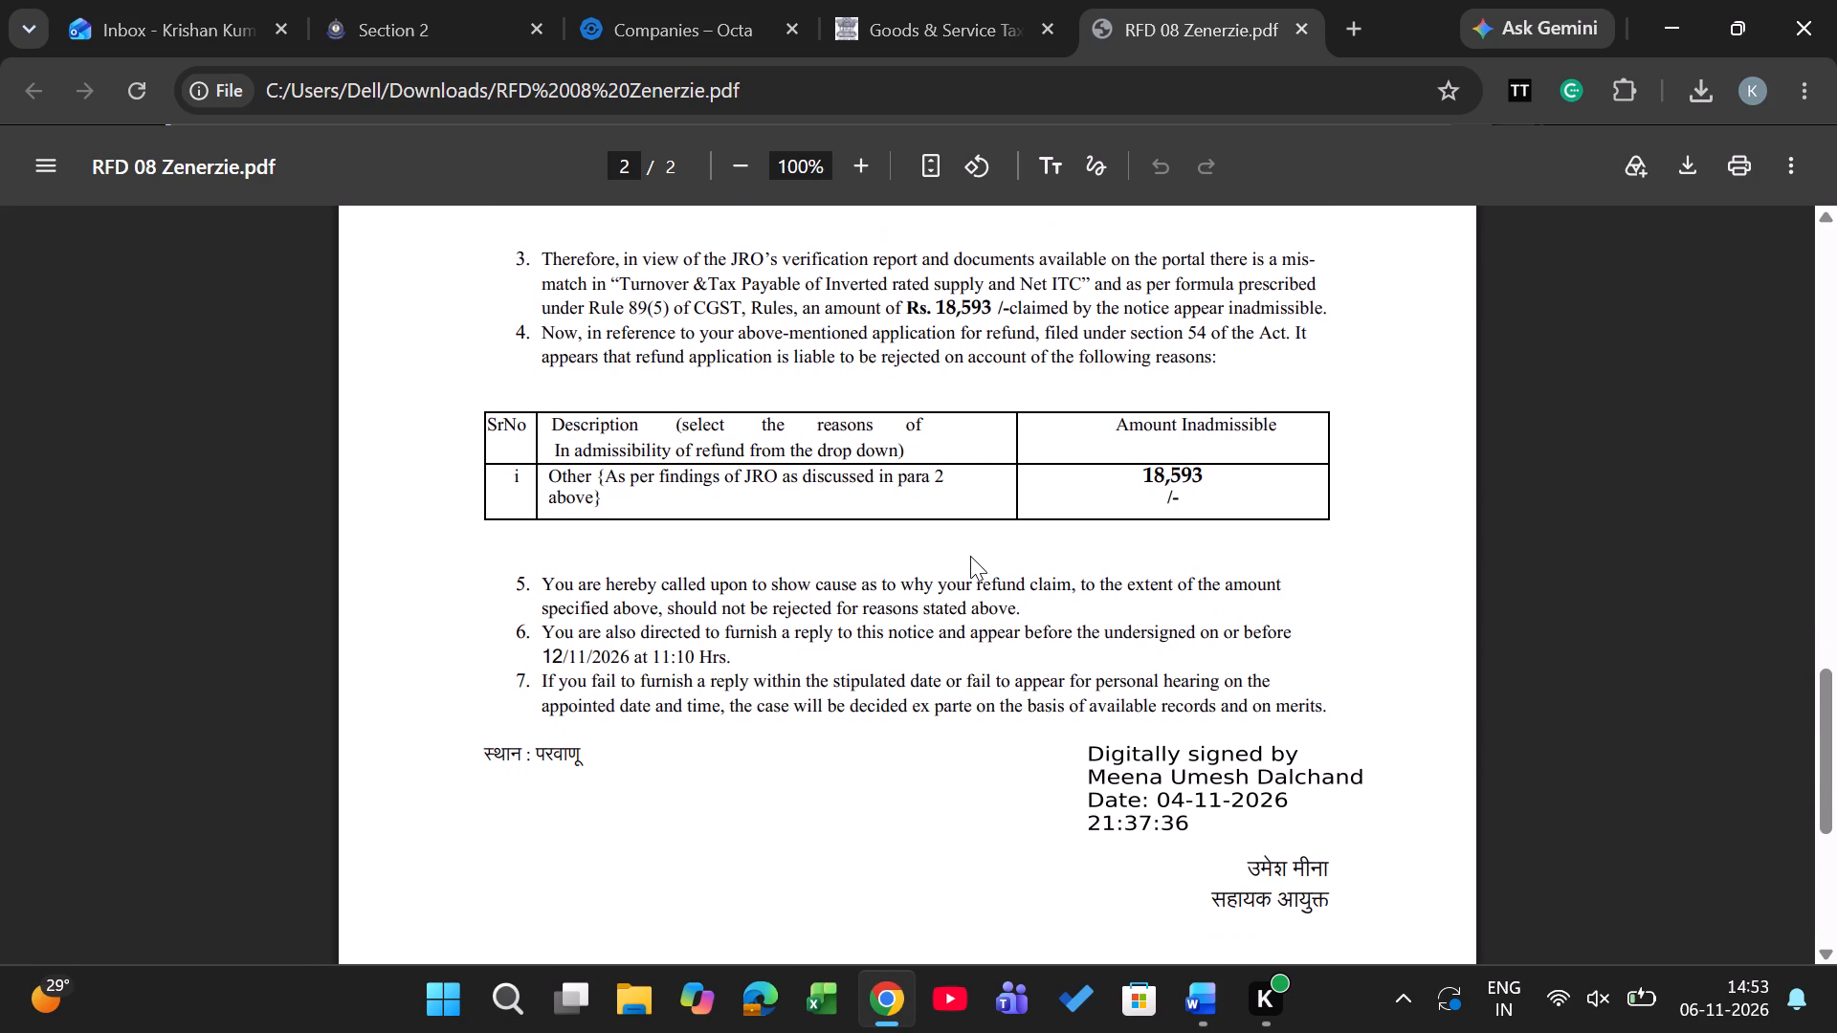
scroll(970, 556, "up", 1)
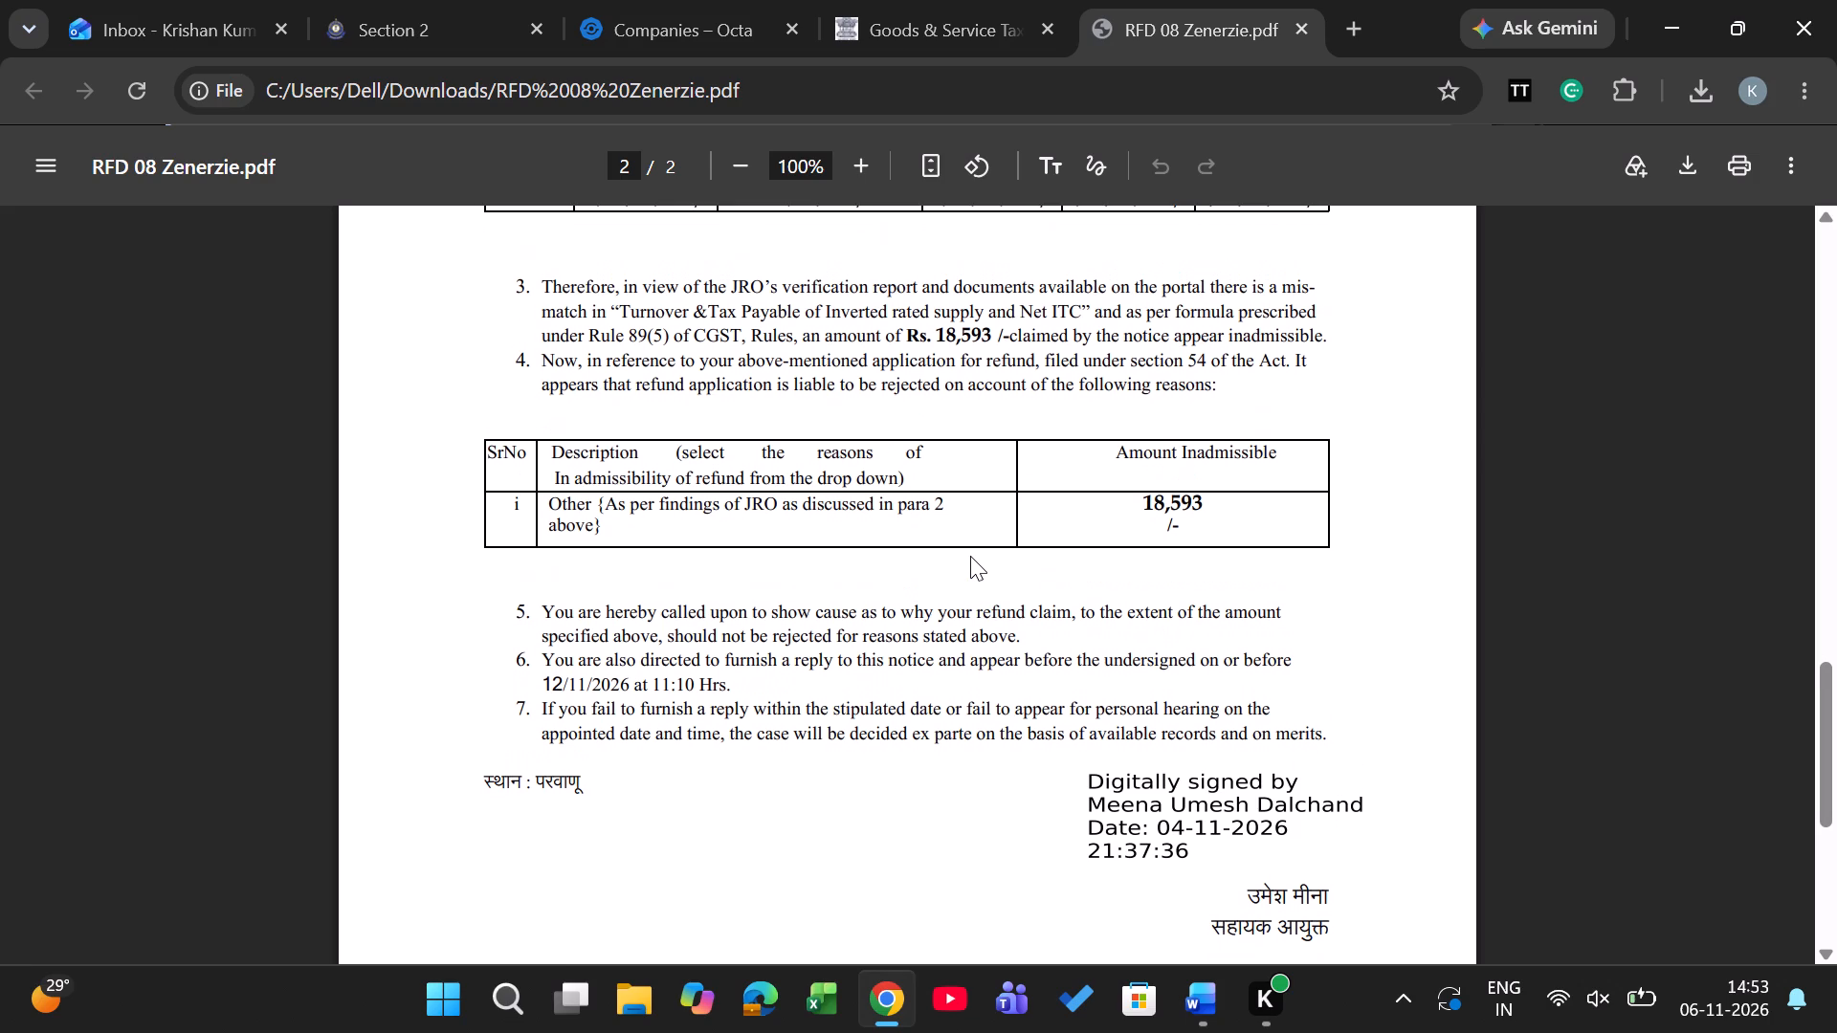
scroll(970, 556, "up", 7)
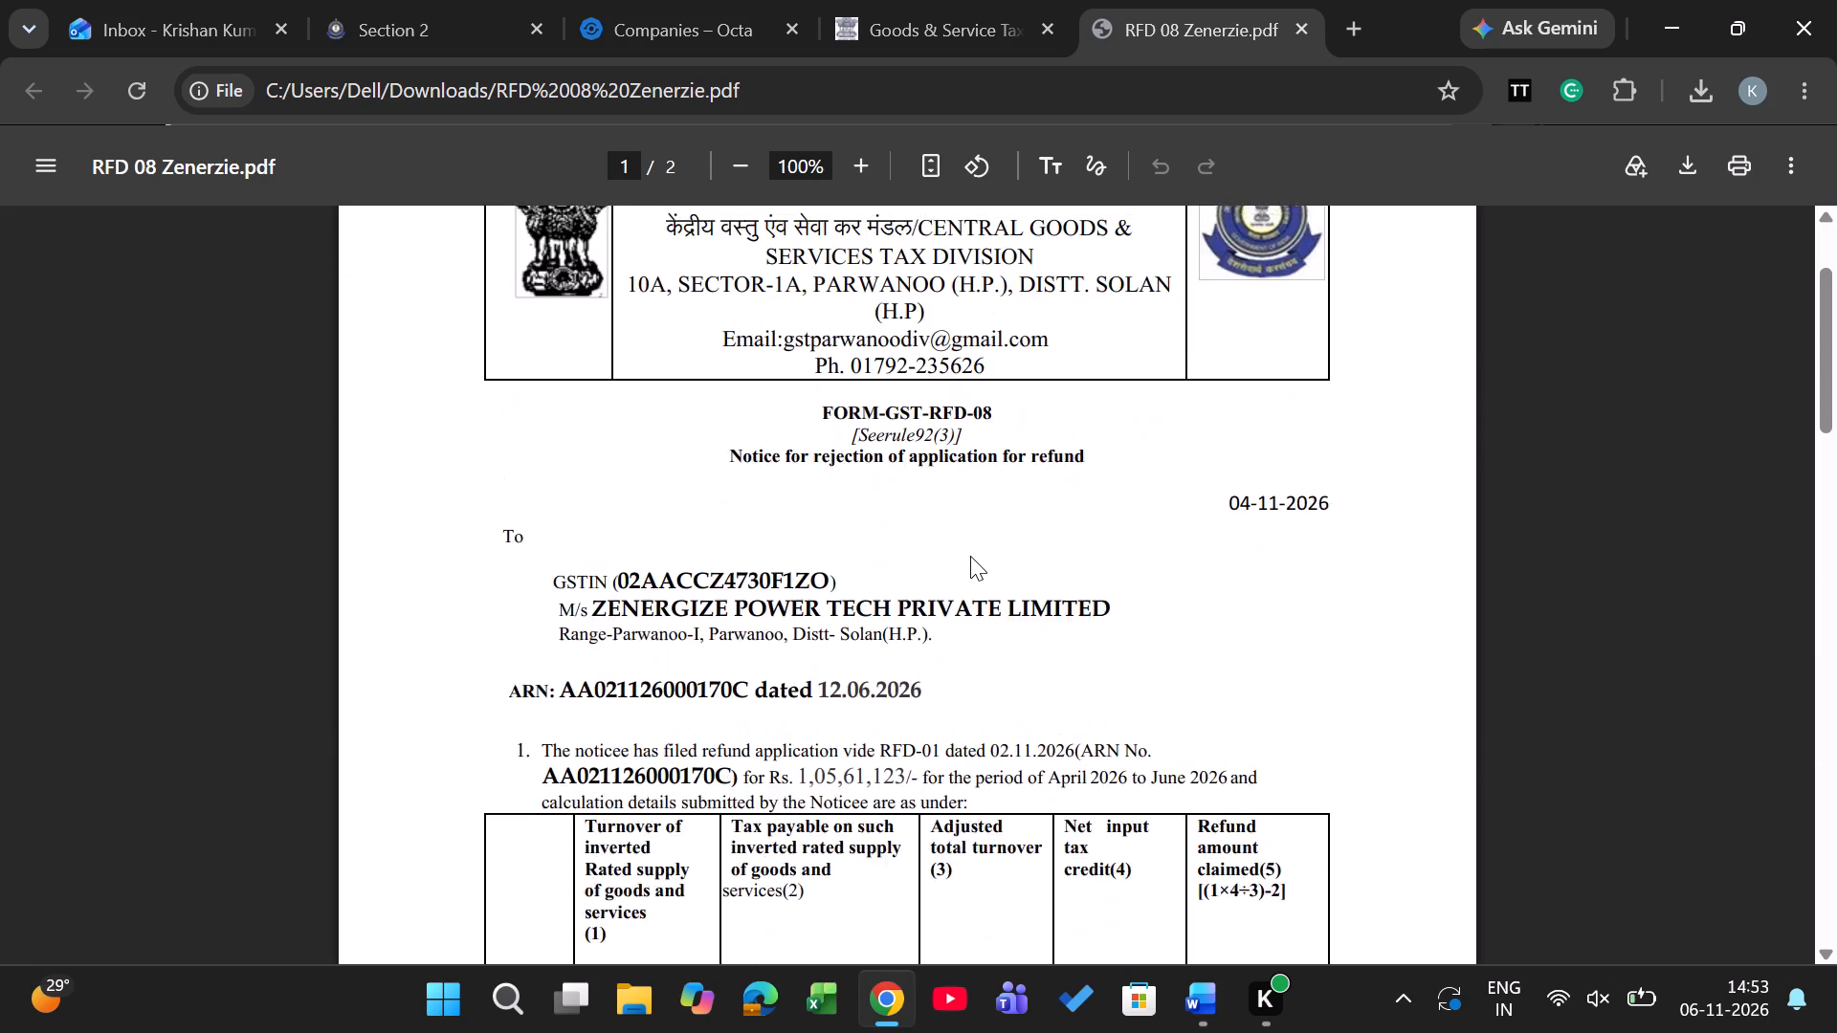
scroll(970, 556, "up", 5)
scroll(970, 556, "down", 1)
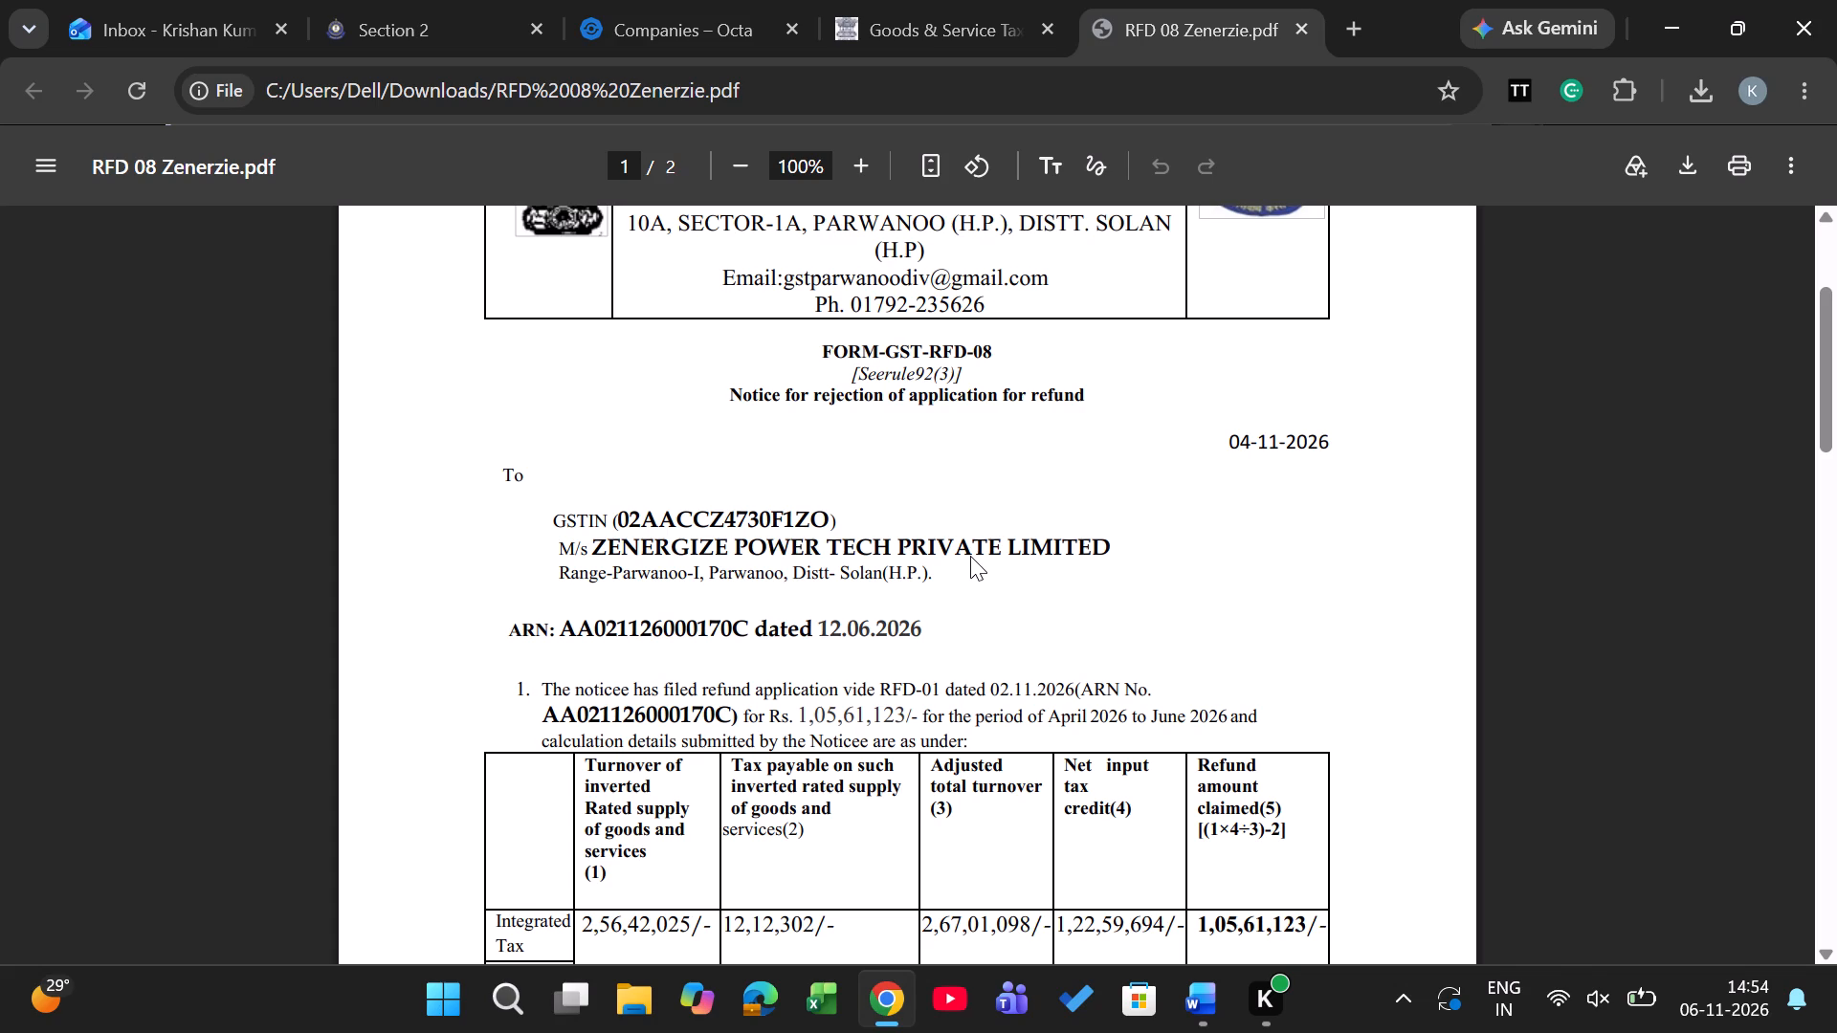
Compare the claimed refund calculation with the Jurisdictional Range Officer's table of maximum admissible refund in the RFD-08 notice.
scroll(773, 460, "down", 1)
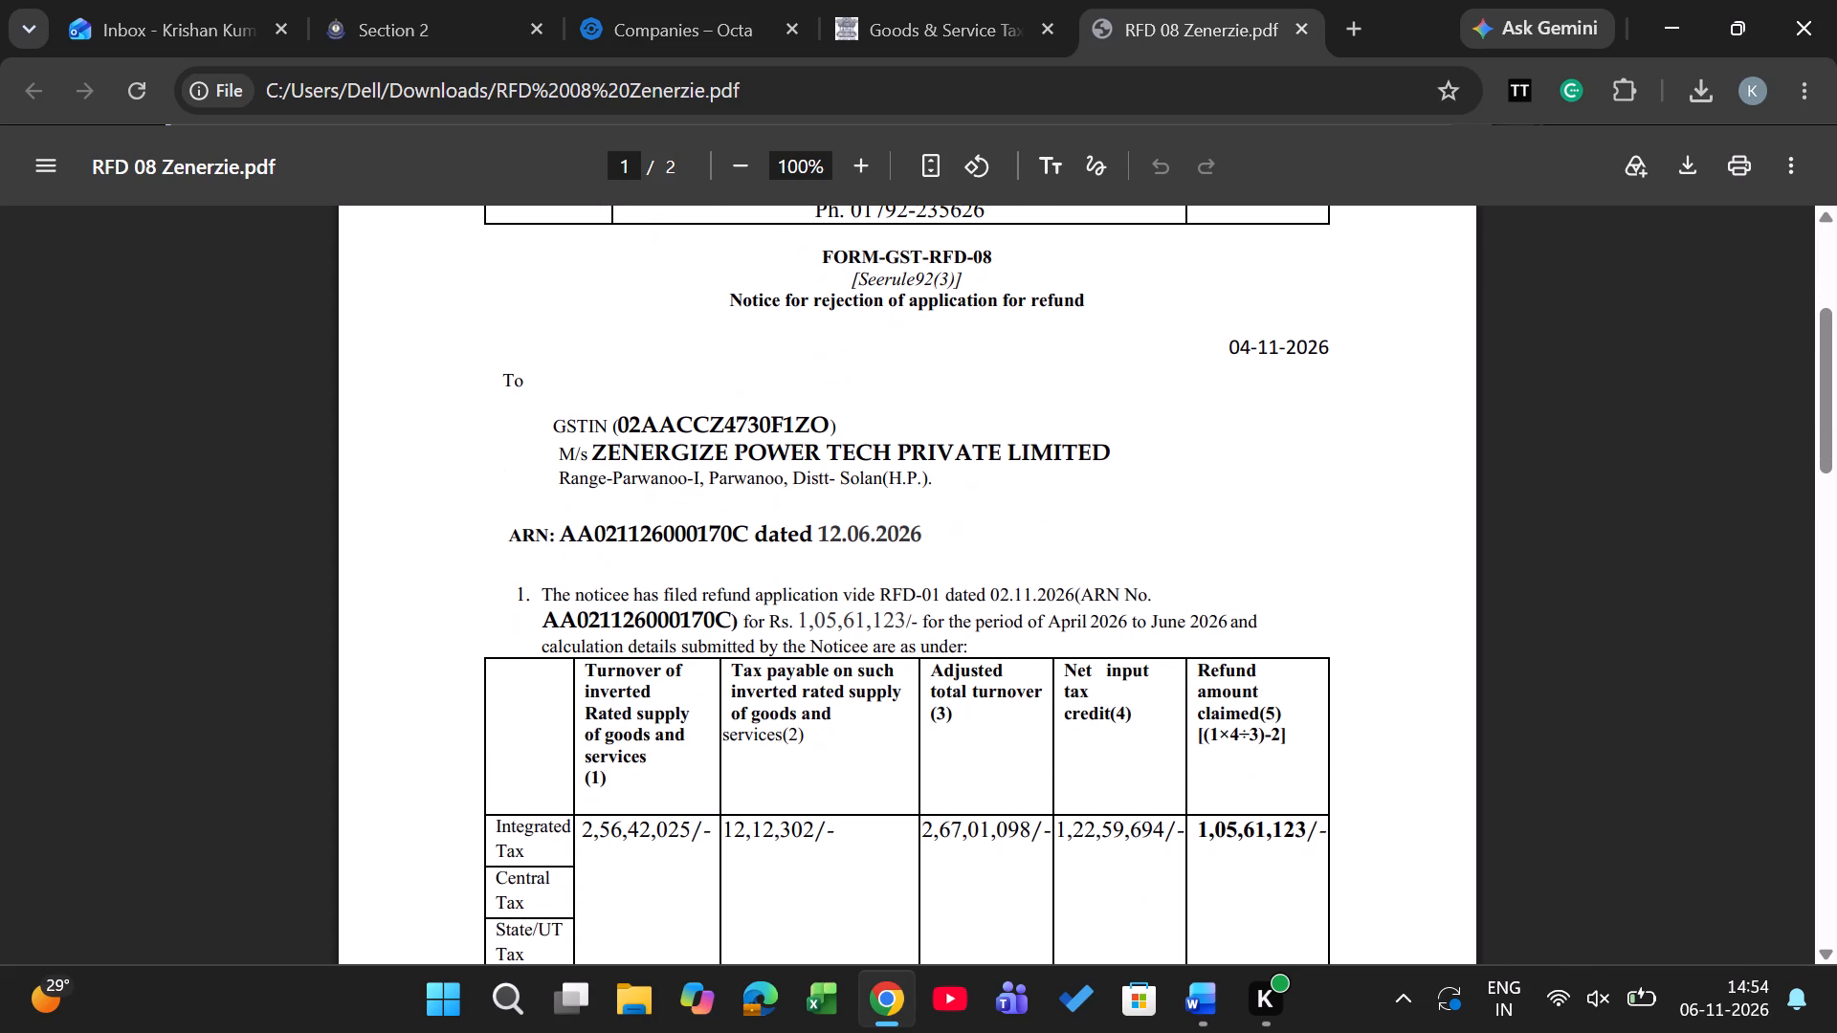
scroll(1116, 655, "down", 1)
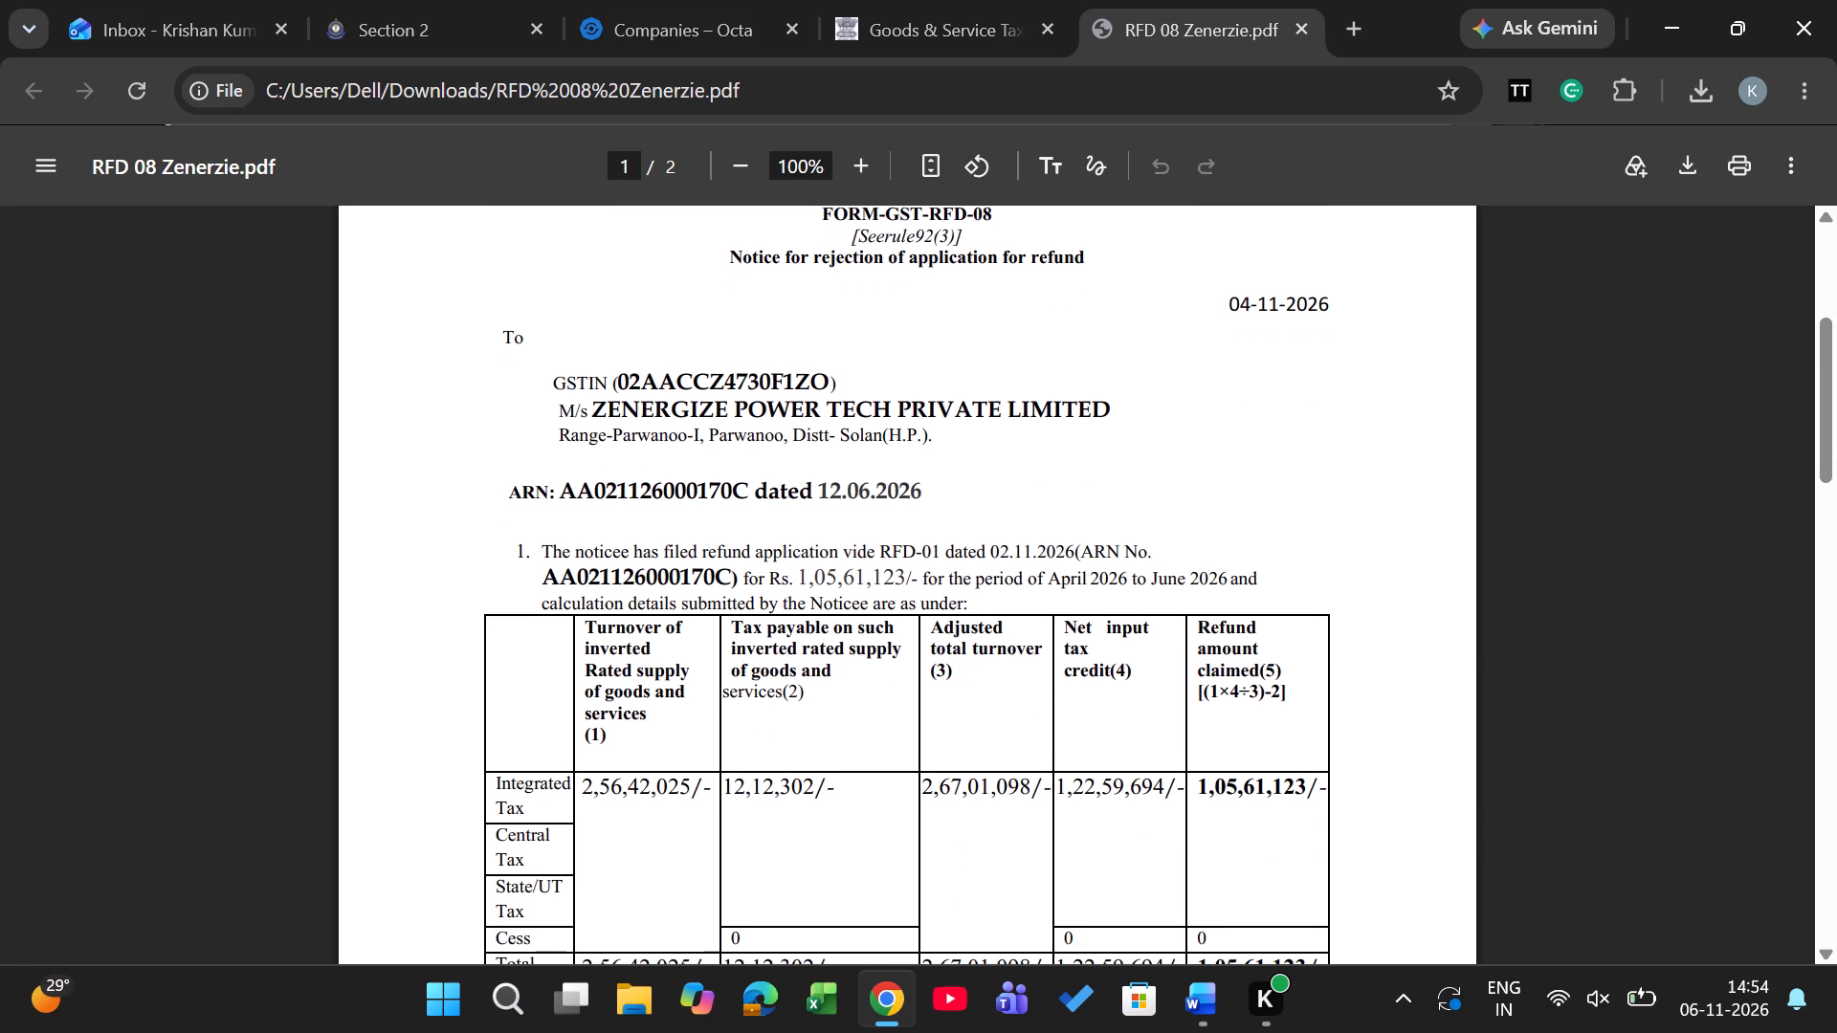
scroll(787, 686, "down", 2)
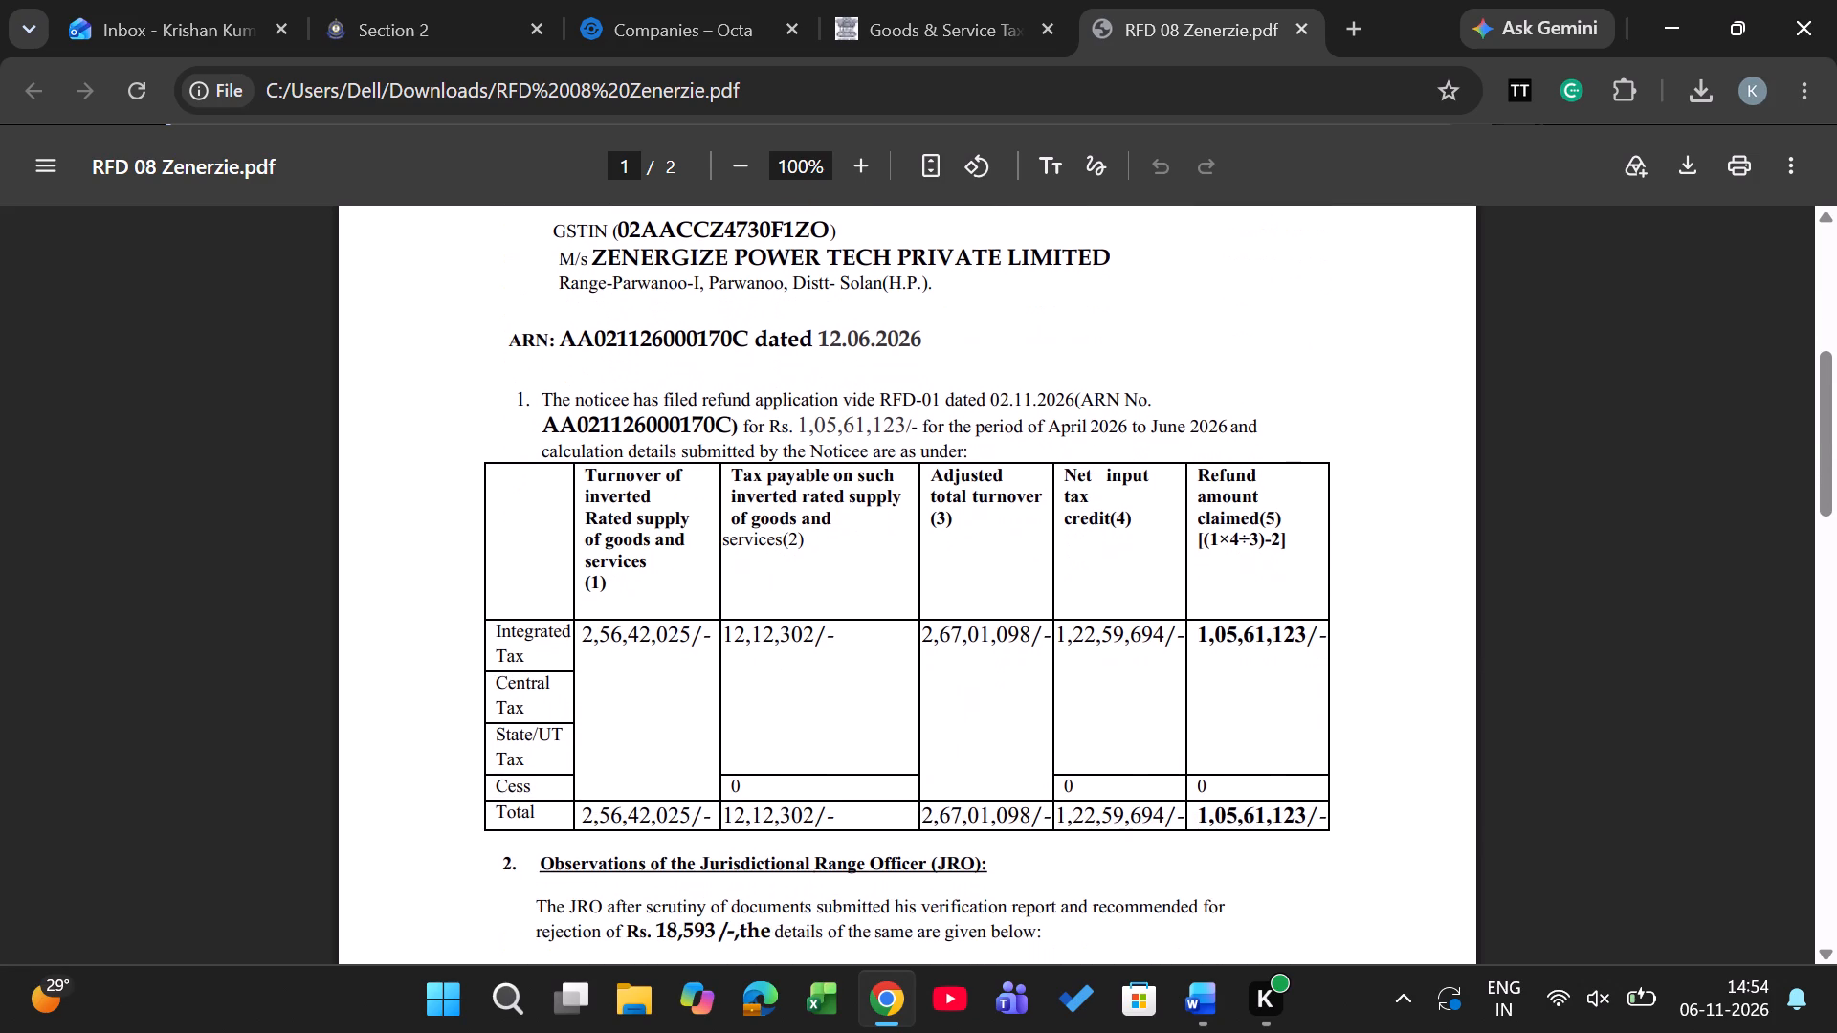
scroll(787, 686, "down", 1)
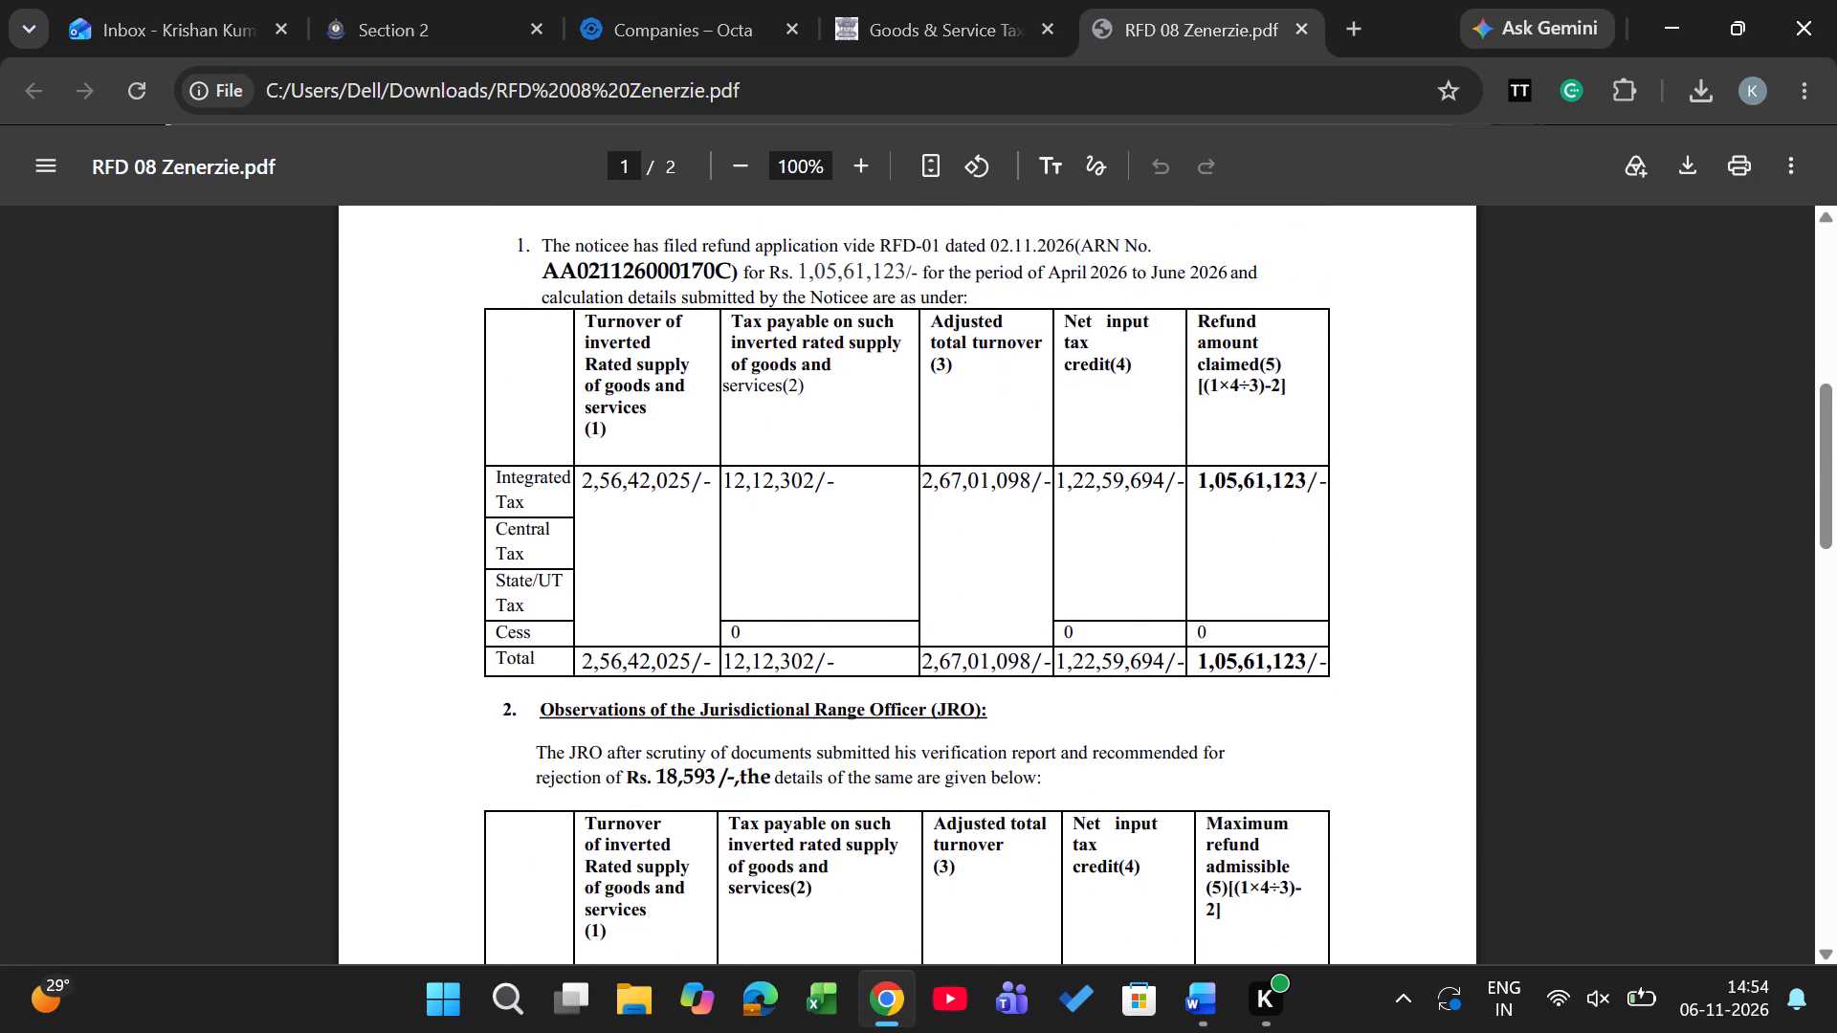
scroll(678, 726, "down", 1)
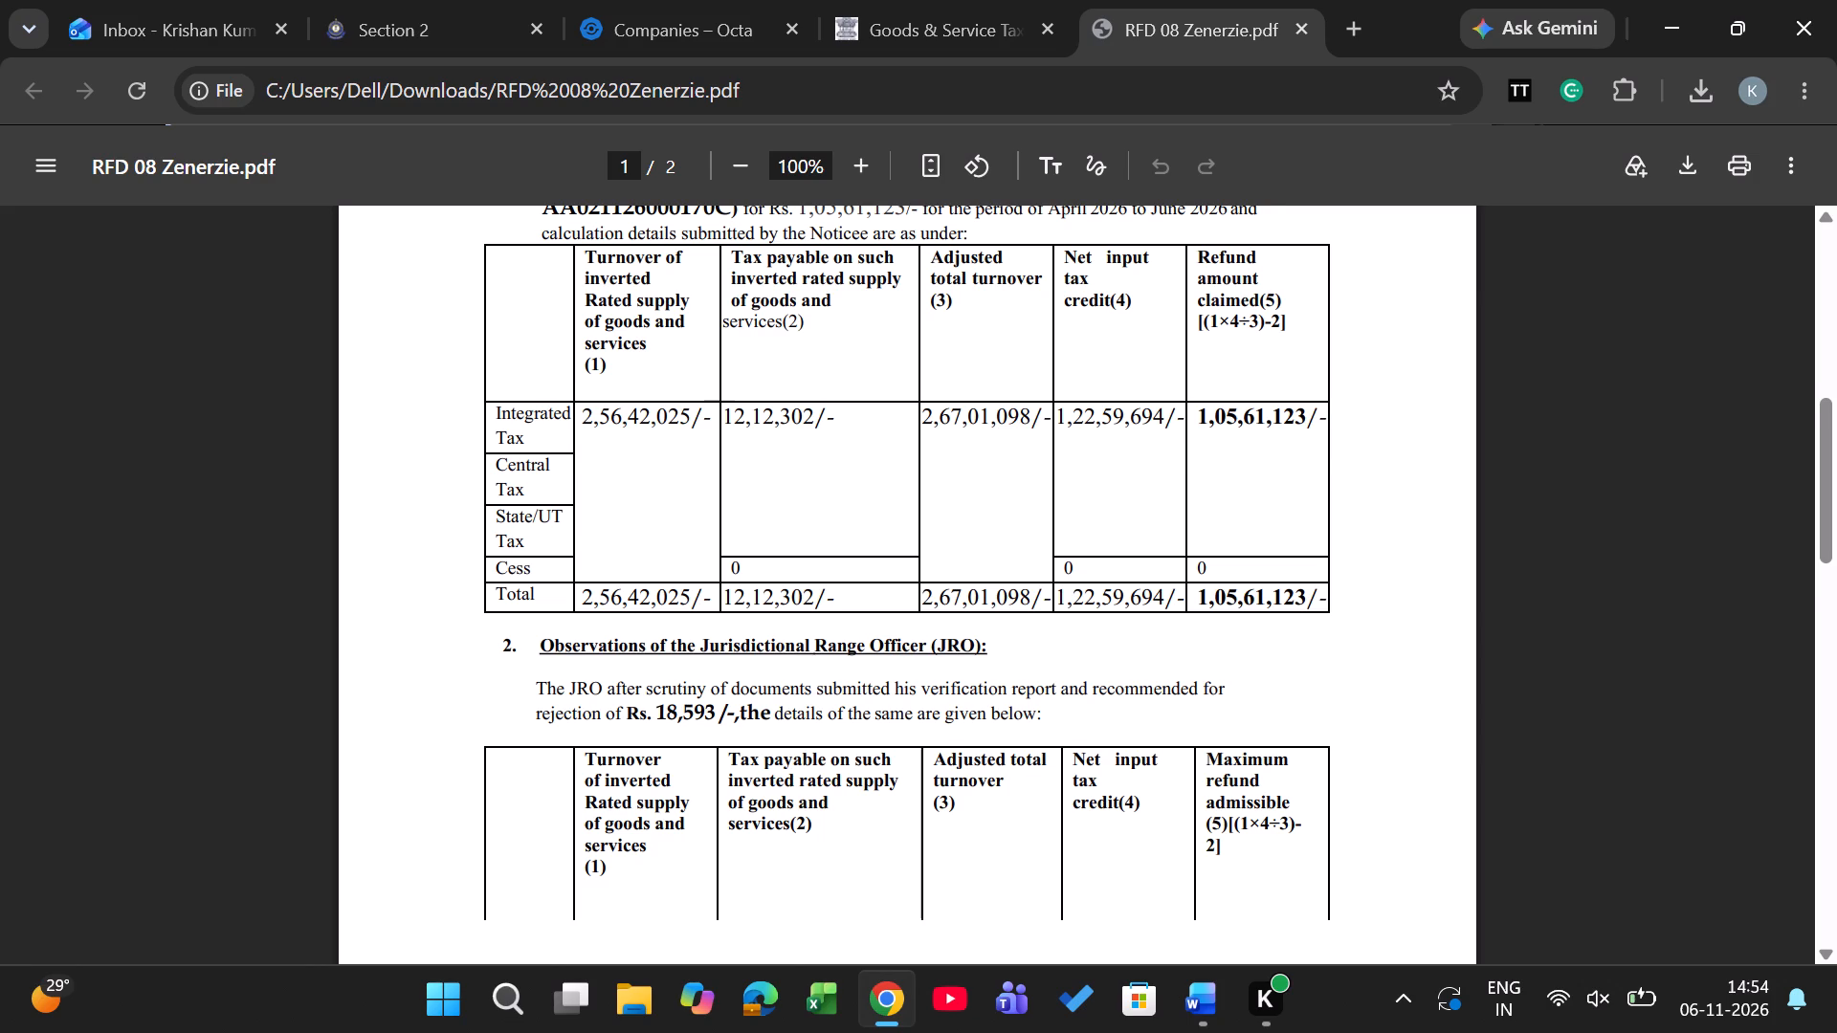
scroll(857, 762, "down", 3)
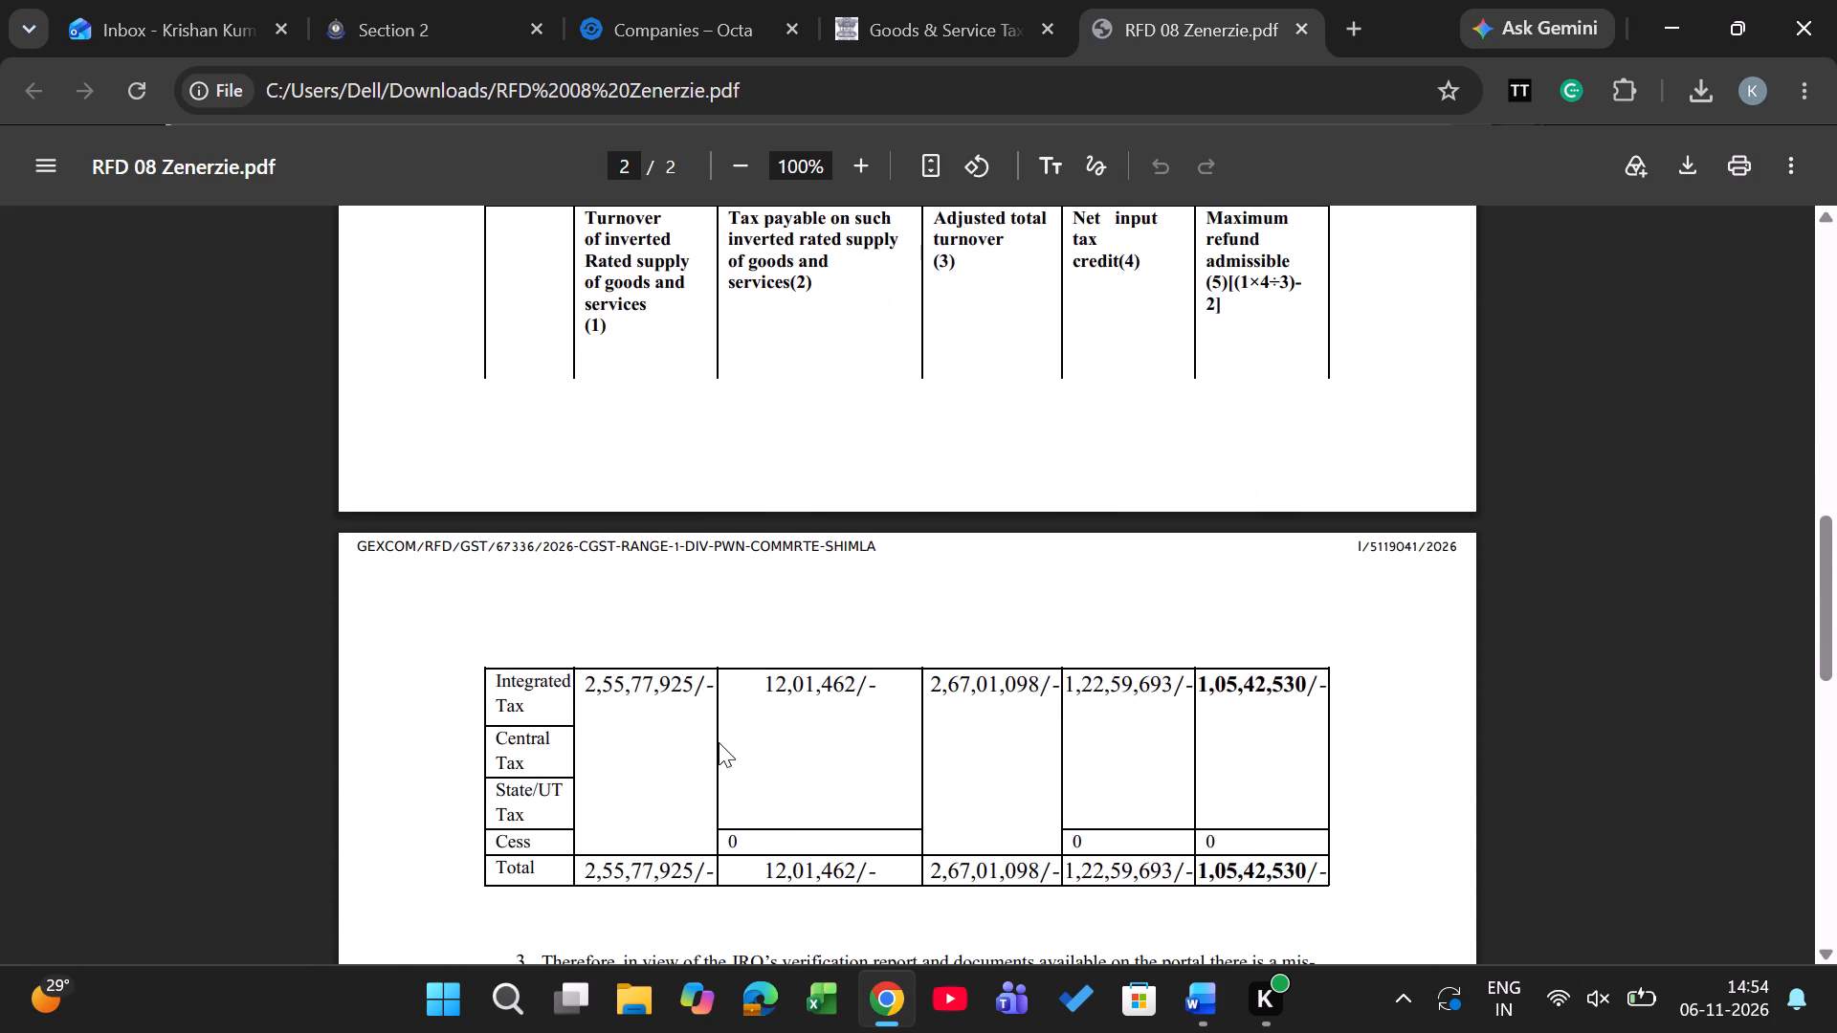
scroll(719, 742, "up", 1)
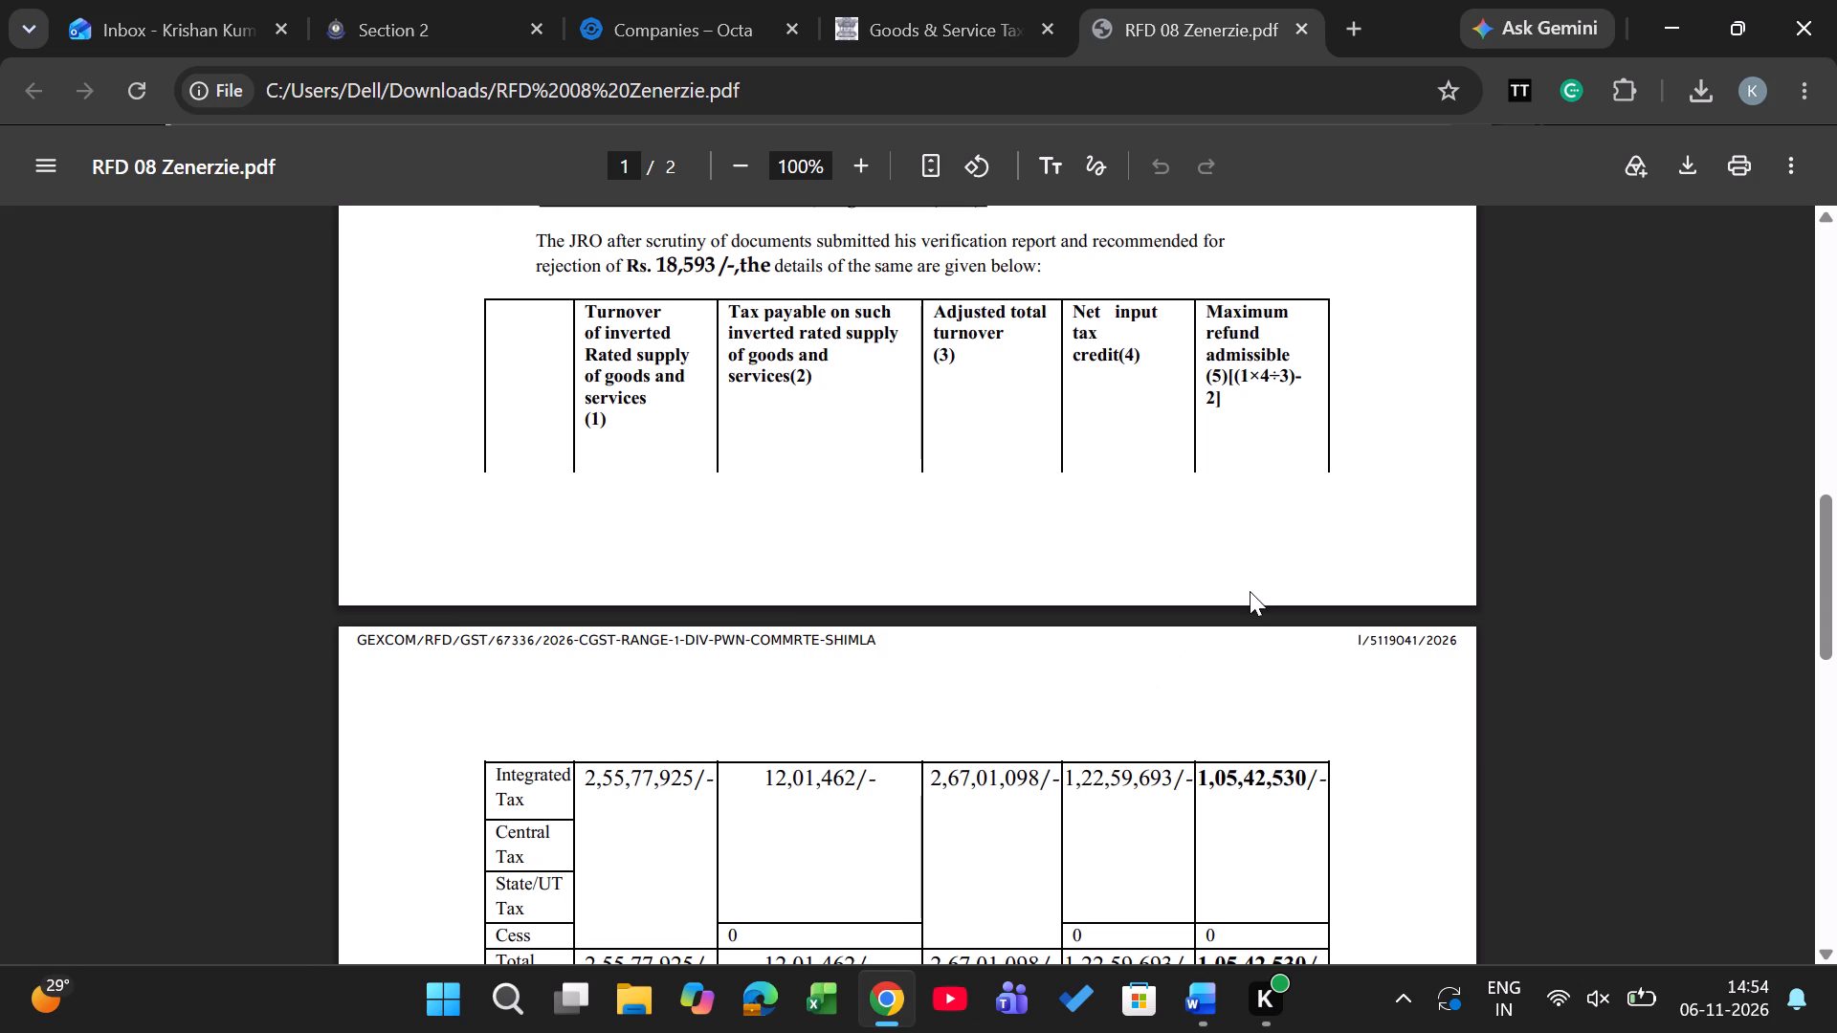
Read the notice's paragraphs 3 to 7 on the inadmissible amount, reasons, reply deadline and hearing, and return to the first page.
scroll(1250, 591, "down", 2)
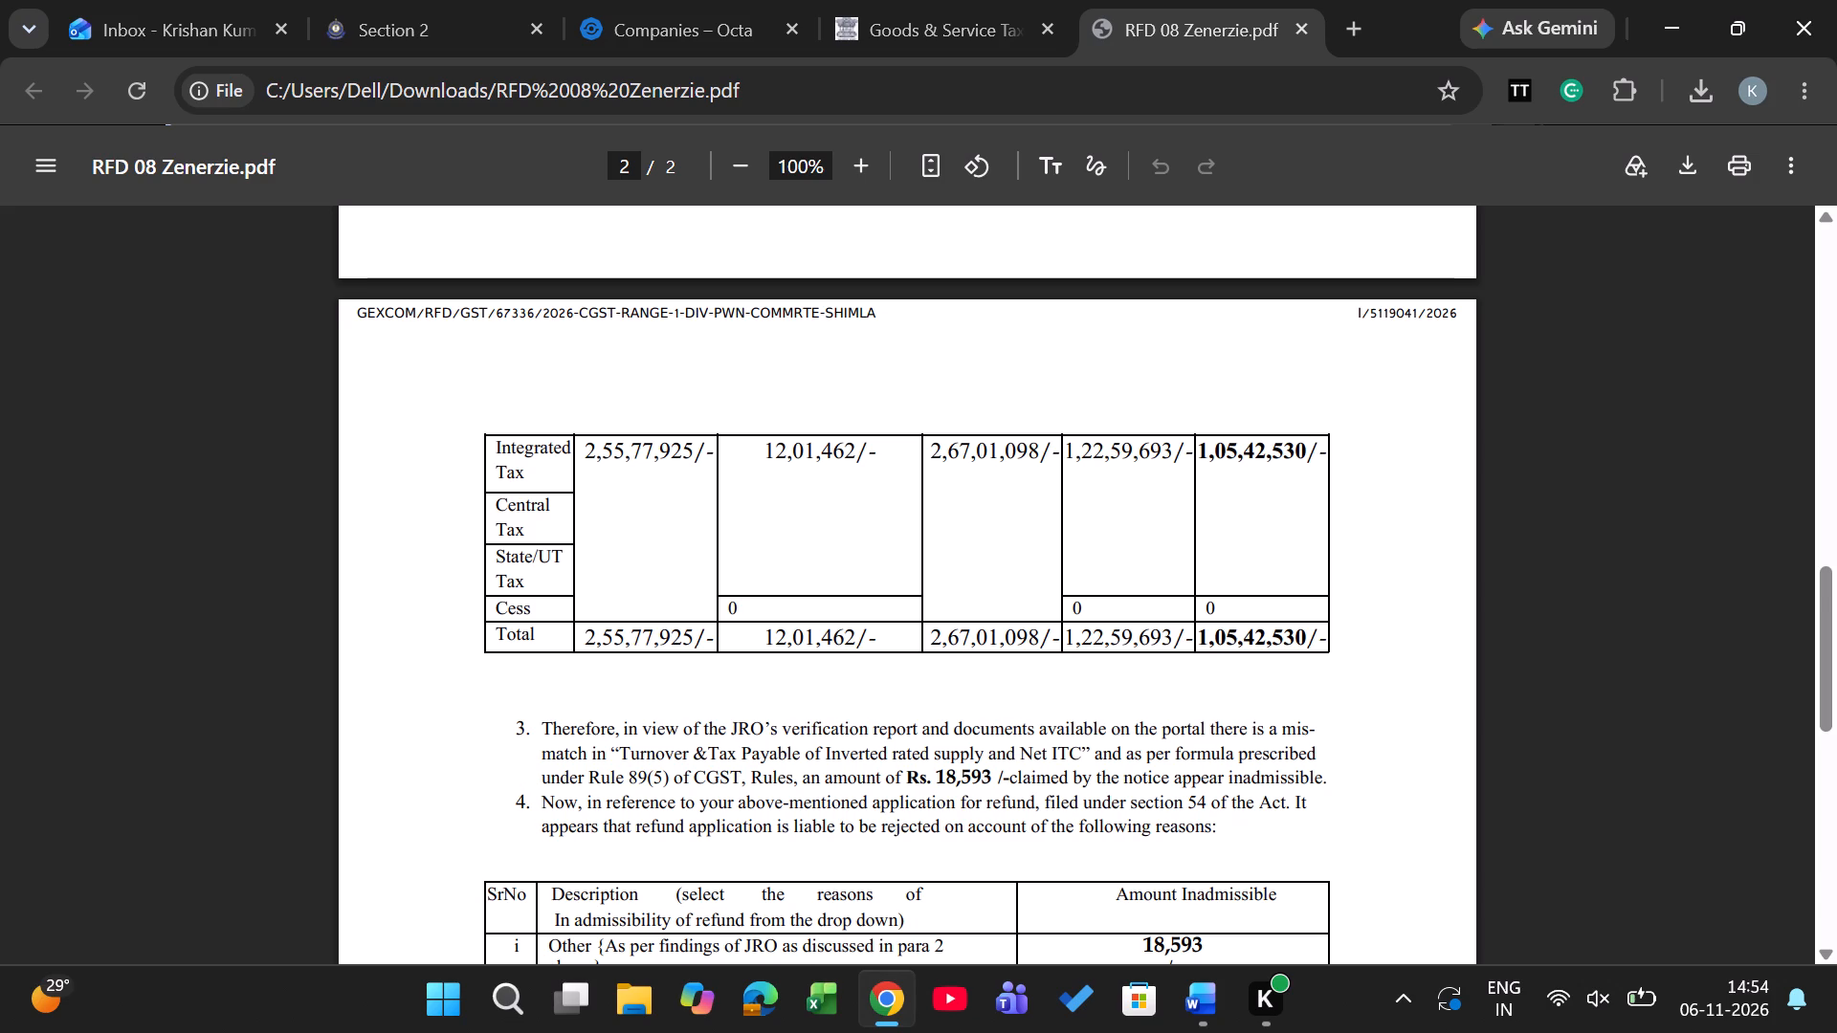
scroll(786, 827, "down", 1)
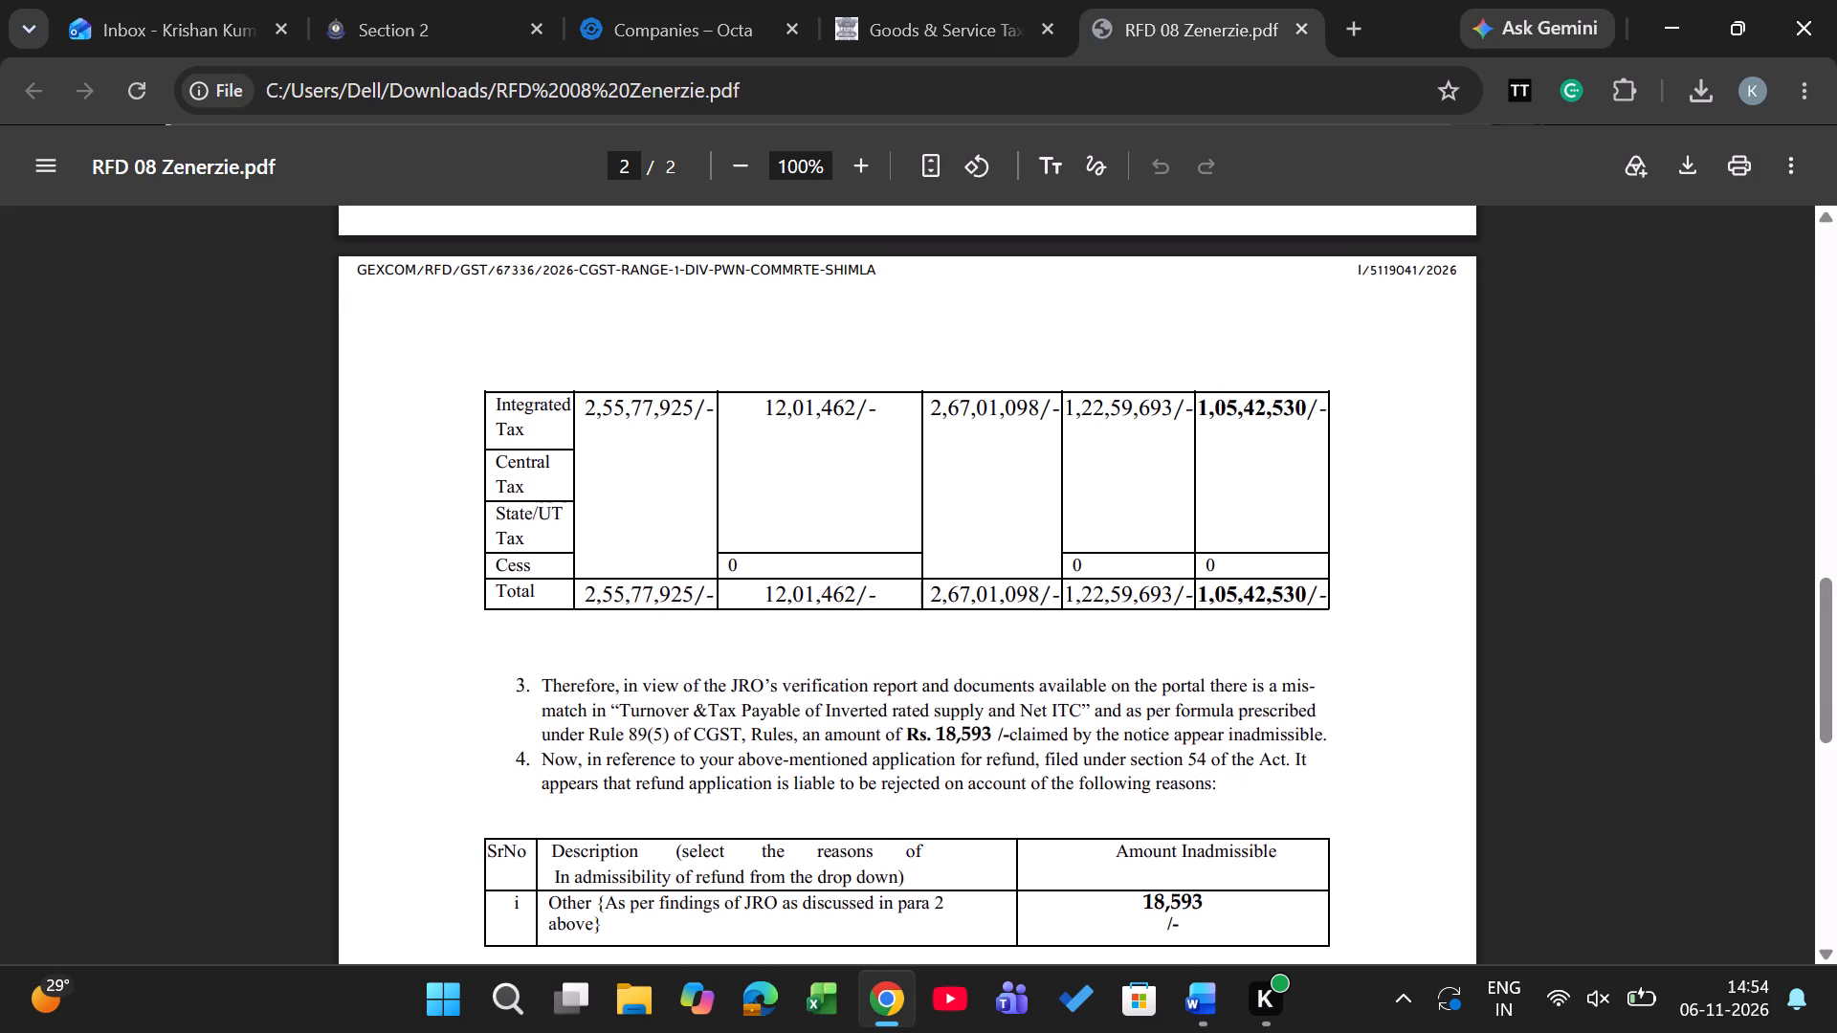
scroll(786, 827, "down", 1)
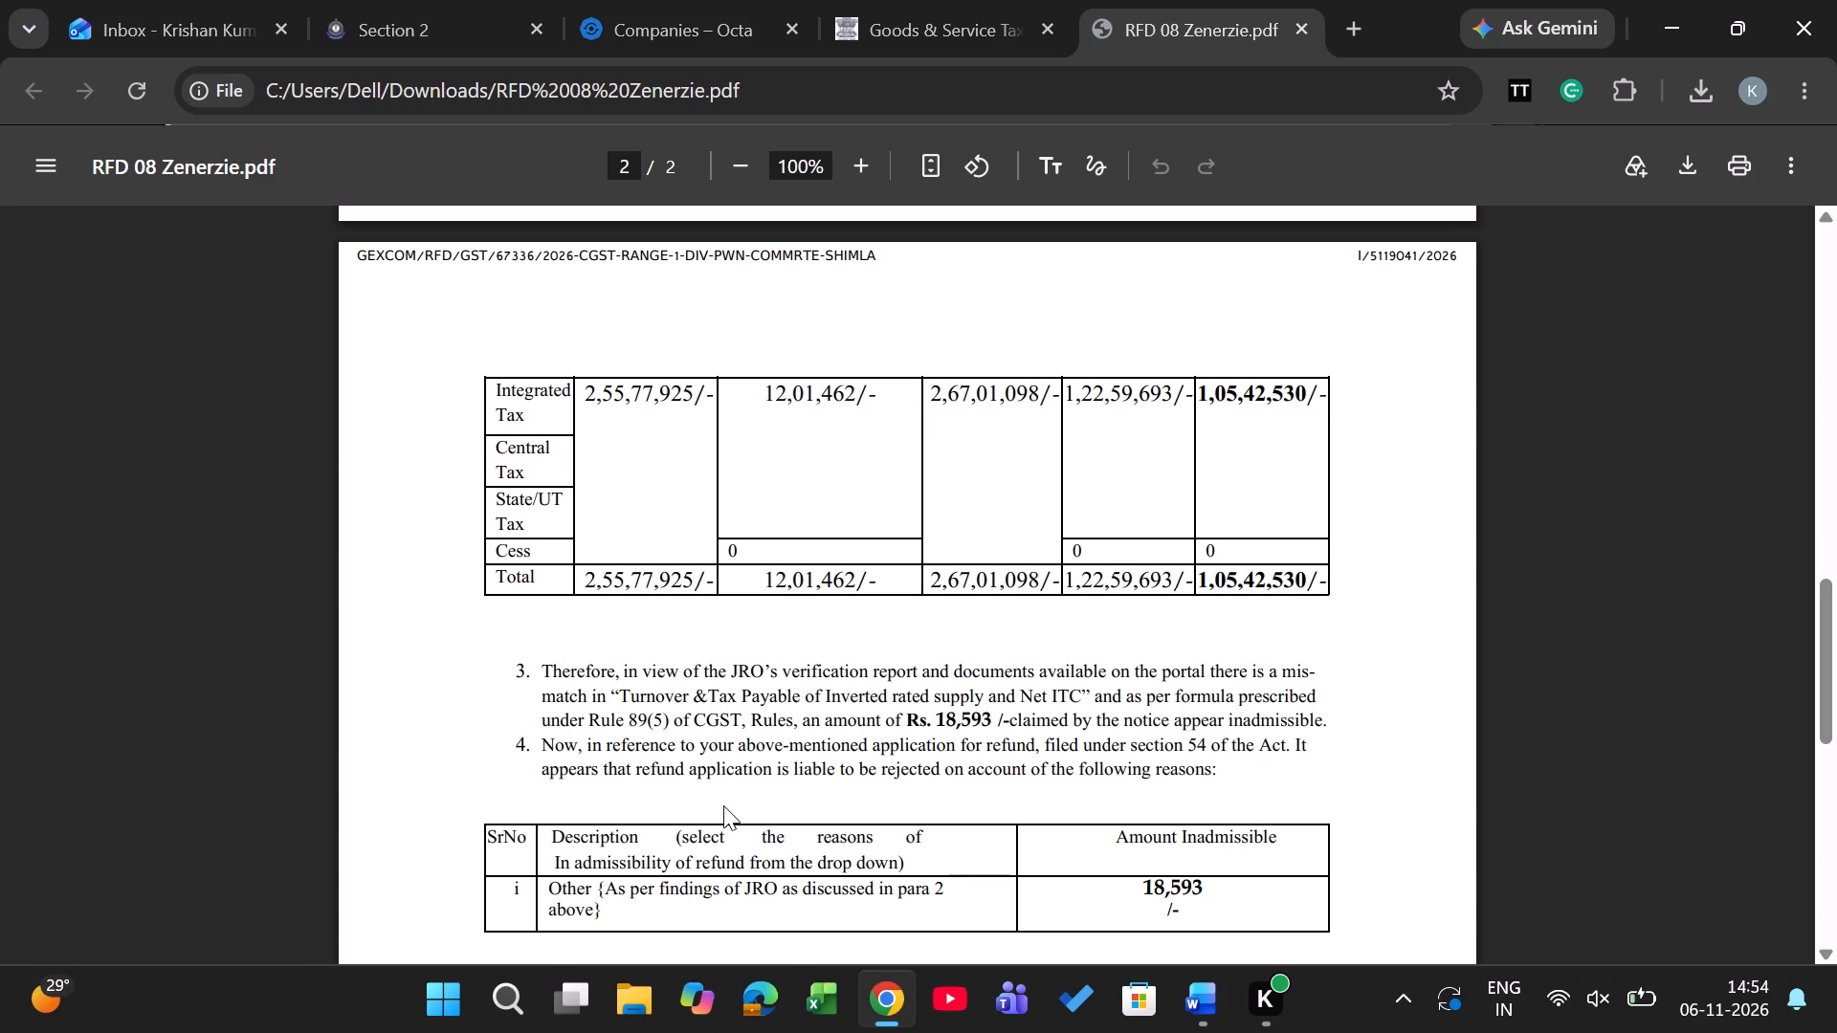
scroll(723, 805, "down", 1)
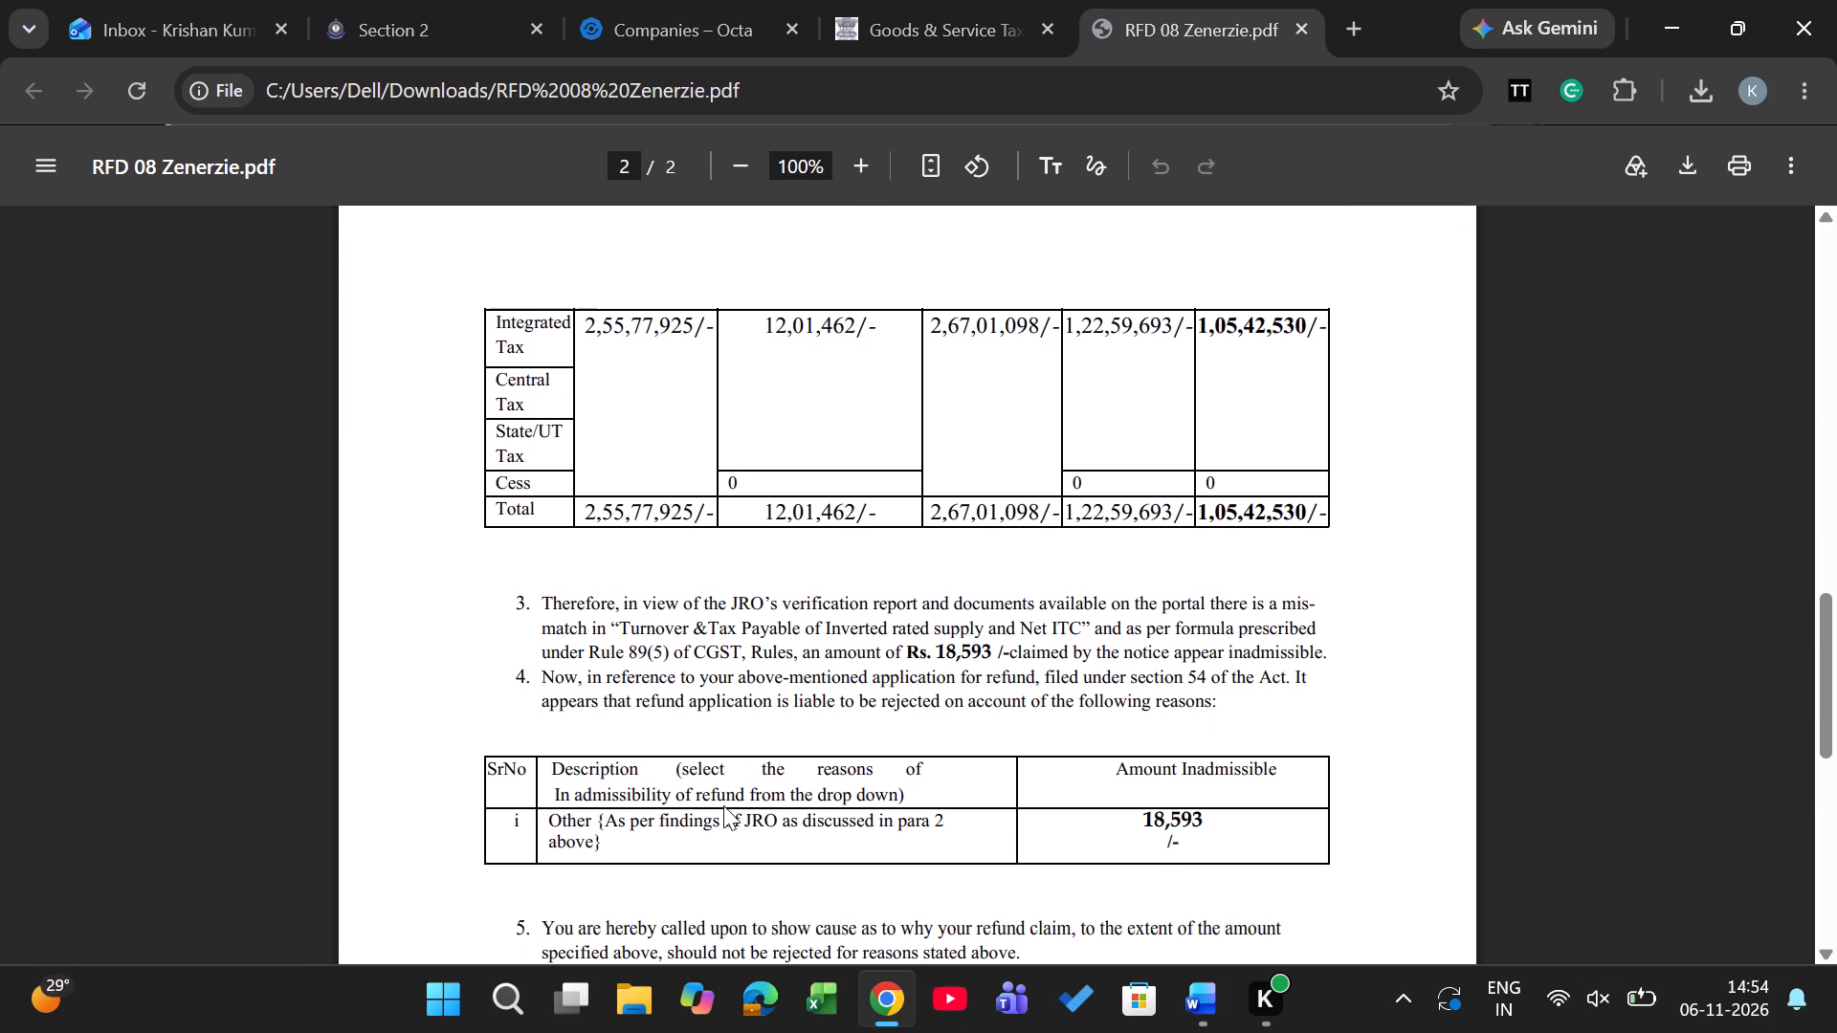
scroll(723, 805, "down", 1)
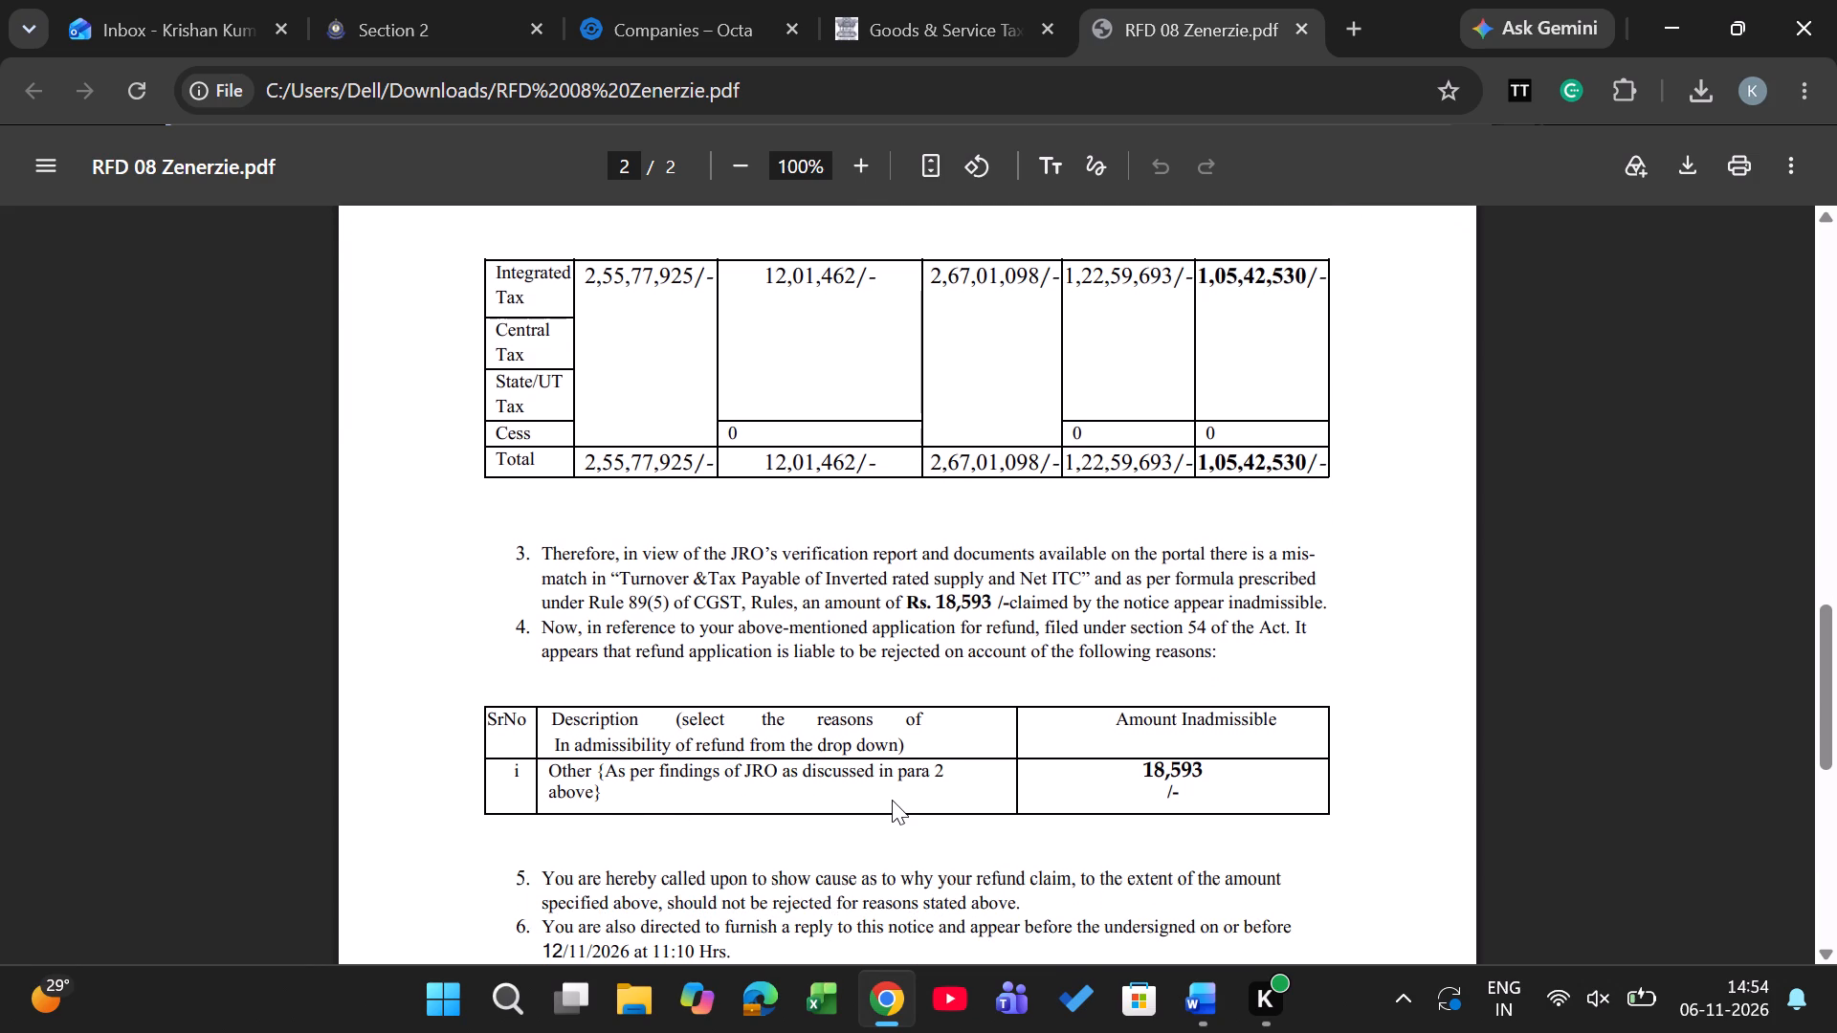
scroll(892, 800, "down", 2)
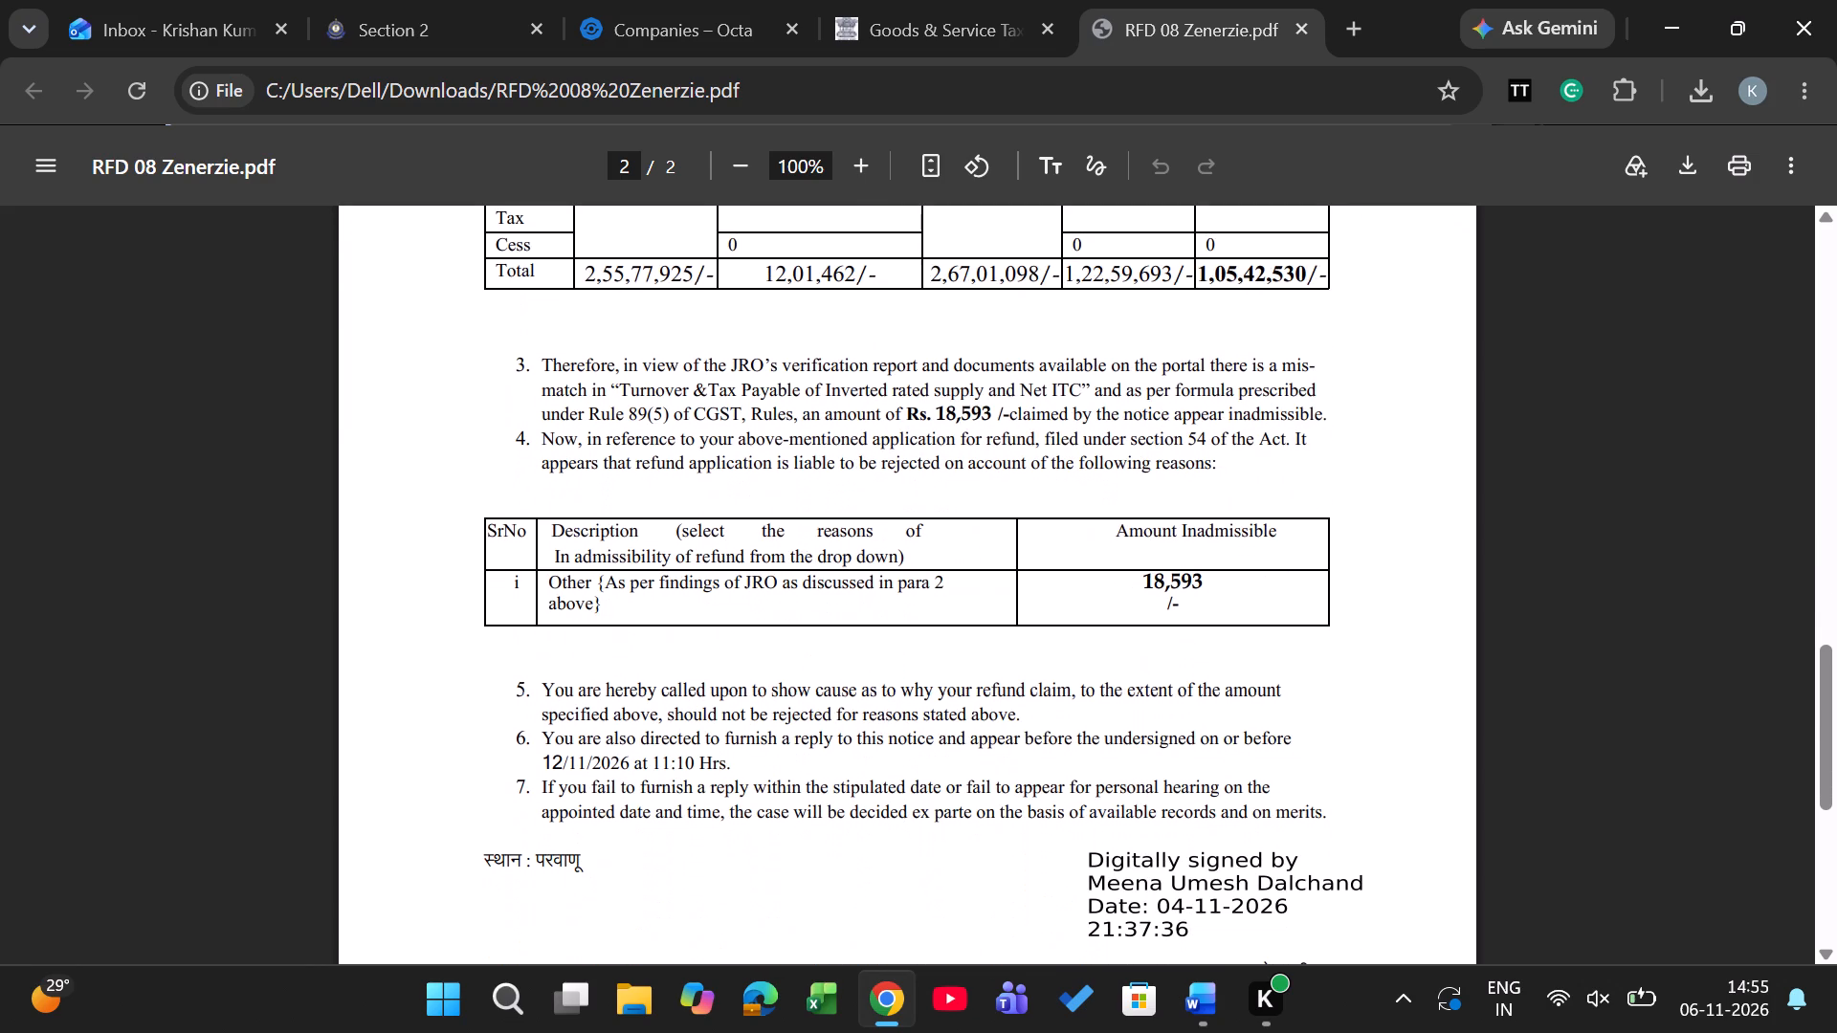
scroll(1007, 708, "down", 1)
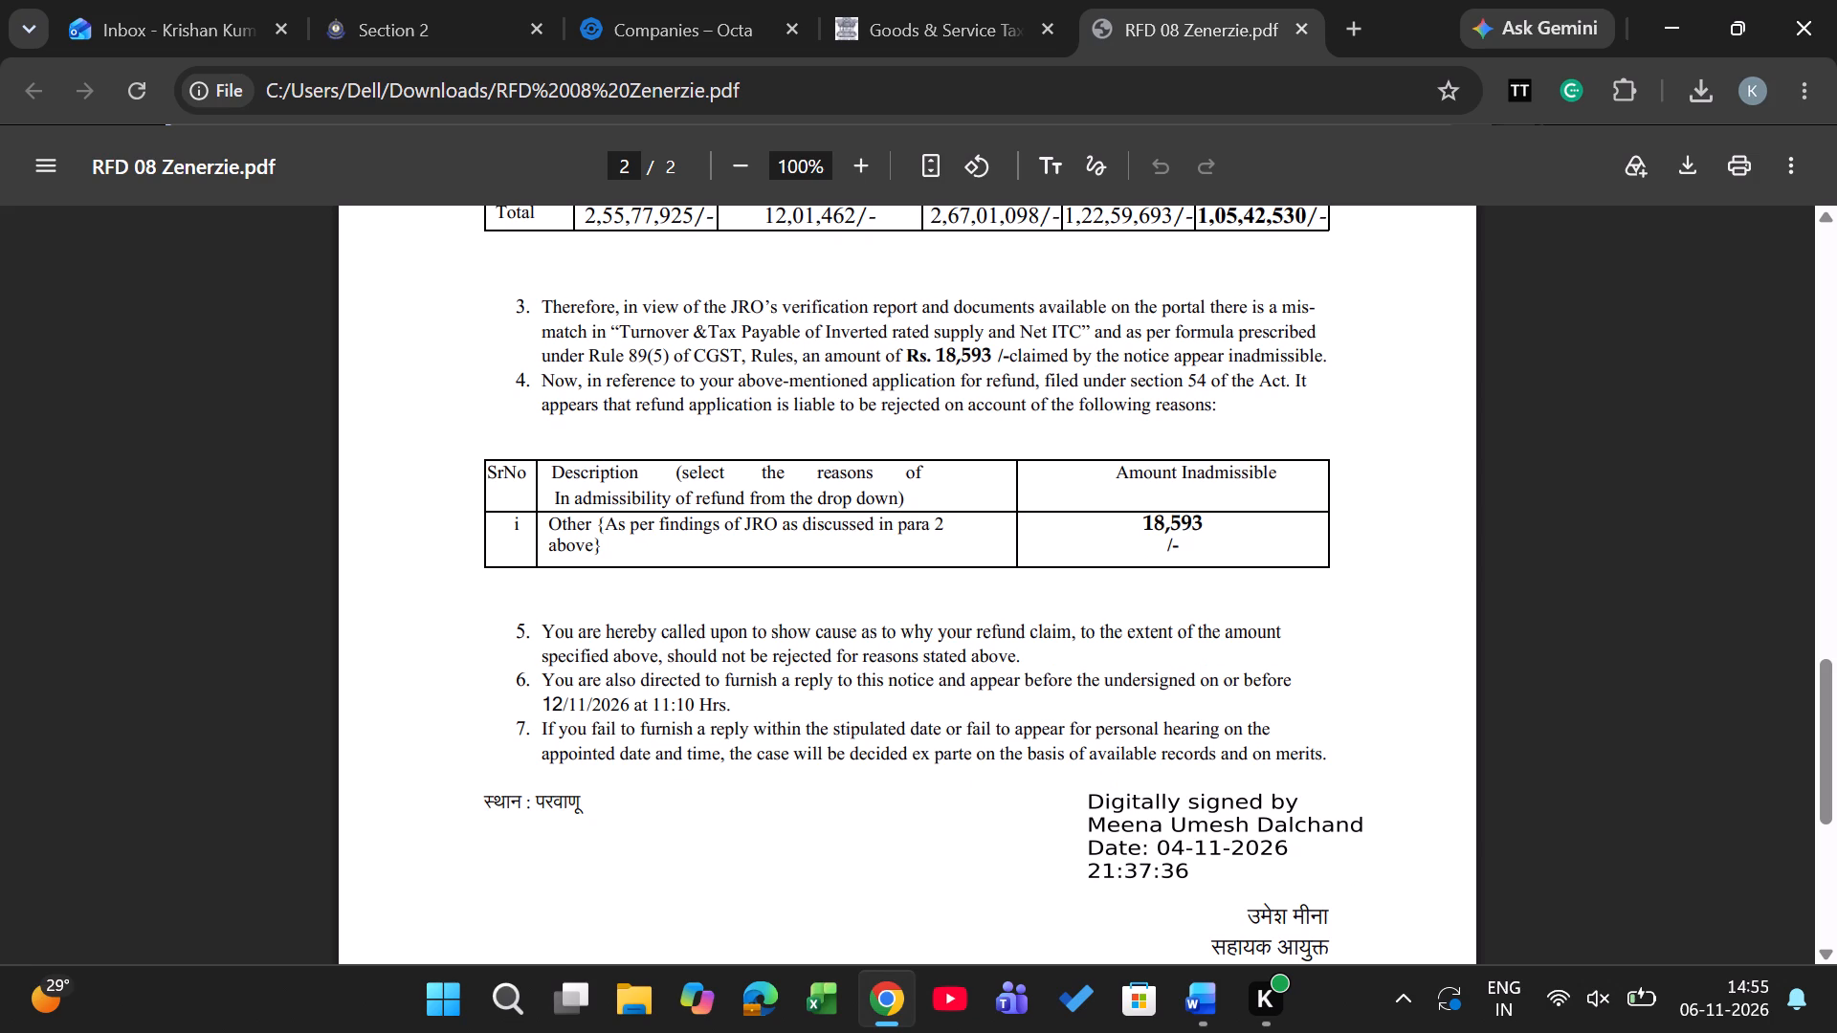
scroll(808, 741, "down", 4)
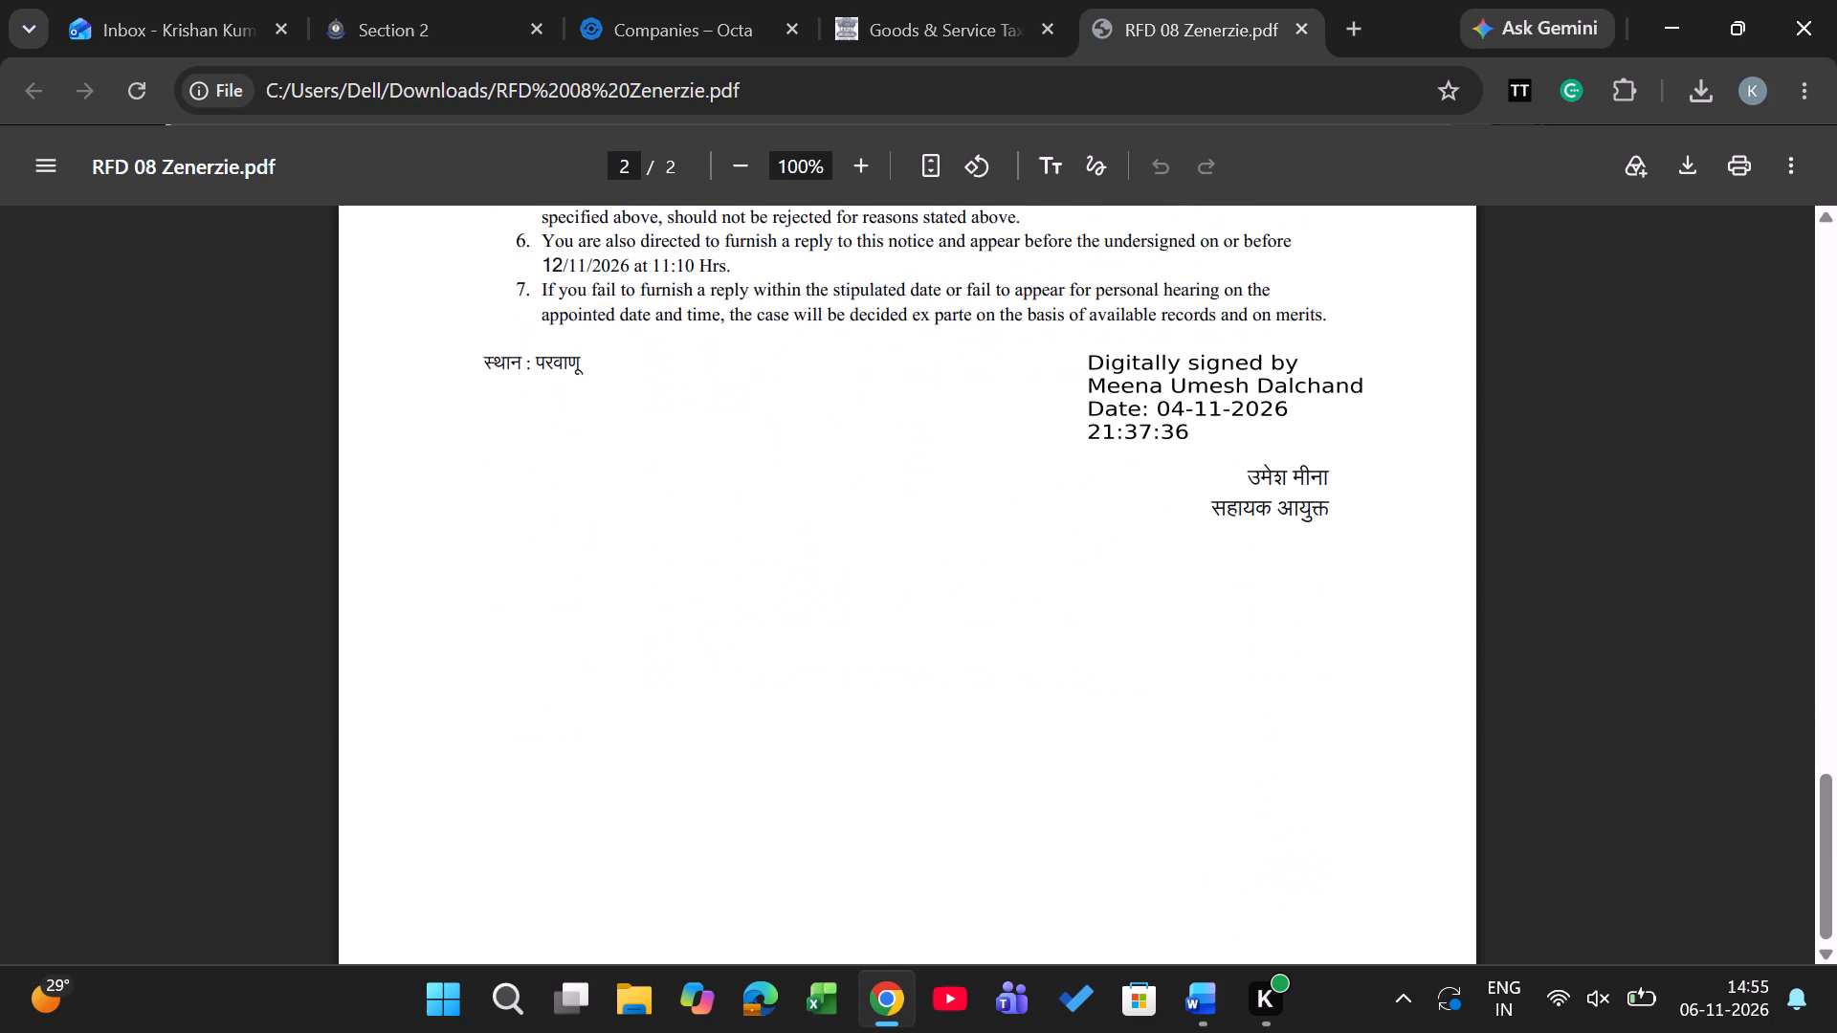
scroll(808, 741, "down", 2)
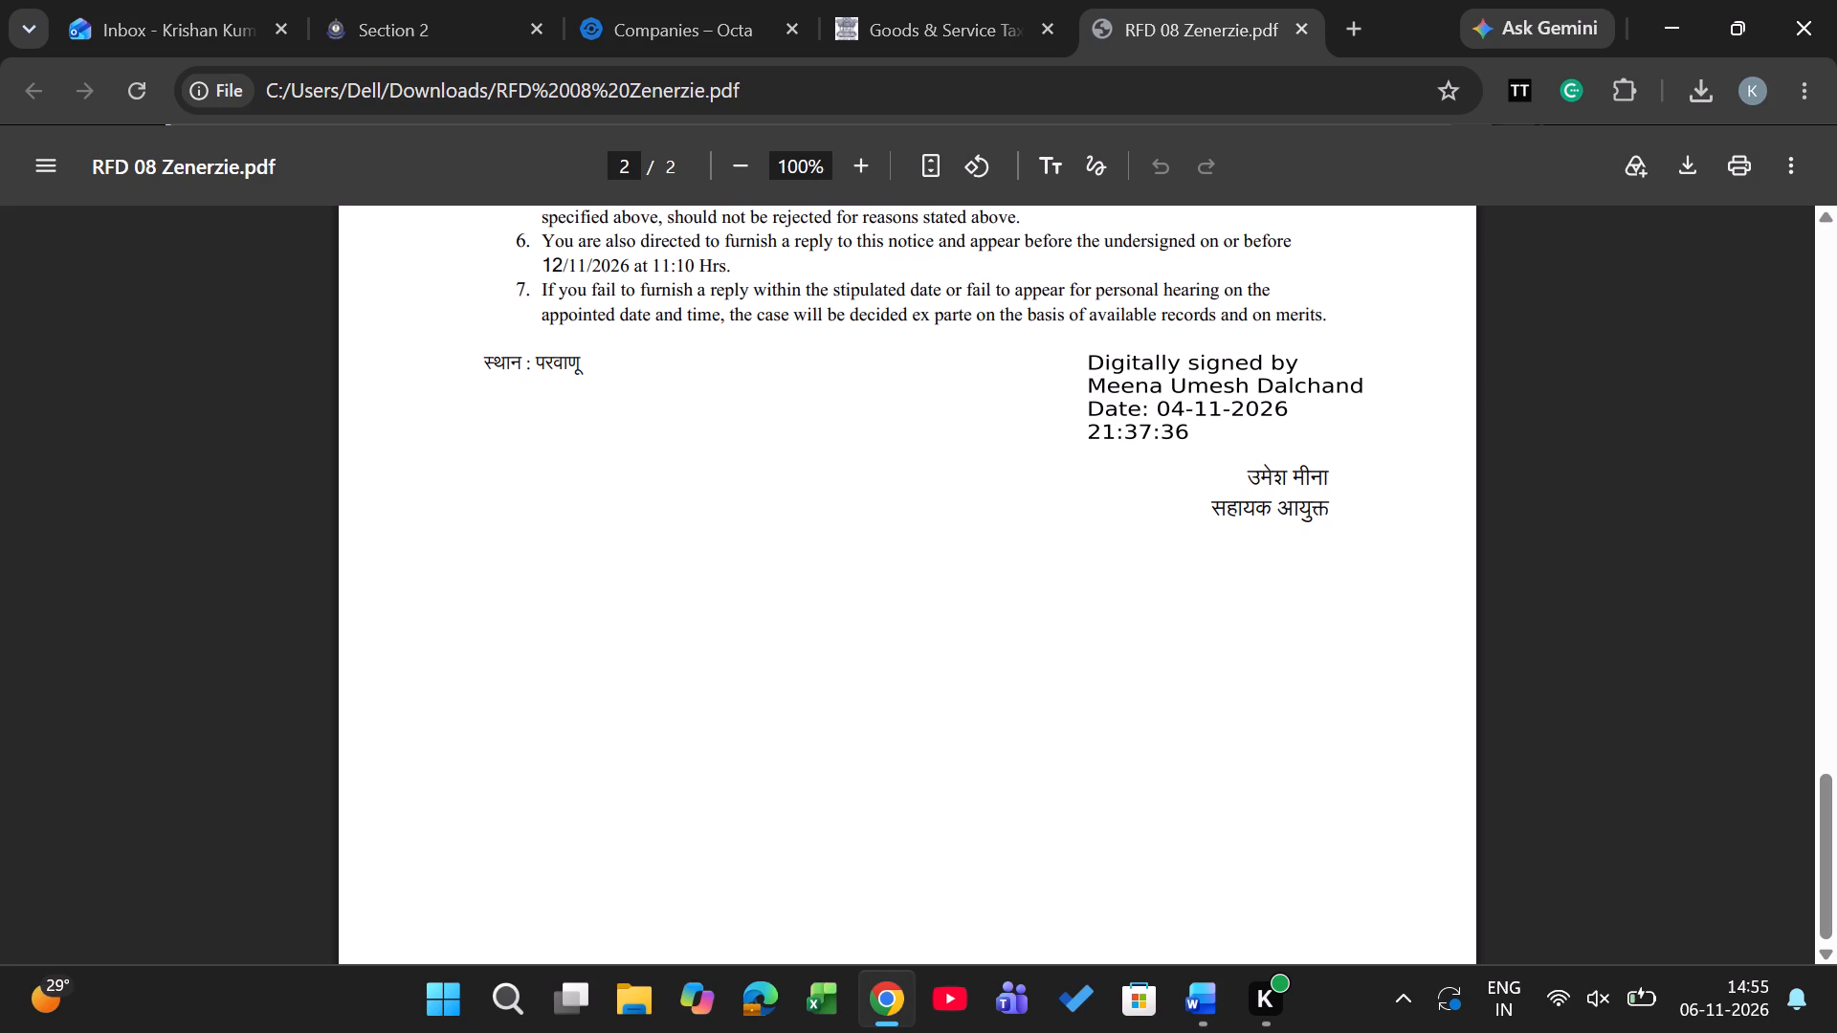
scroll(808, 741, "up", 11)
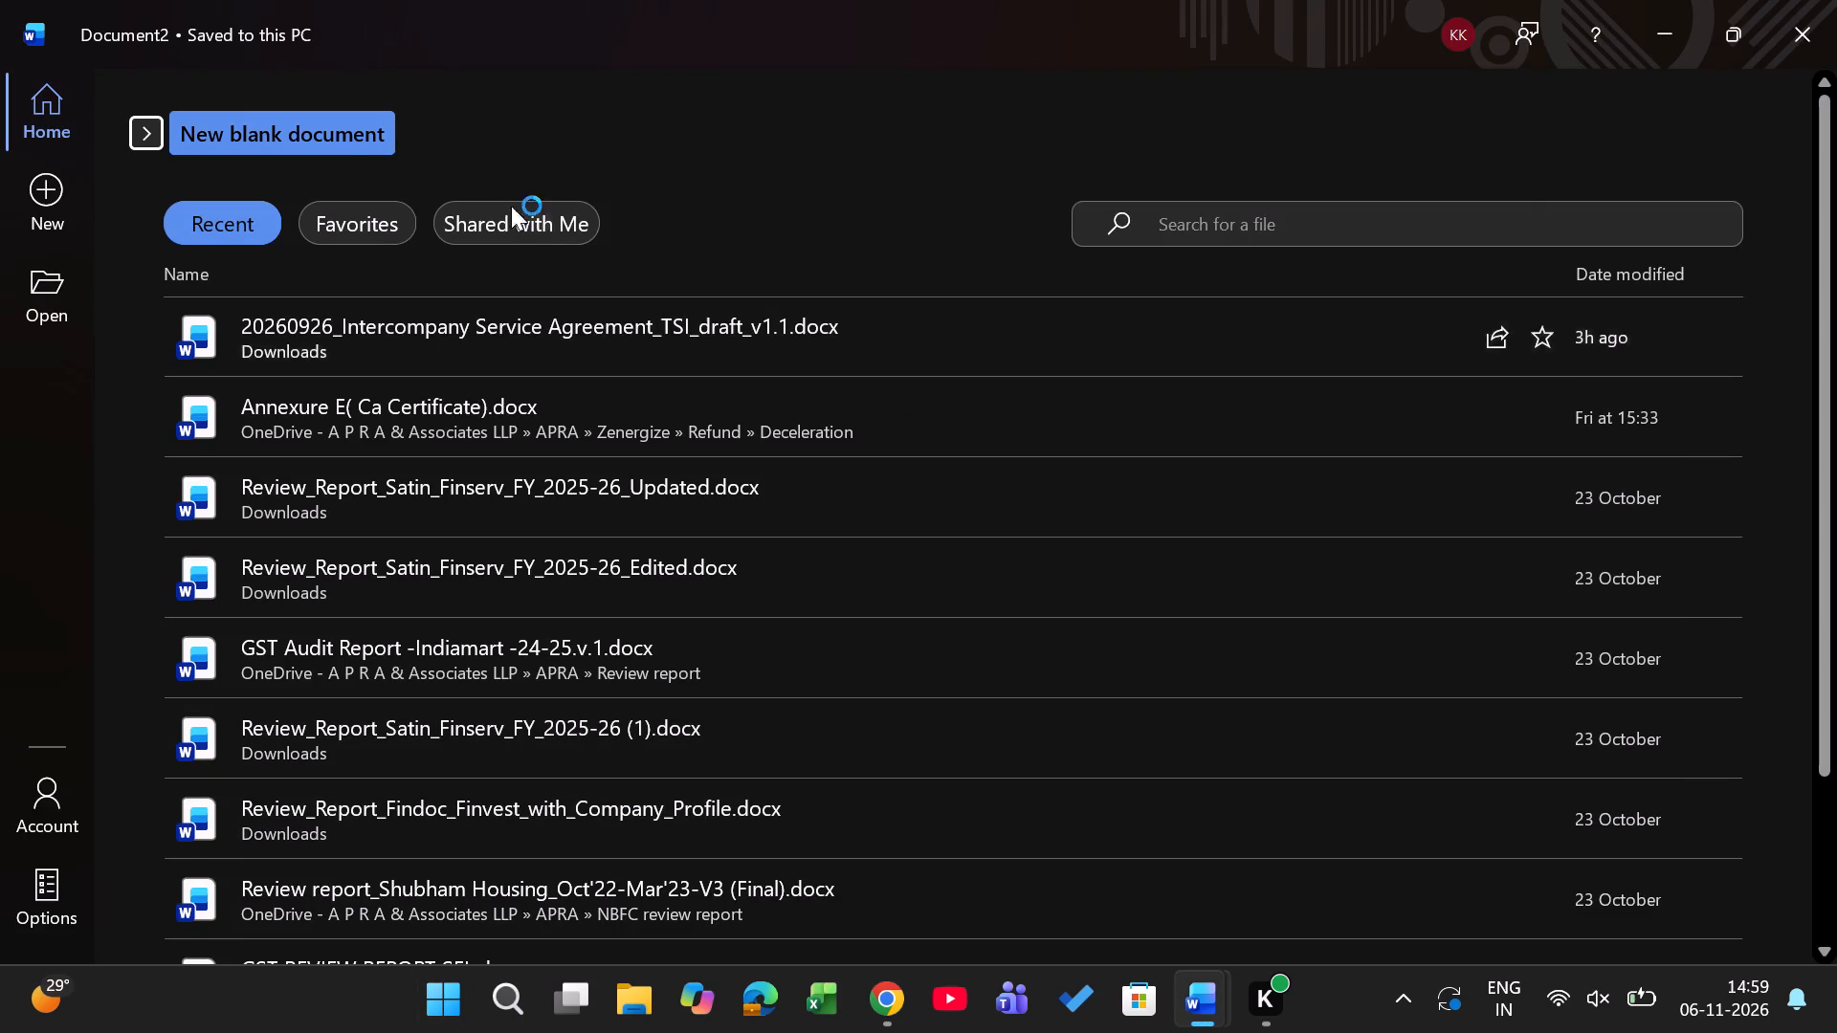
left_click(323, 128)
key("ctrl+v")
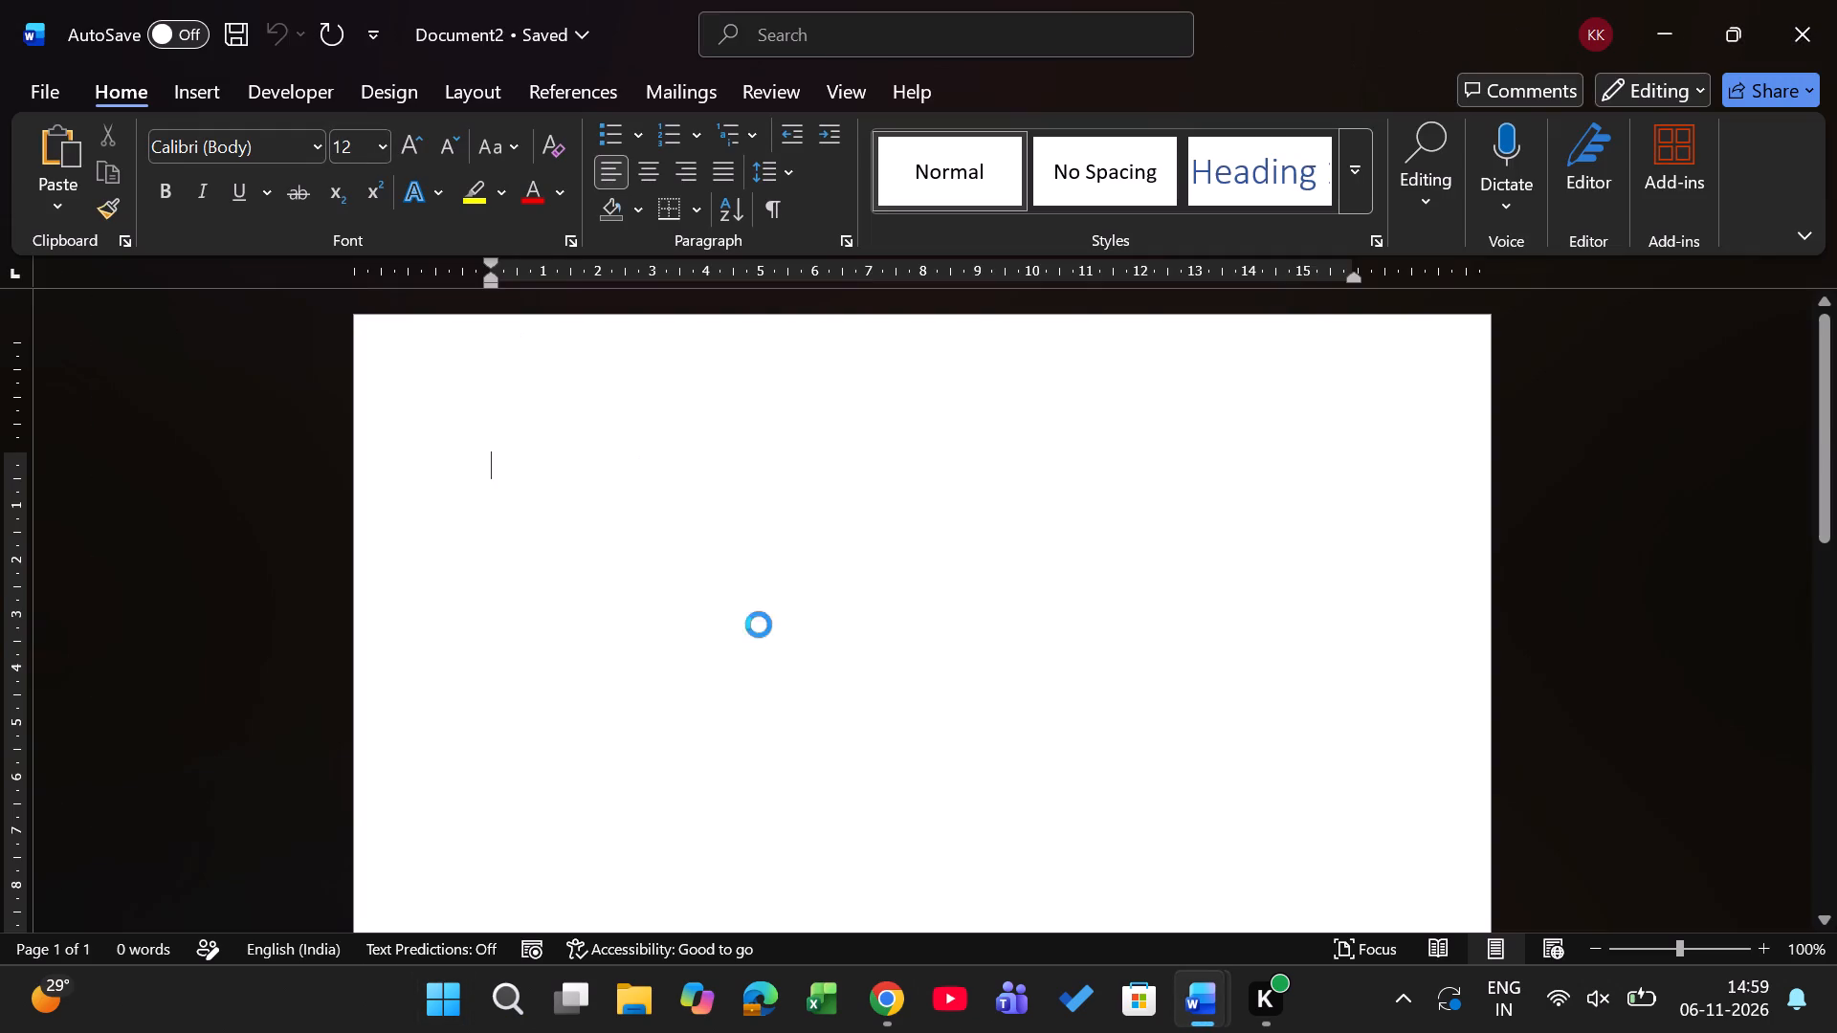
Set the entire letter's font to Times New Roman at size 12.
scroll(759, 625, "up", 11)
key("ctrl+a")
key("ctrl+a")
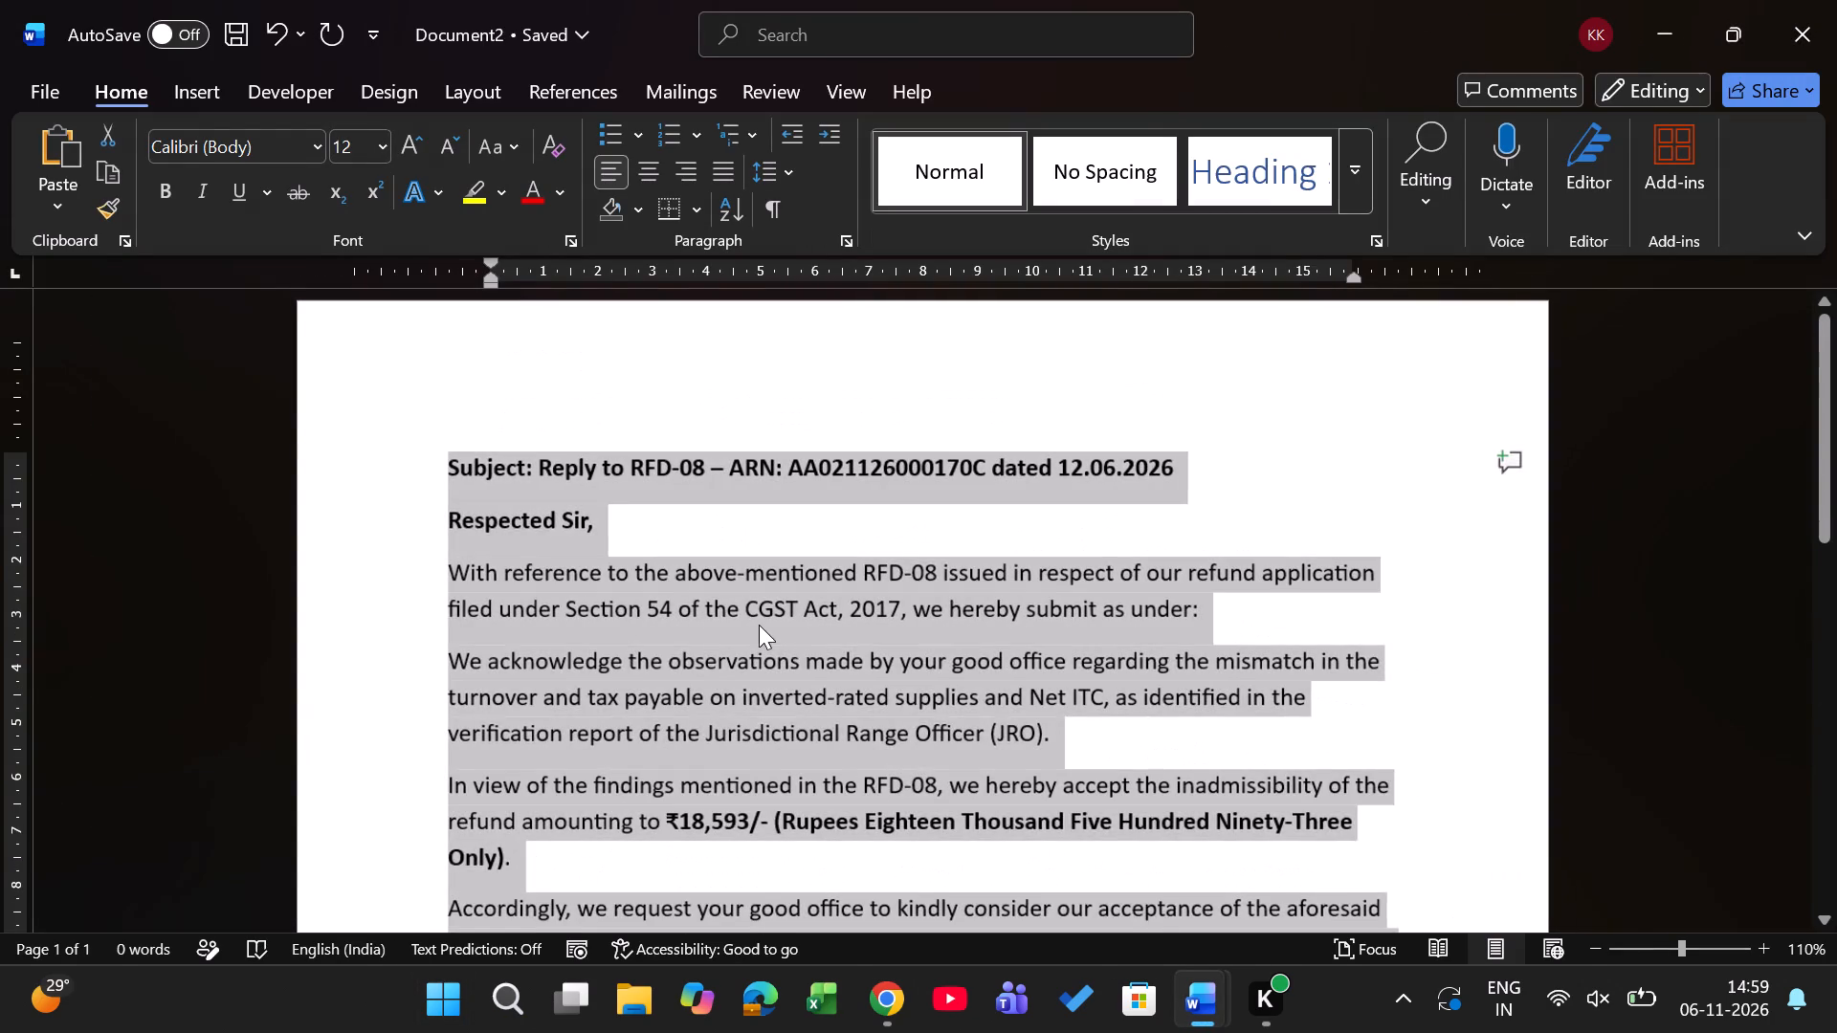
left_click(314, 151)
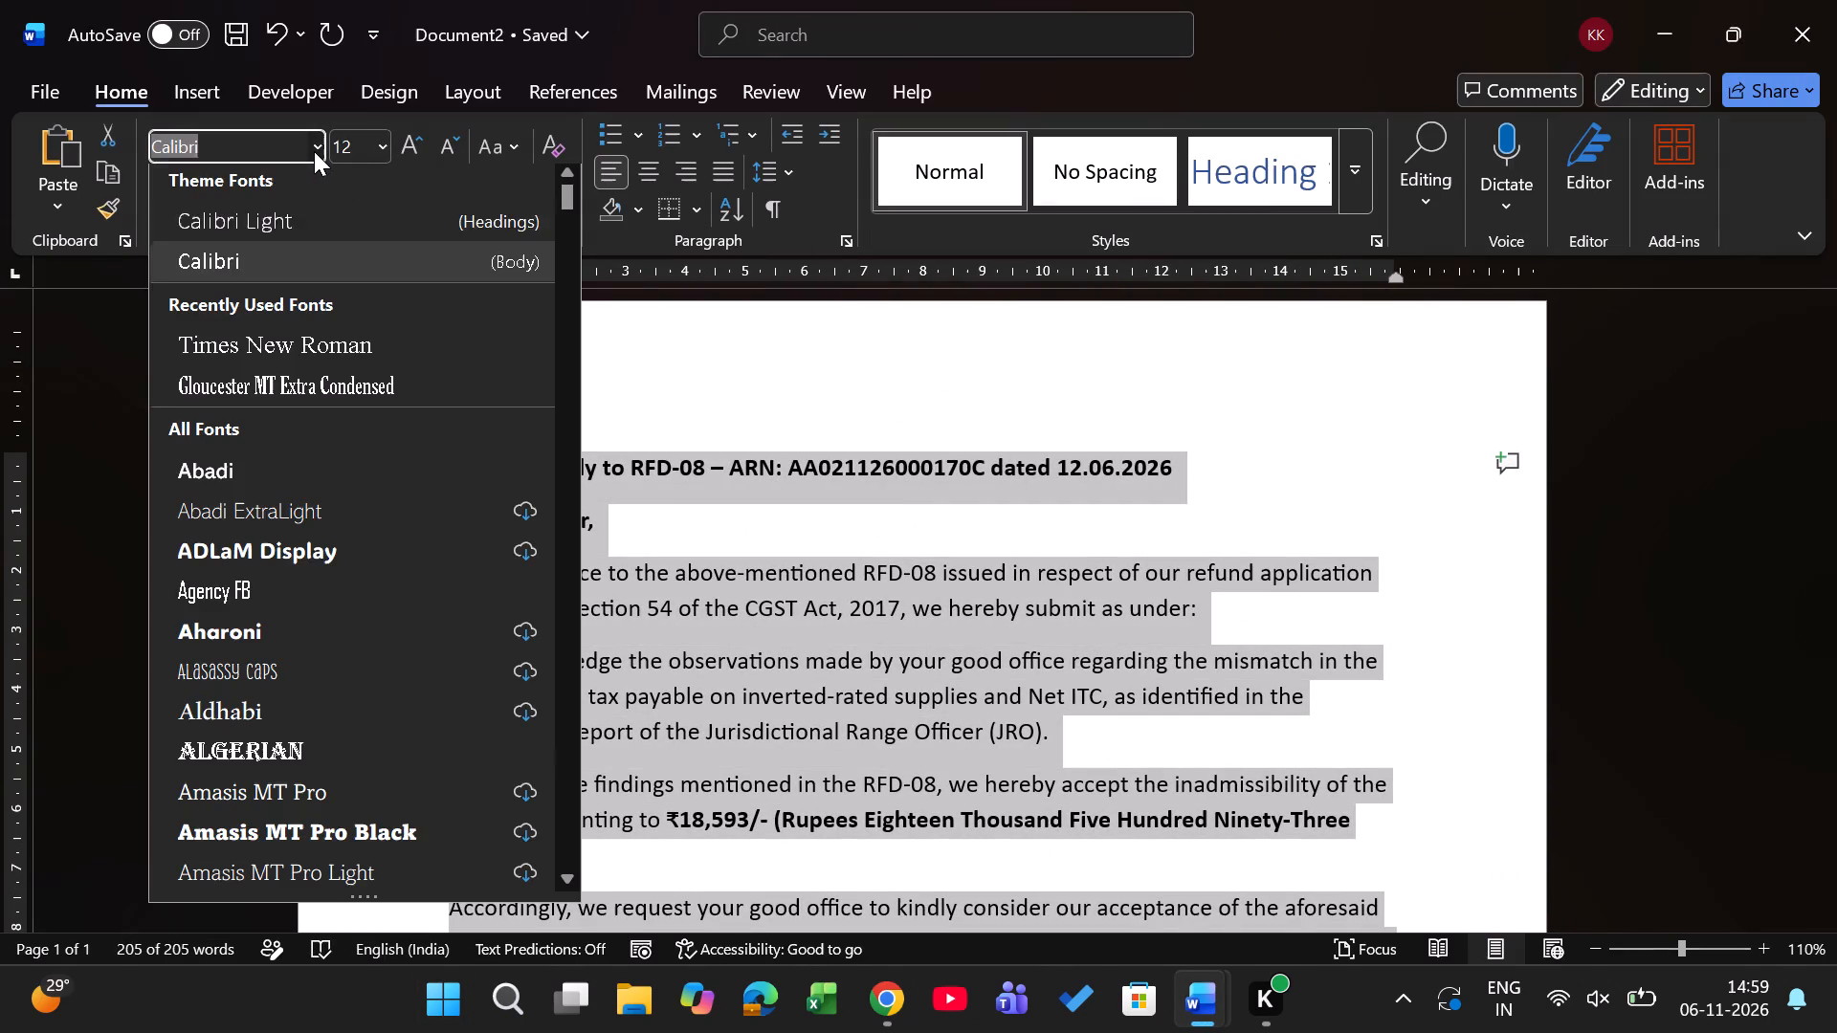
left_click(311, 367)
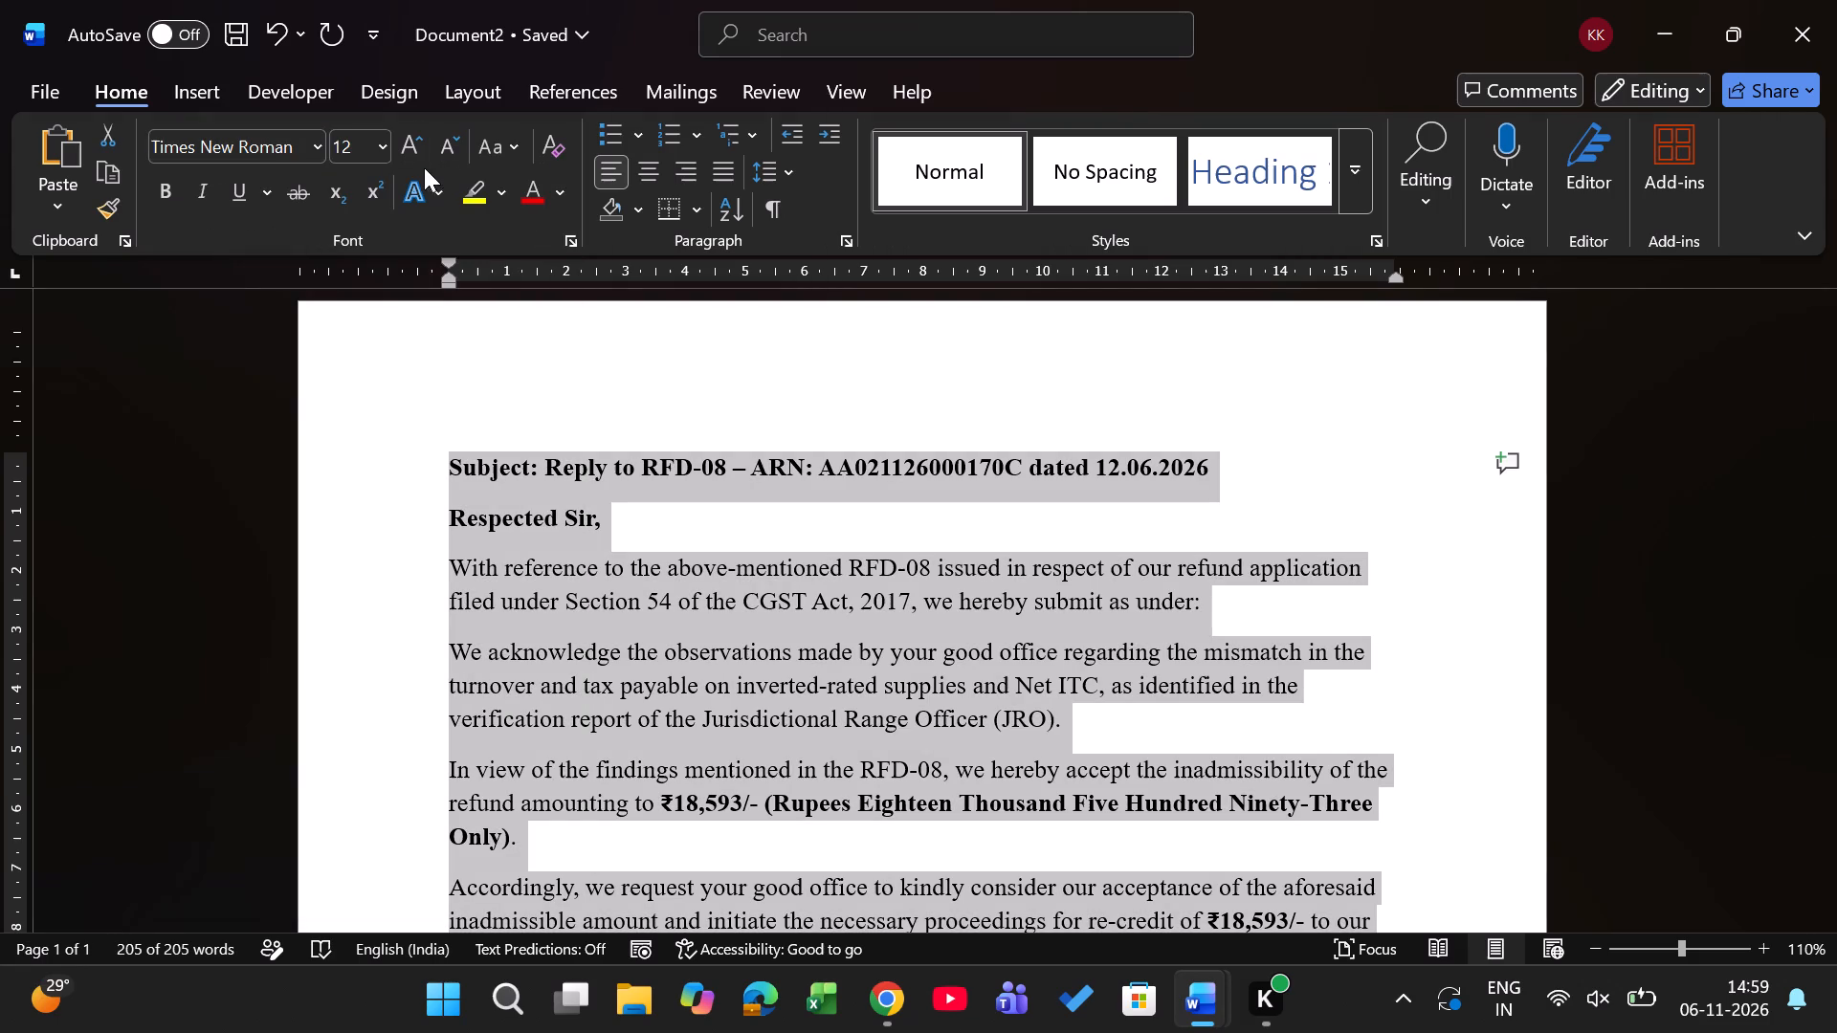
left_click(368, 149)
key("Return")
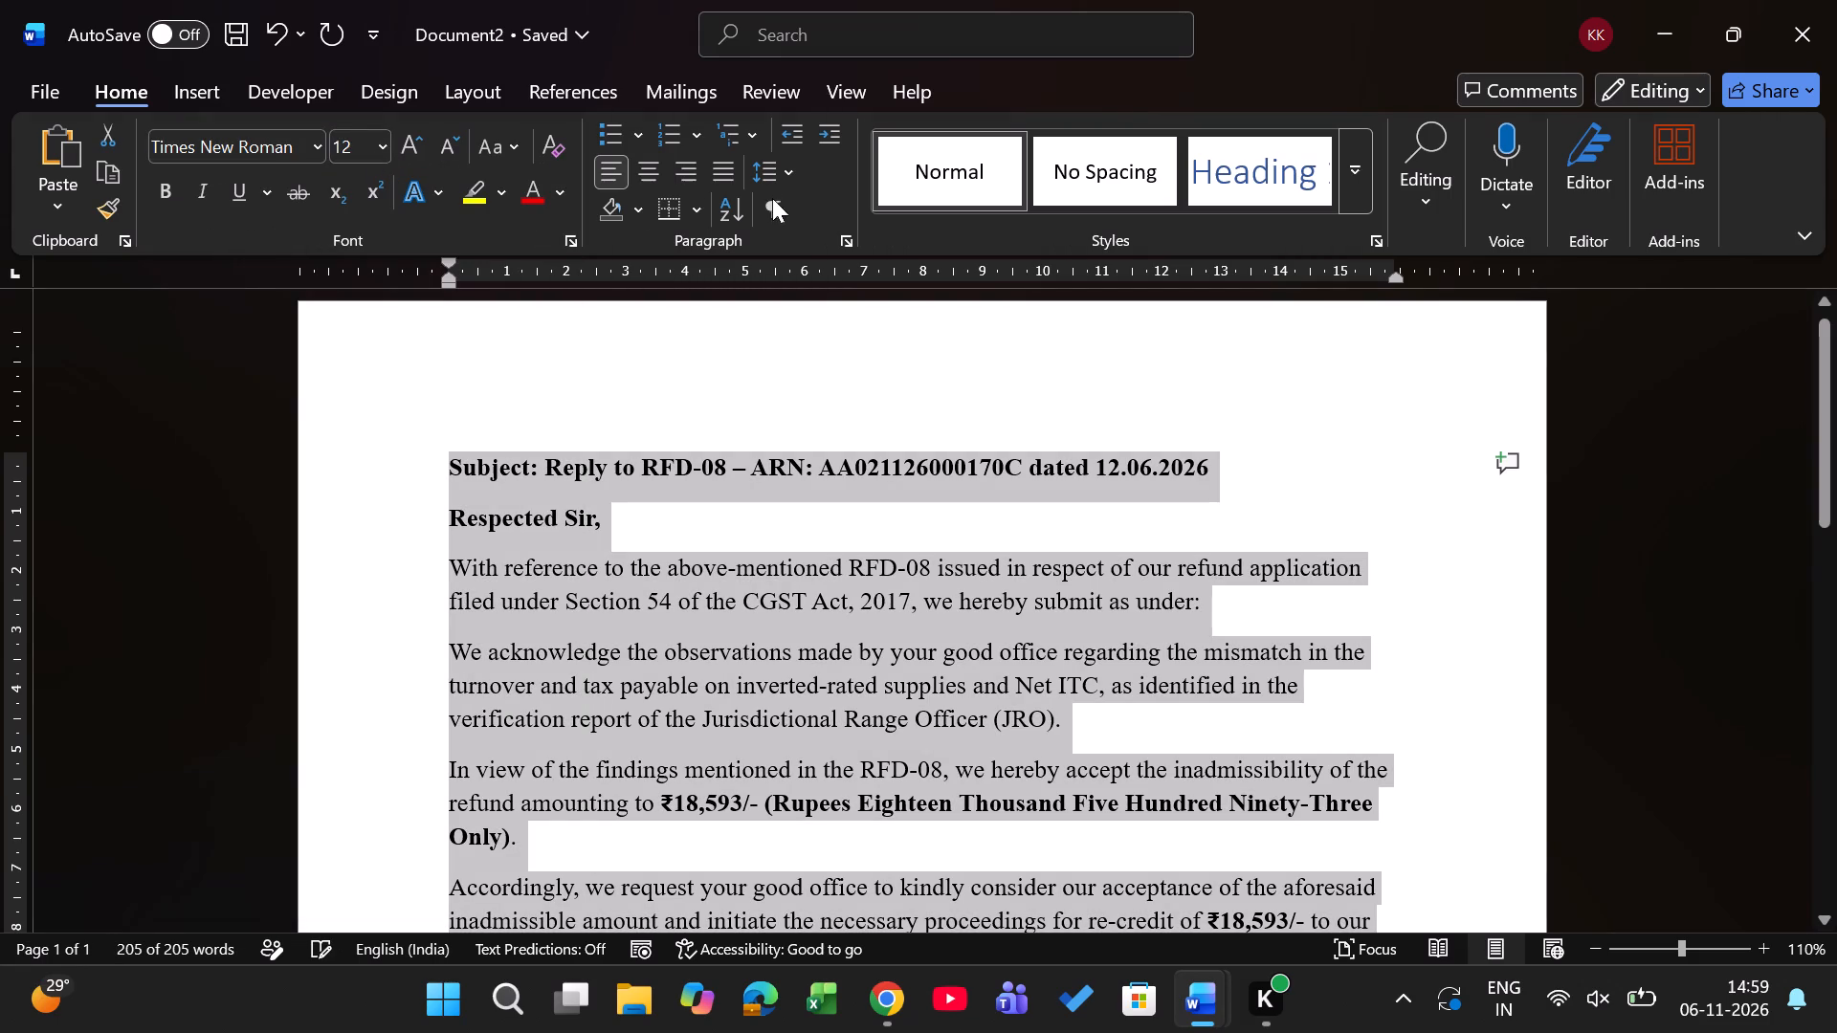
Apply 1.5 line spacing and justified alignment to the entire letter.
left_click(786, 165)
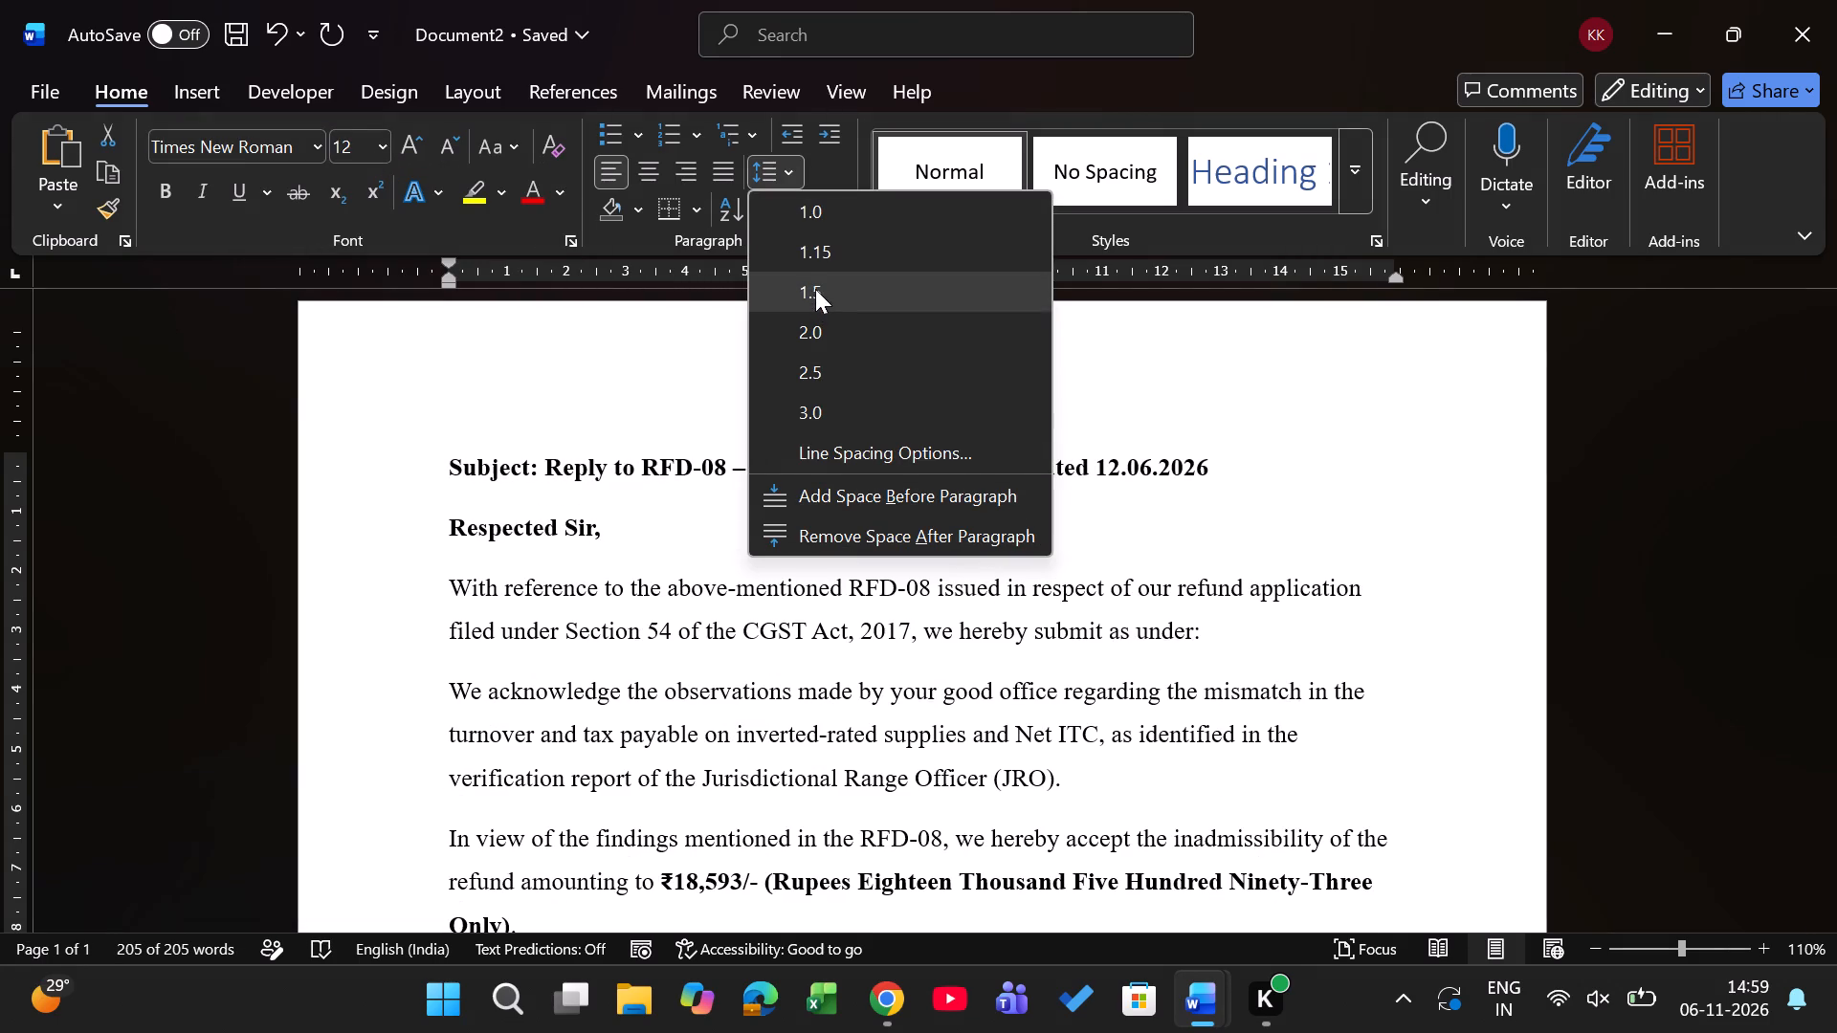
left_click(815, 289)
left_click(730, 172)
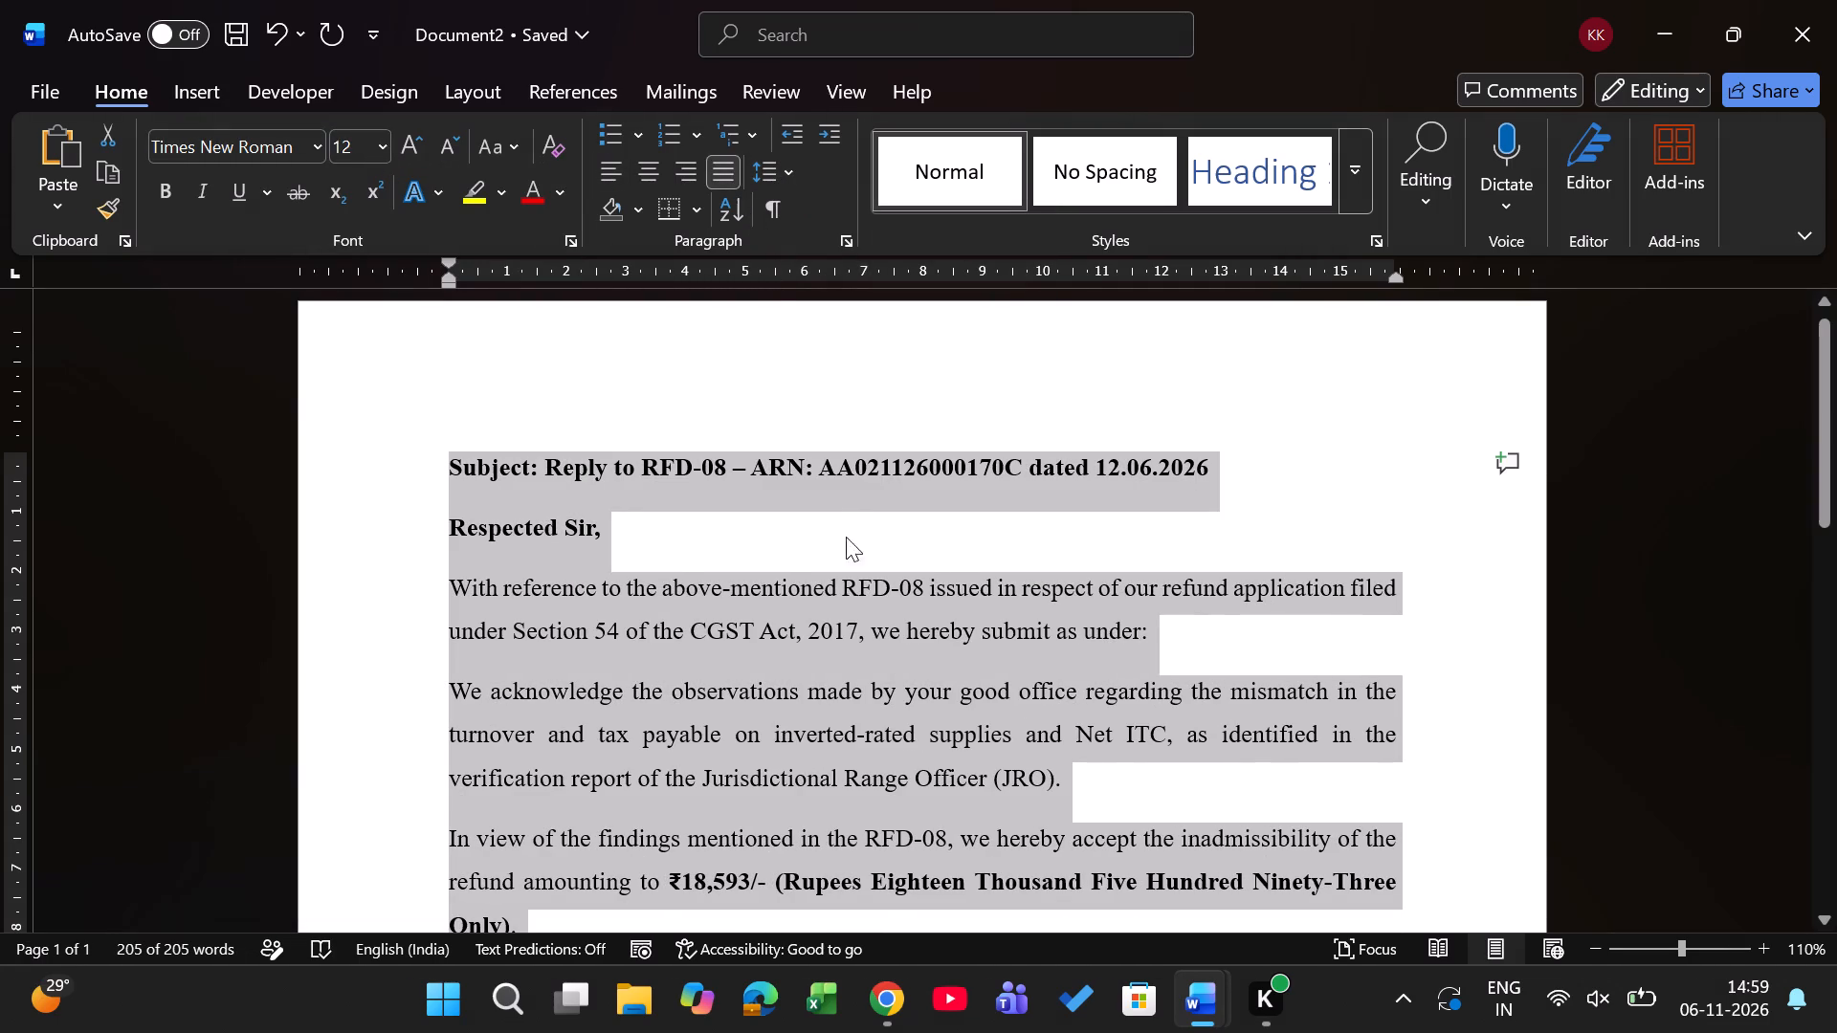
left_click(851, 550)
Replace the long dash before "ARN" in the subject line with a plain hyphen.
left_click(743, 468)
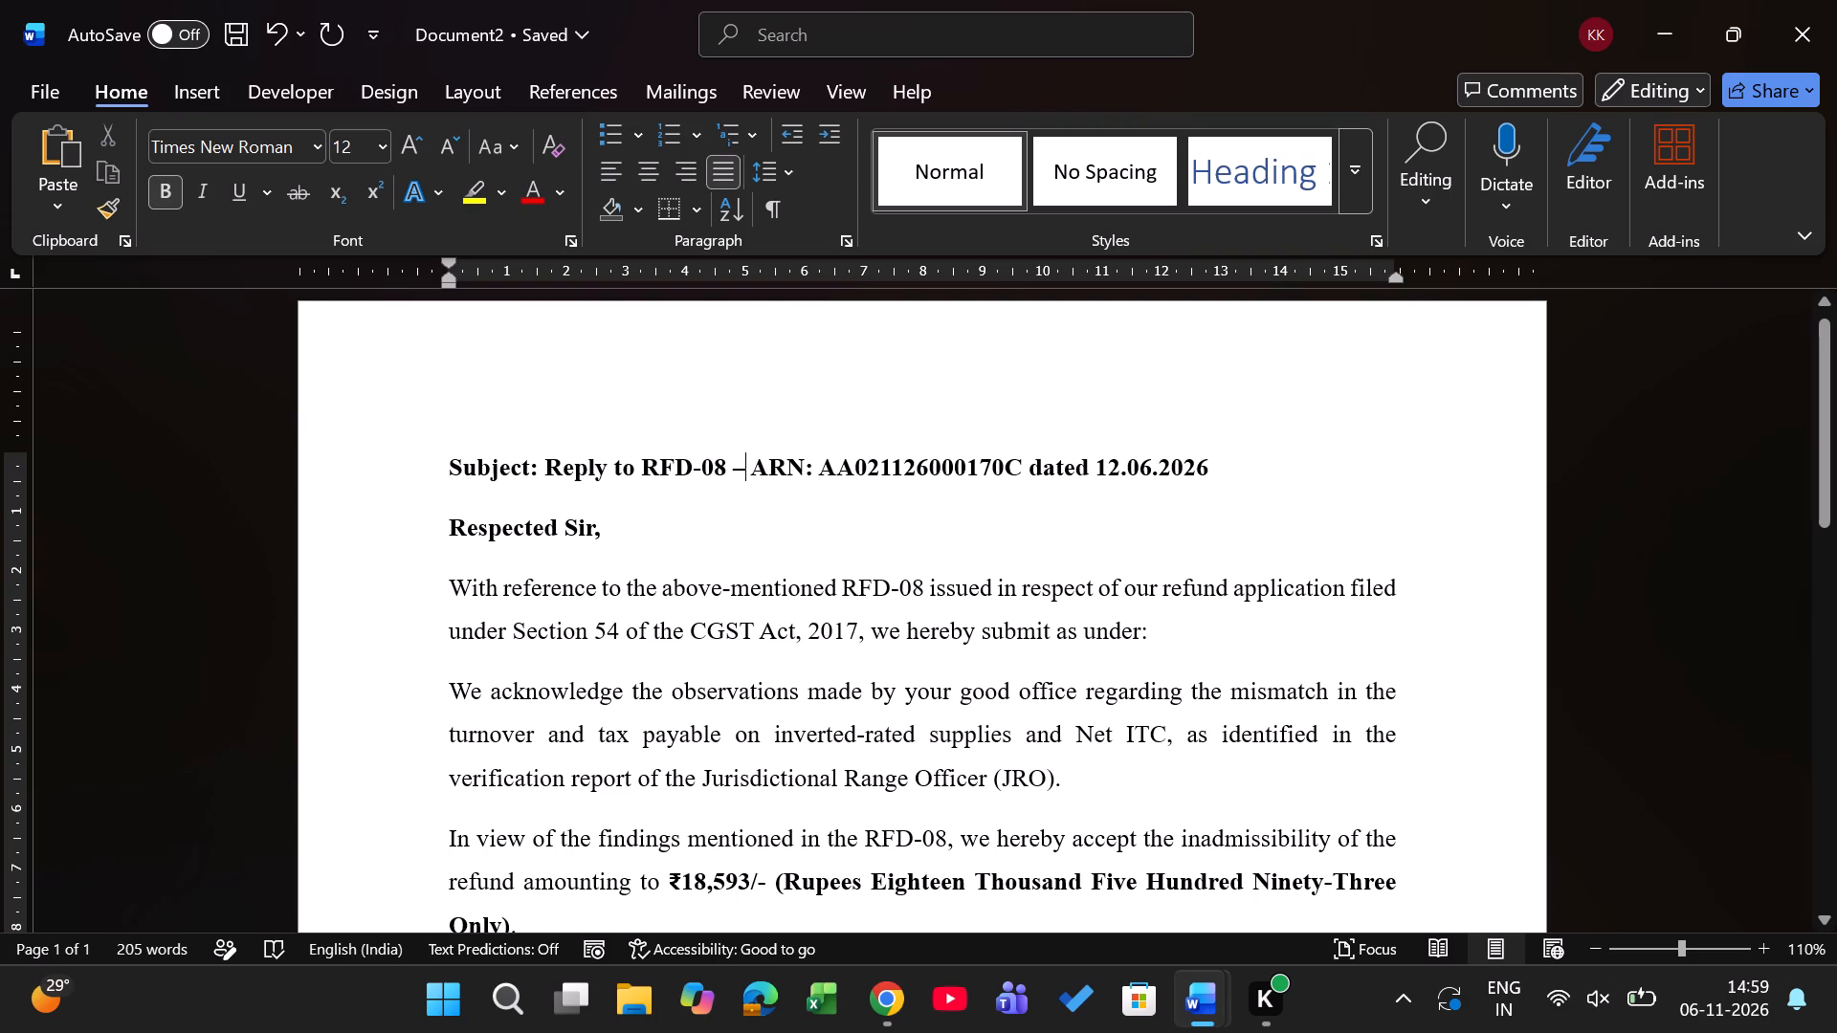
key("BackSpace")
key("minus")
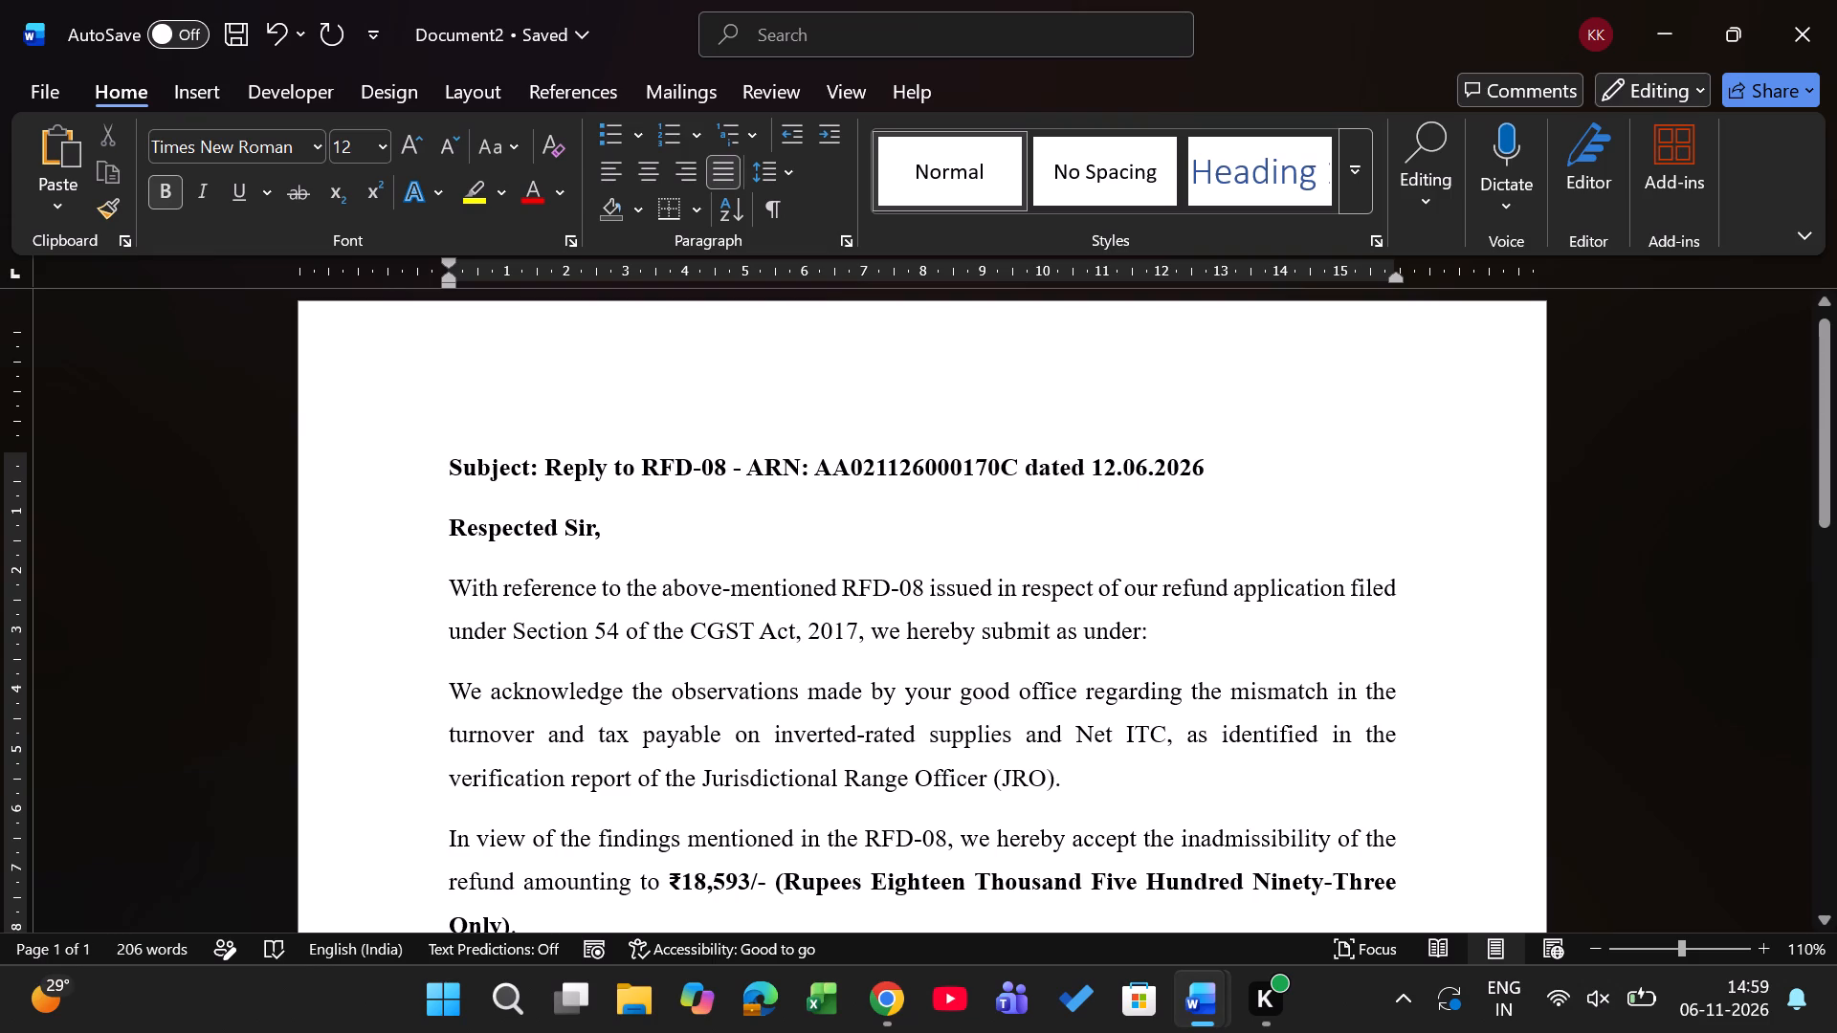
Replace the rupee symbol with "Rs. " before 18,593/- in the paragraph accepting the refund's inadmissibility.
scroll(606, 521, "up", 1)
scroll(606, 521, "down", 1)
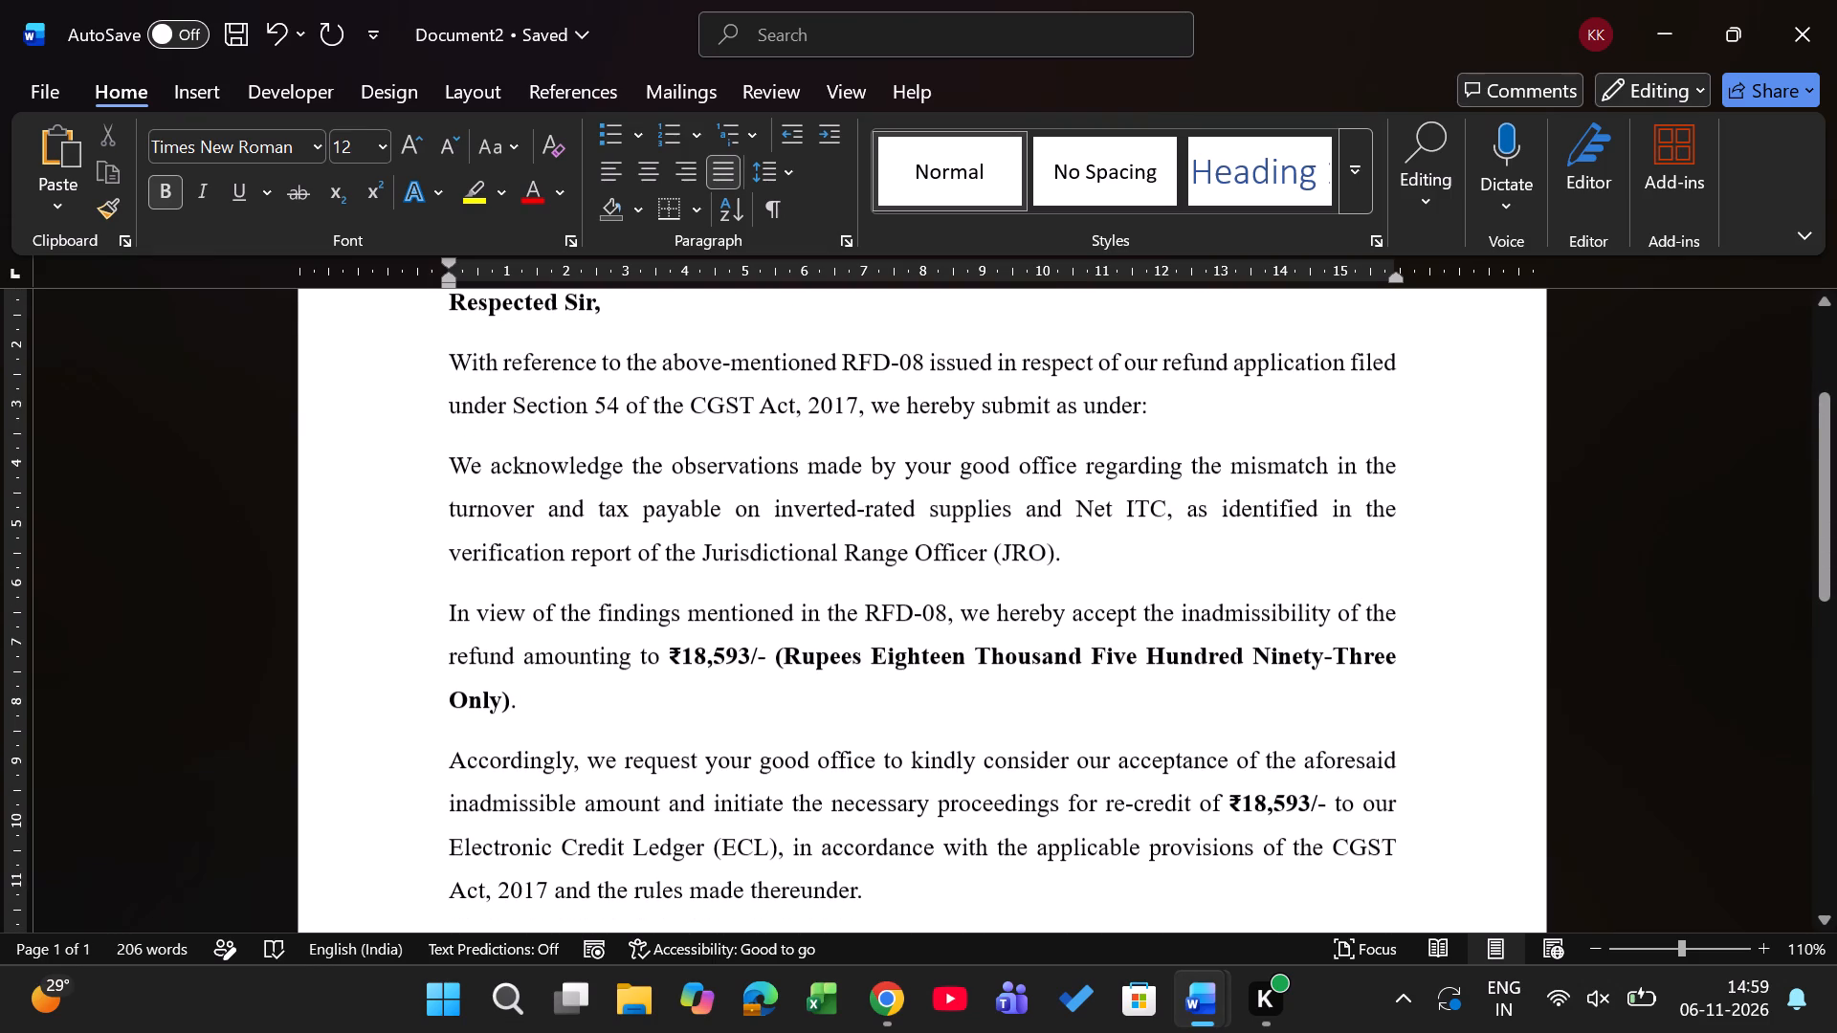
scroll(606, 521, "down", 1)
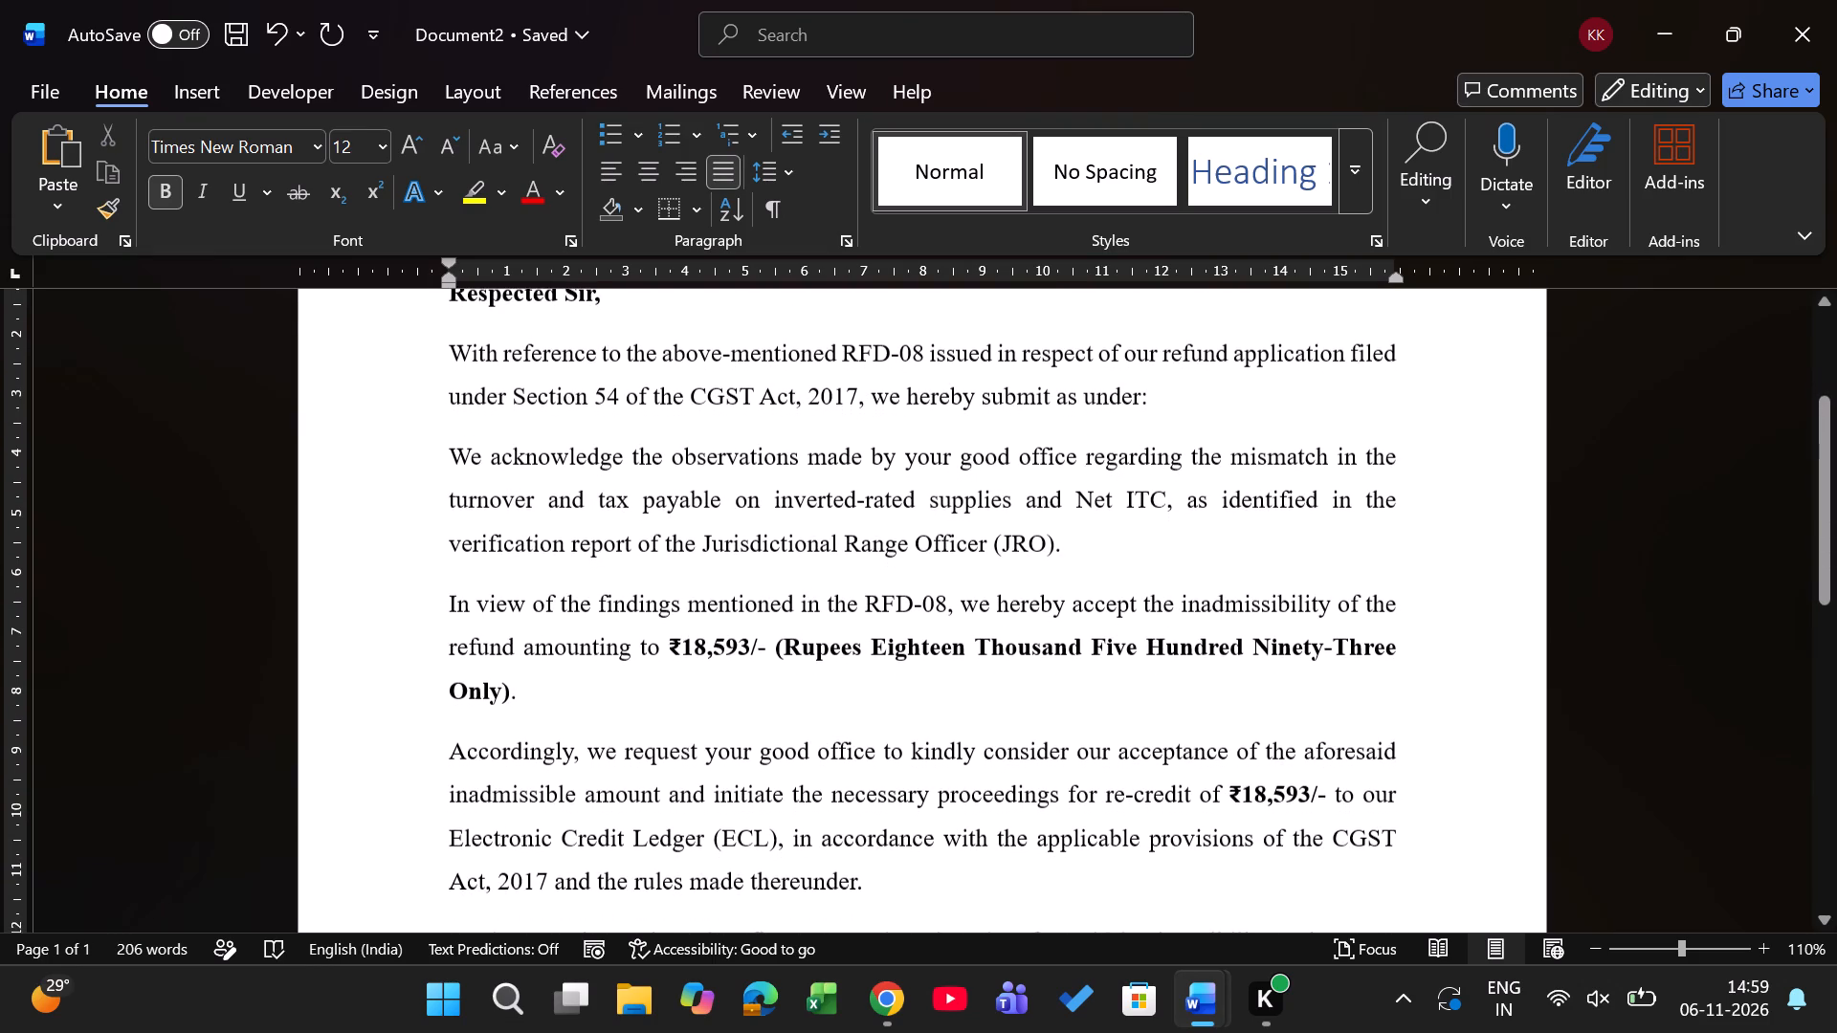
scroll(606, 521, "down", 1)
left_click(678, 646)
key("BackSpace")
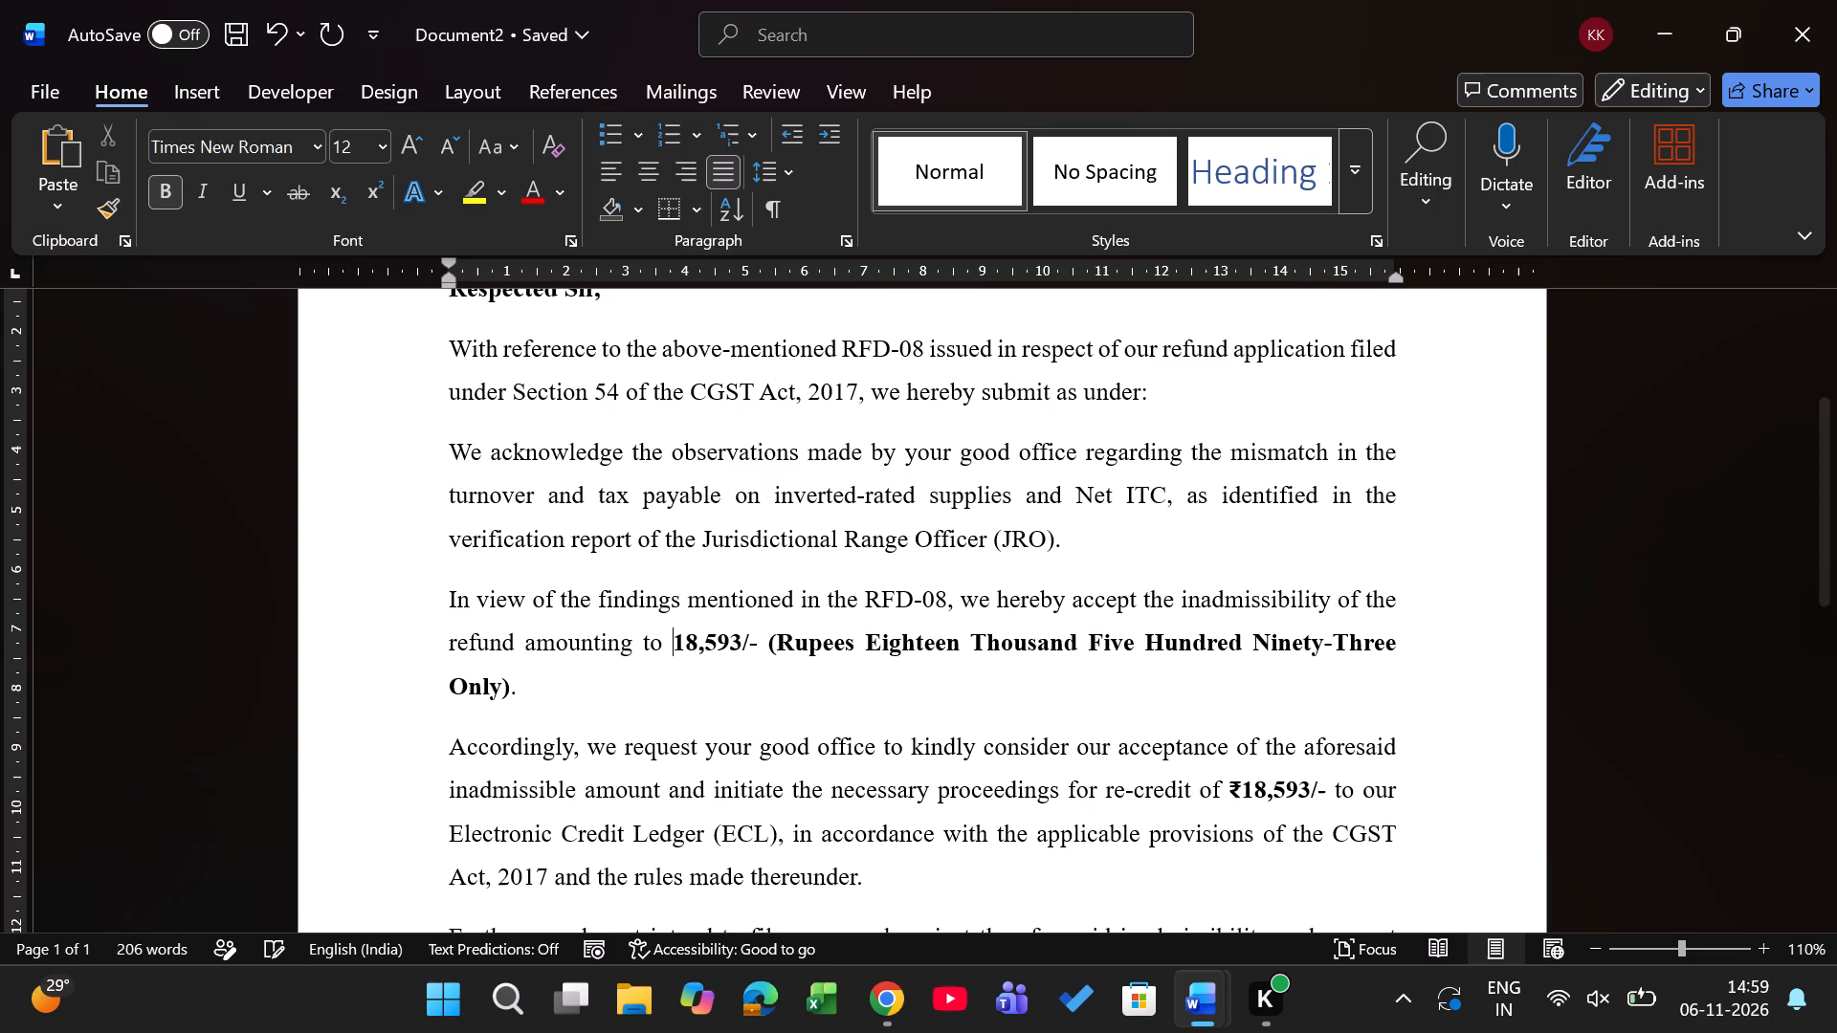
type("Rs.")
key("space")
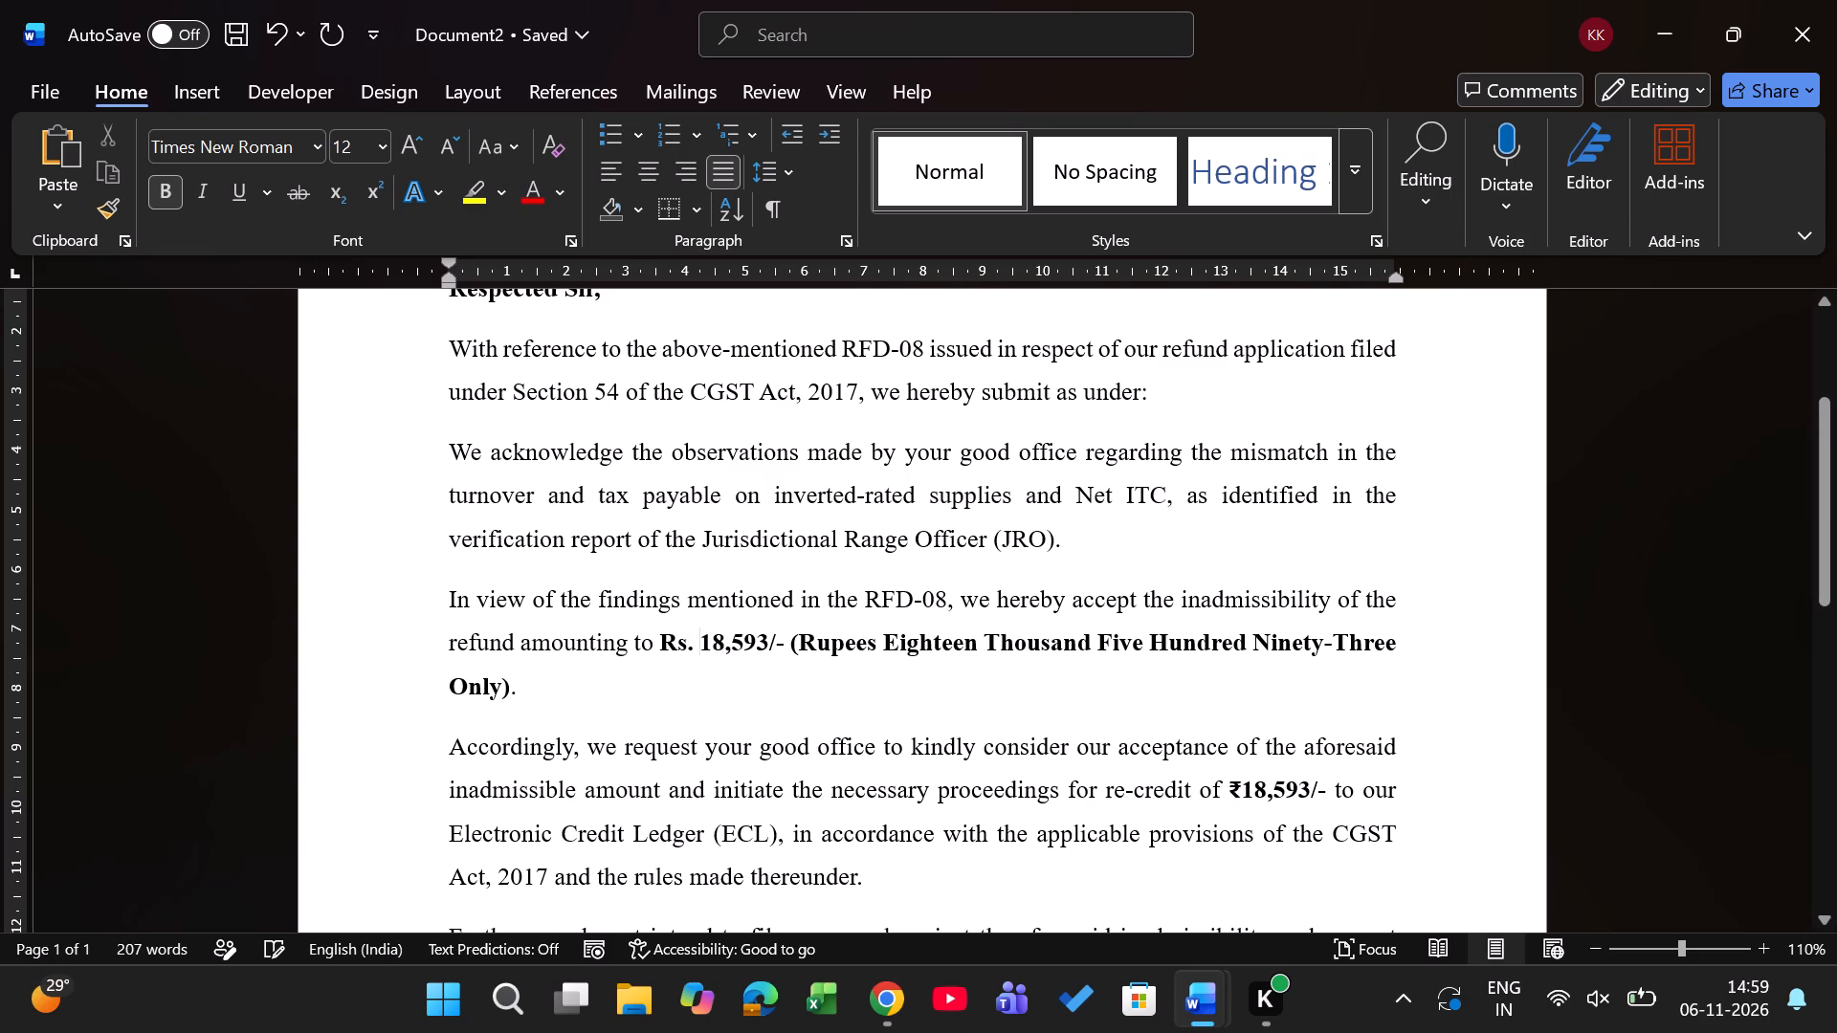
Separate "Yours faithfully,", "For [Name of the Taxpayer]" and "Authorised Signatory" with paragraph breaks so the justified signature lines are not stretched.
scroll(890, 669, "down", 1)
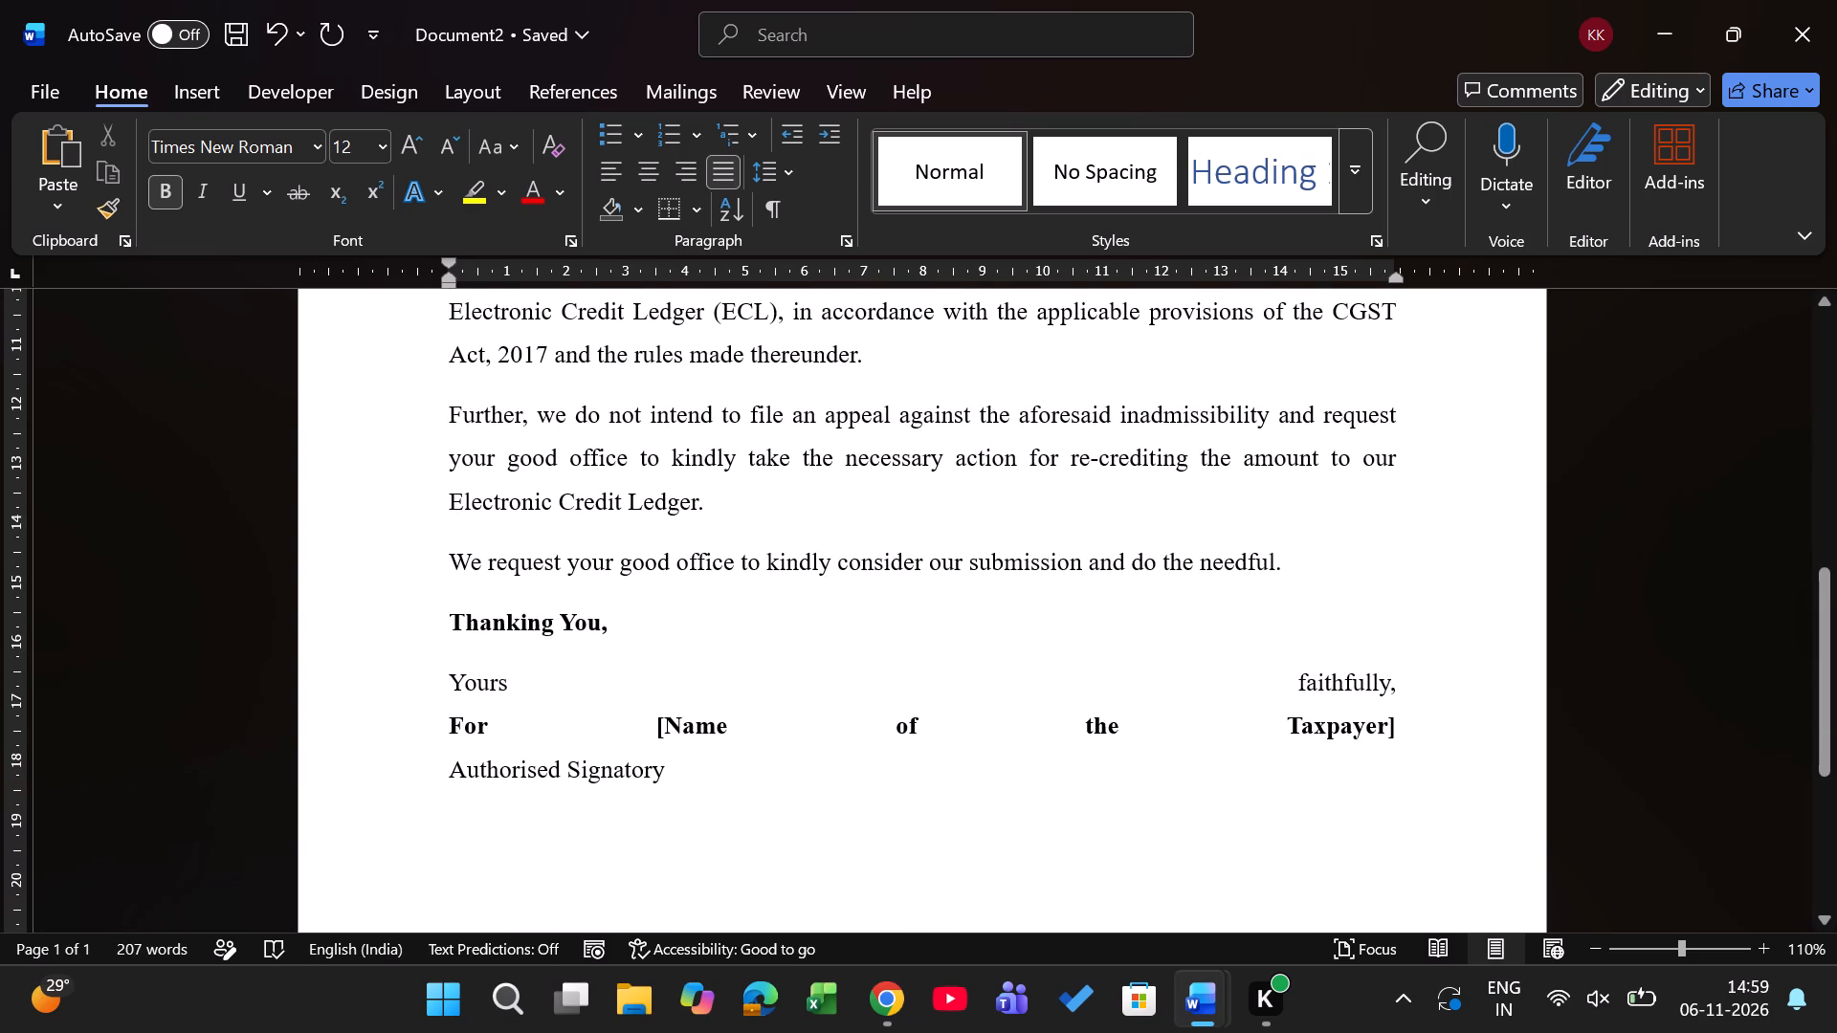
left_click(452, 679)
key("BackSpace")
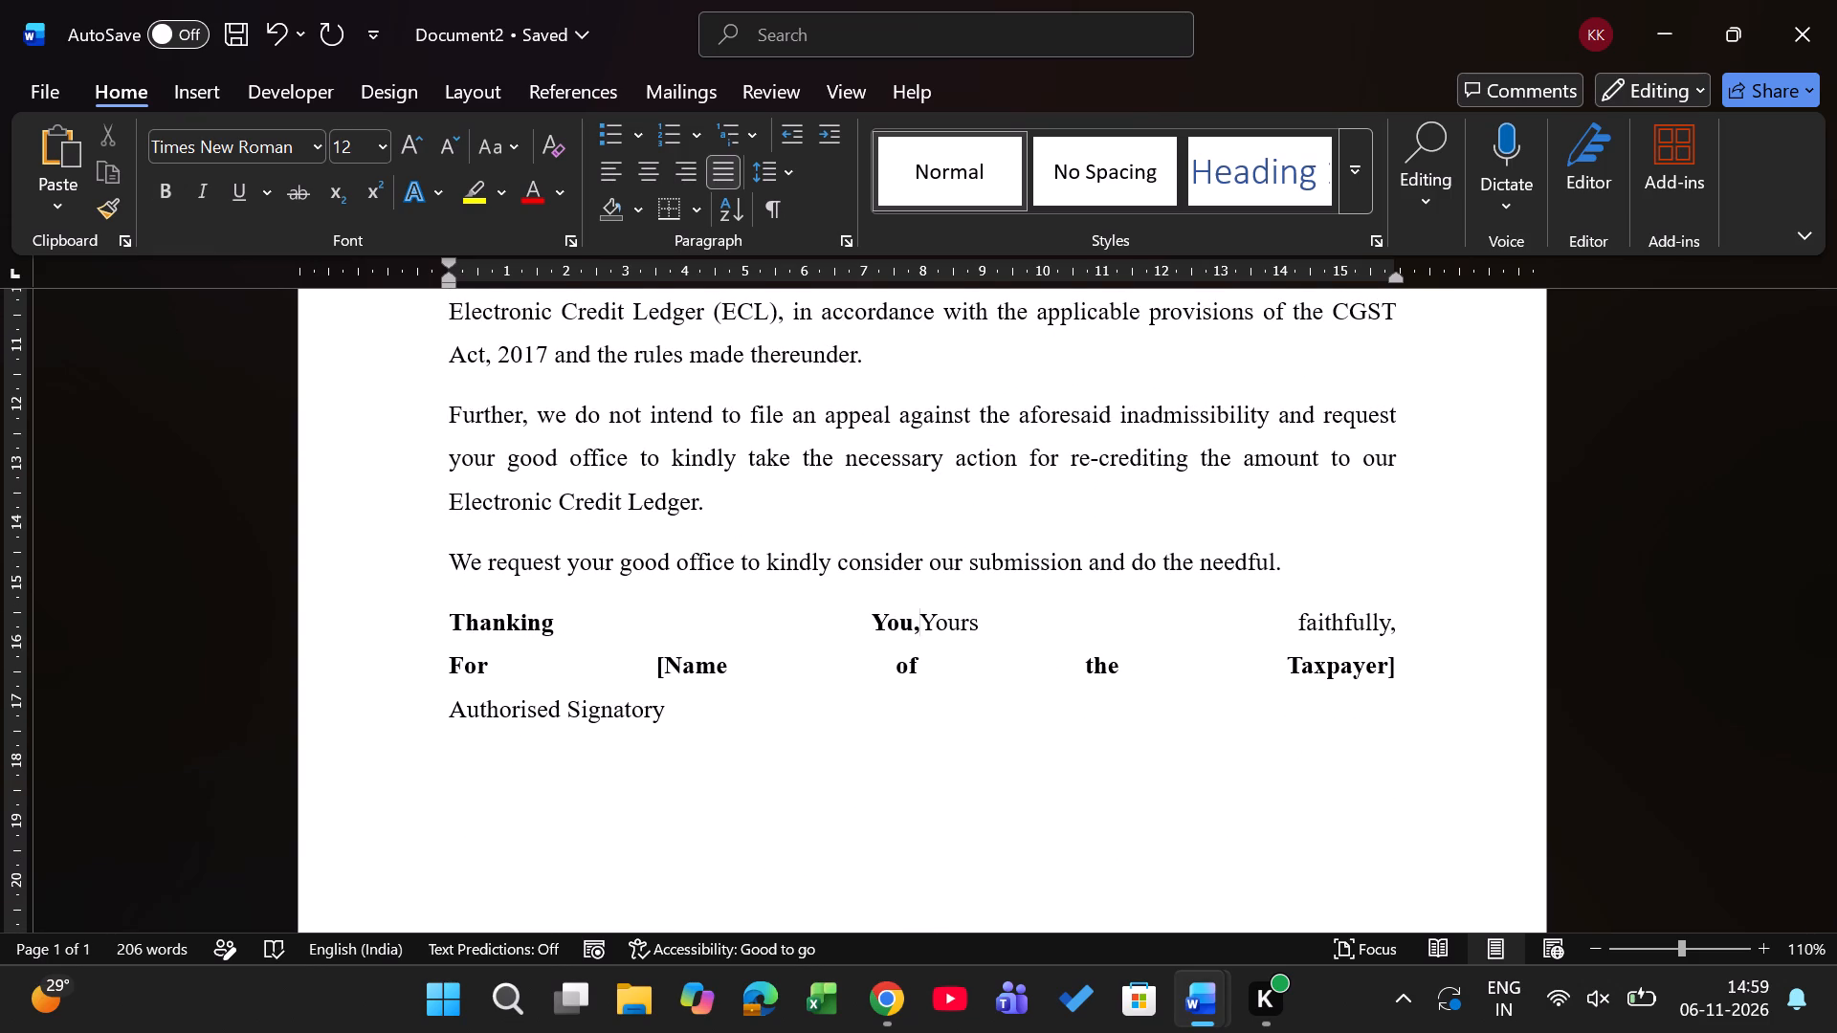
key("Return")
key("Down")
key("BackSpace")
key("Return")
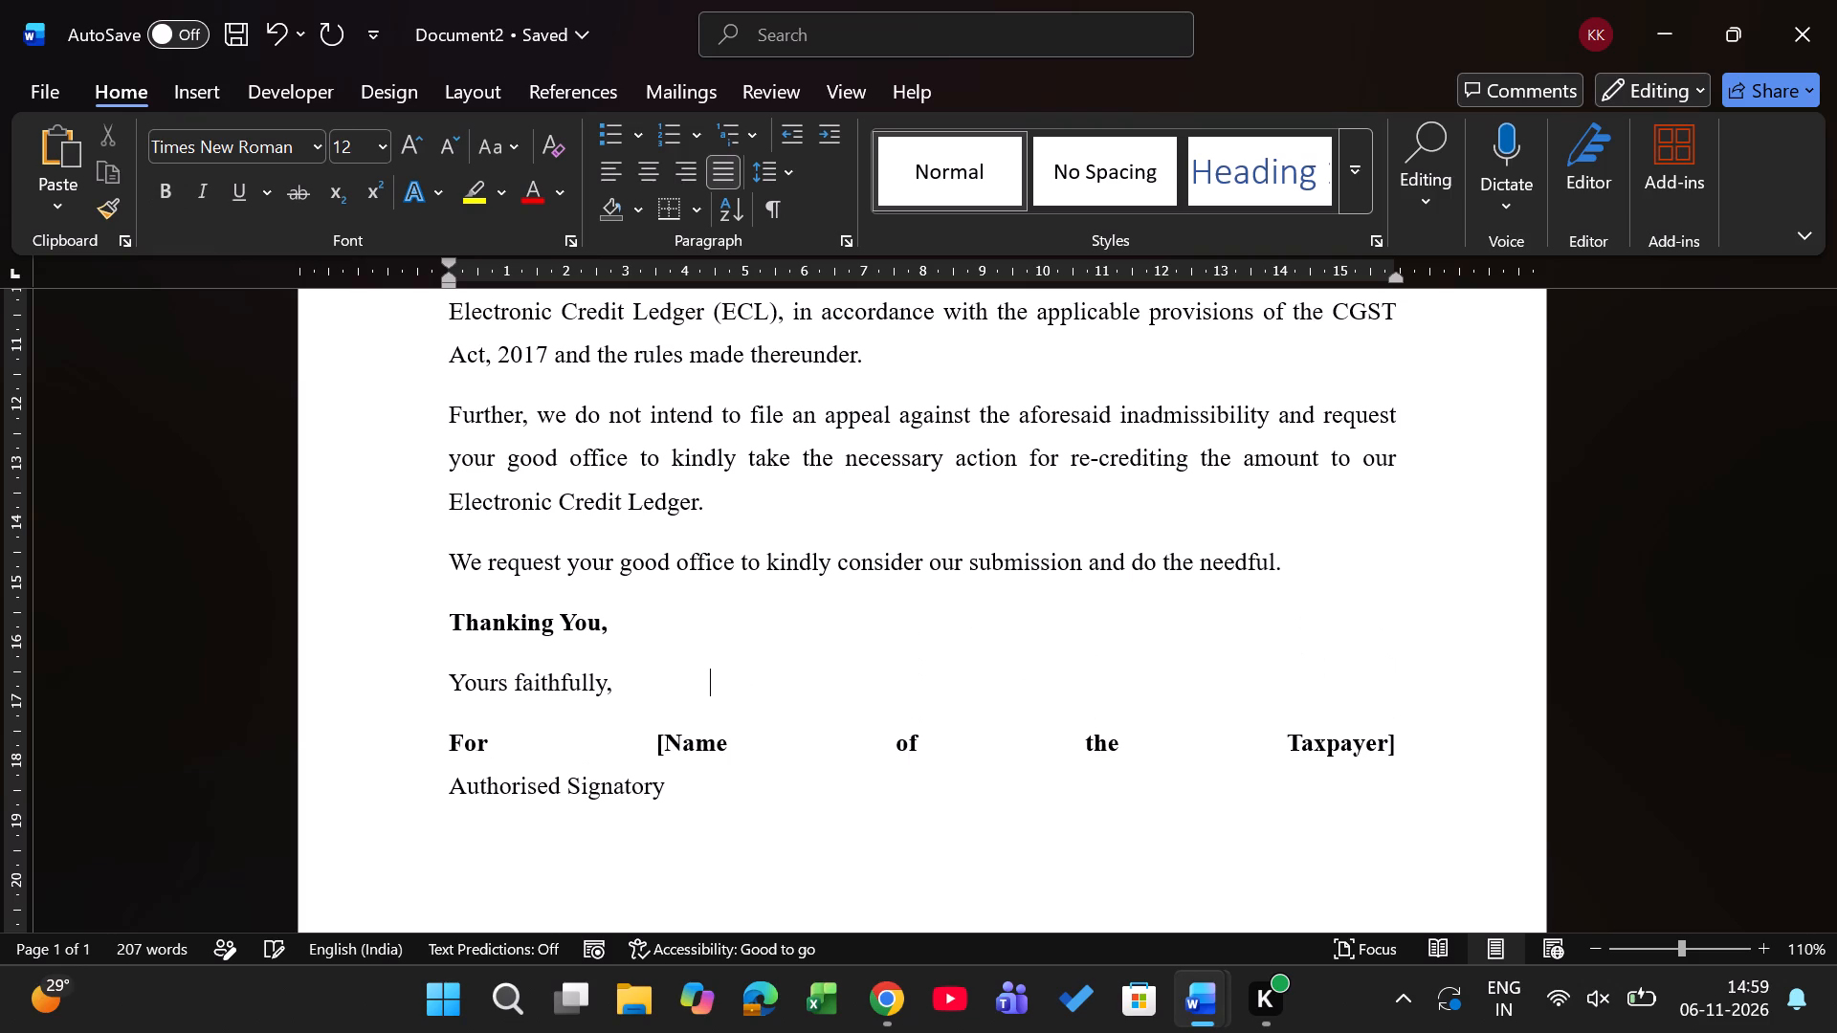
key("Down")
key("BackSpace")
key("Return")
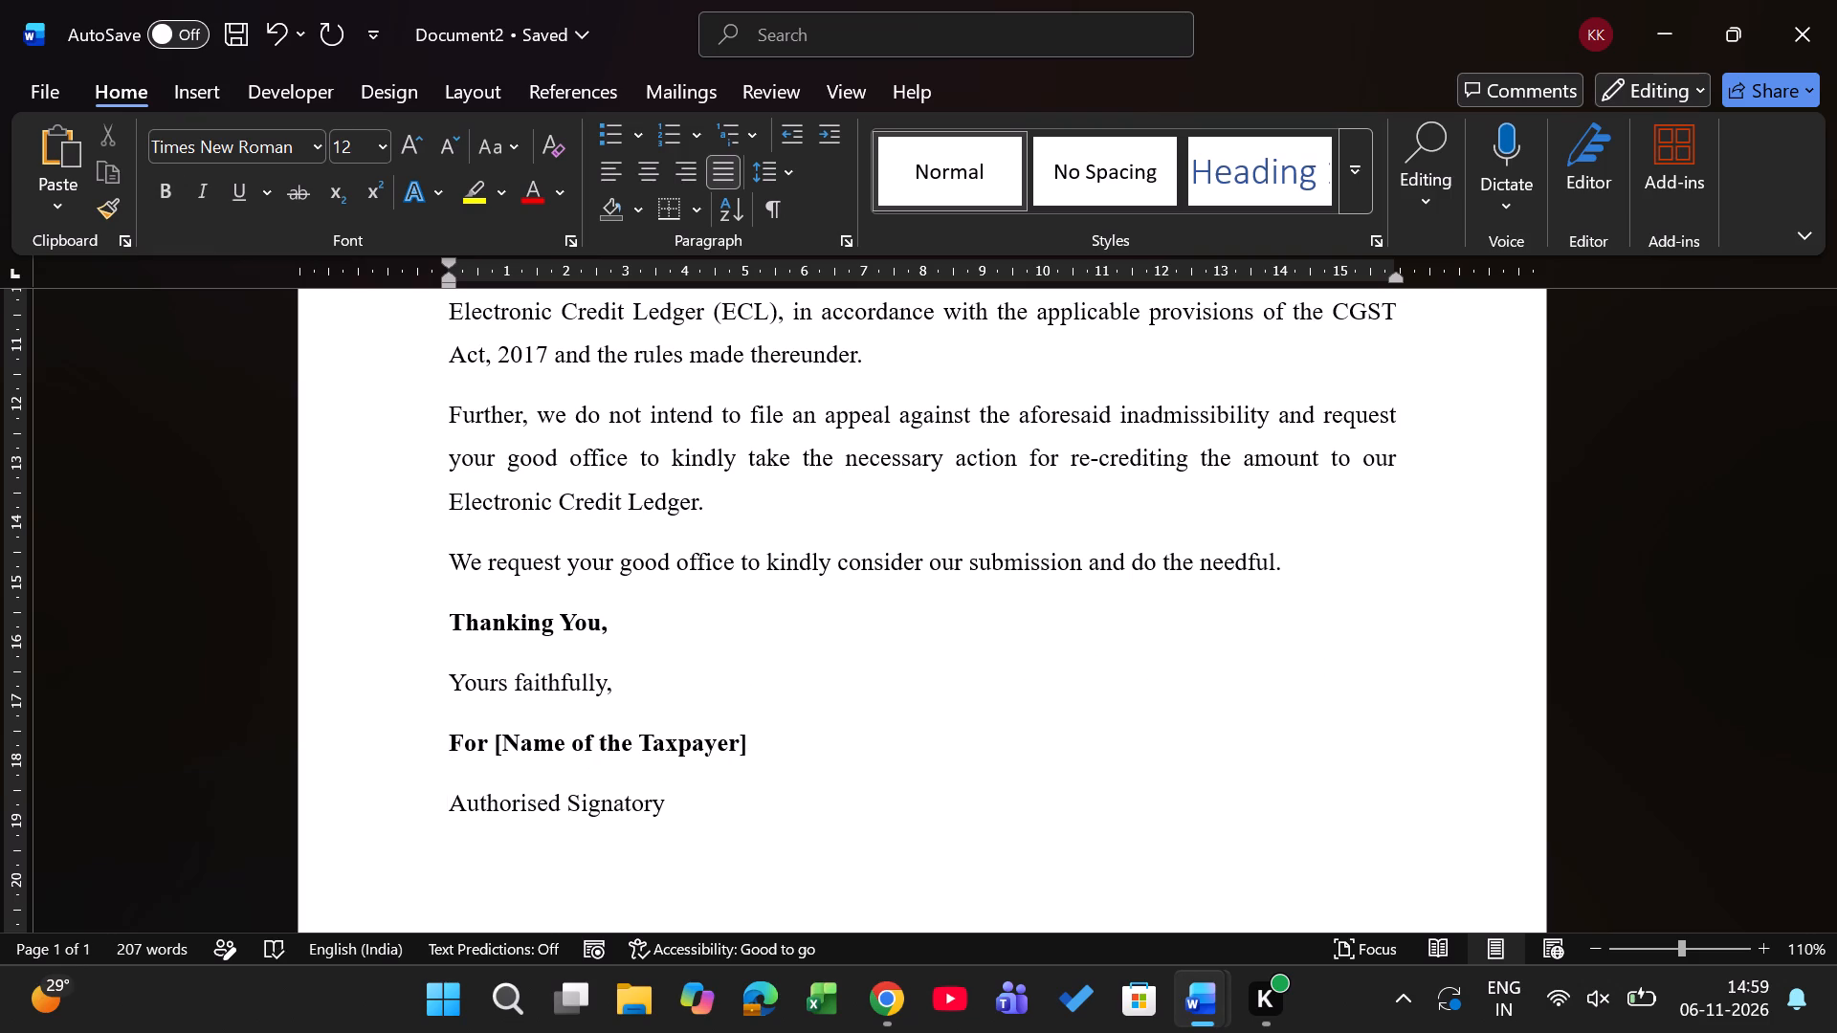
key("Up")
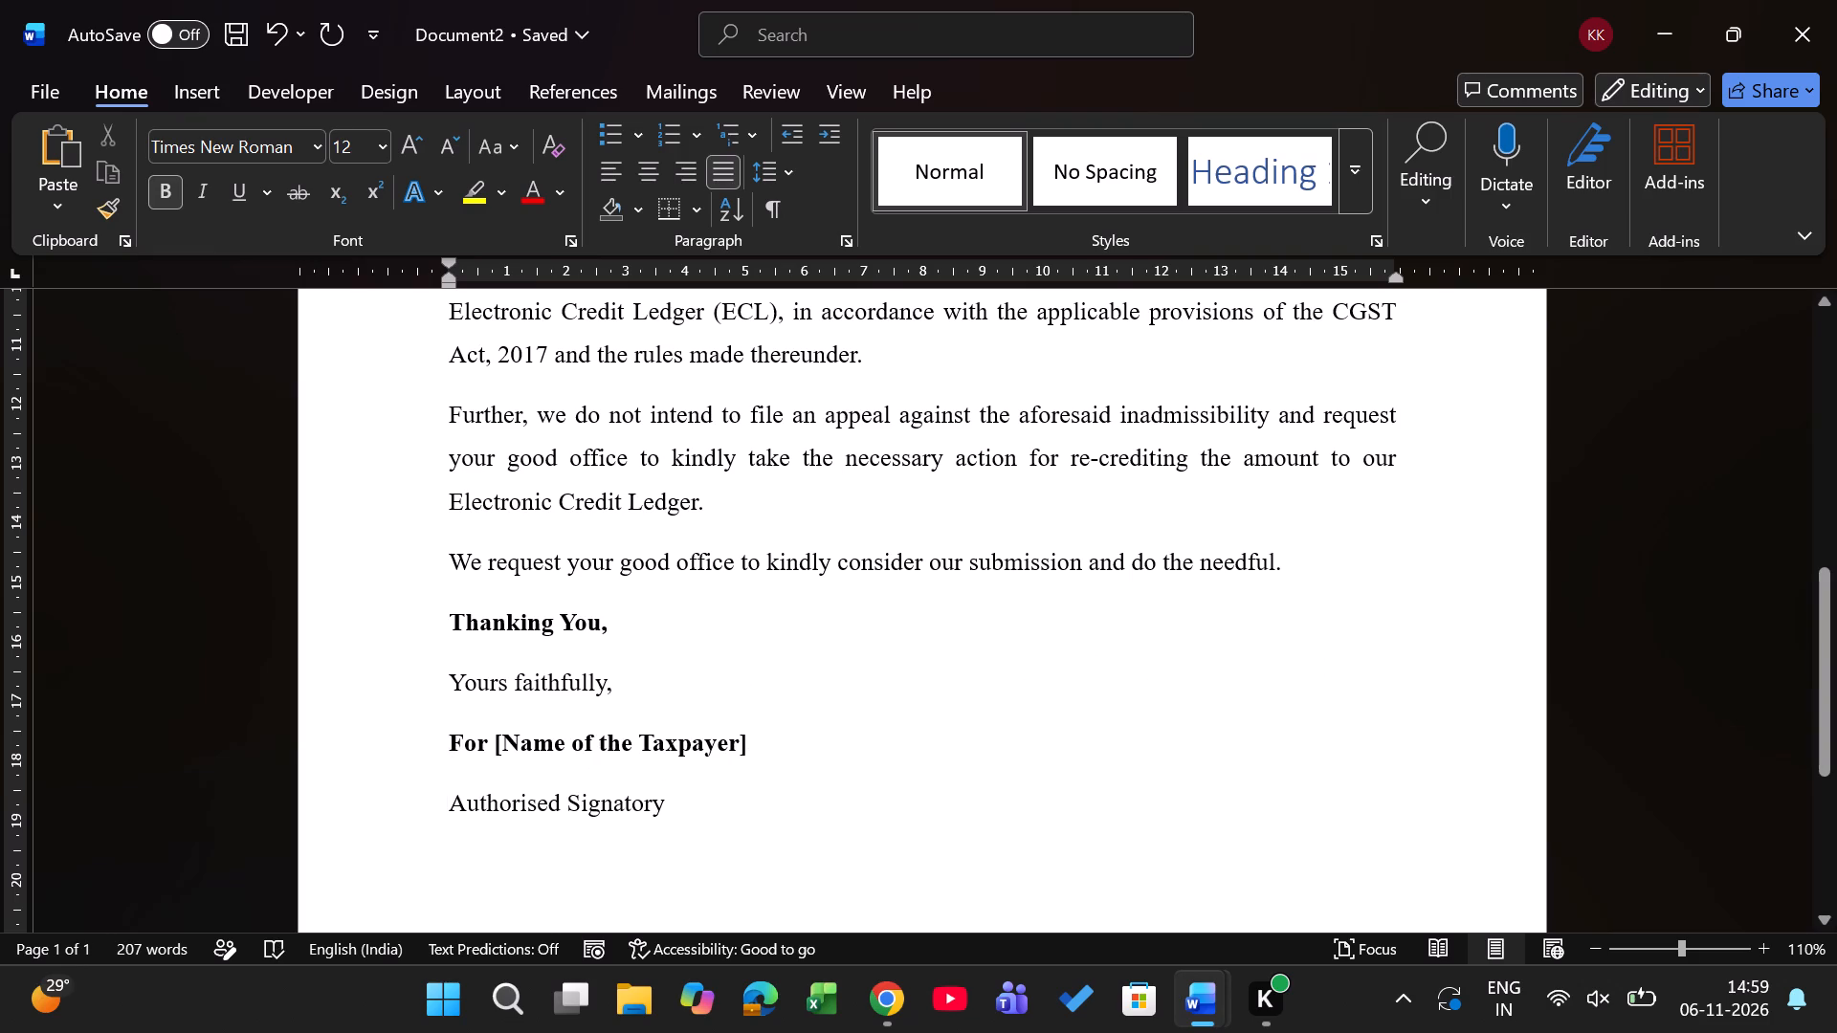
Proofread the formatted reply letter from the subject line down through the re-credit and appeal paragraphs.
scroll(506, 746, "up", 7)
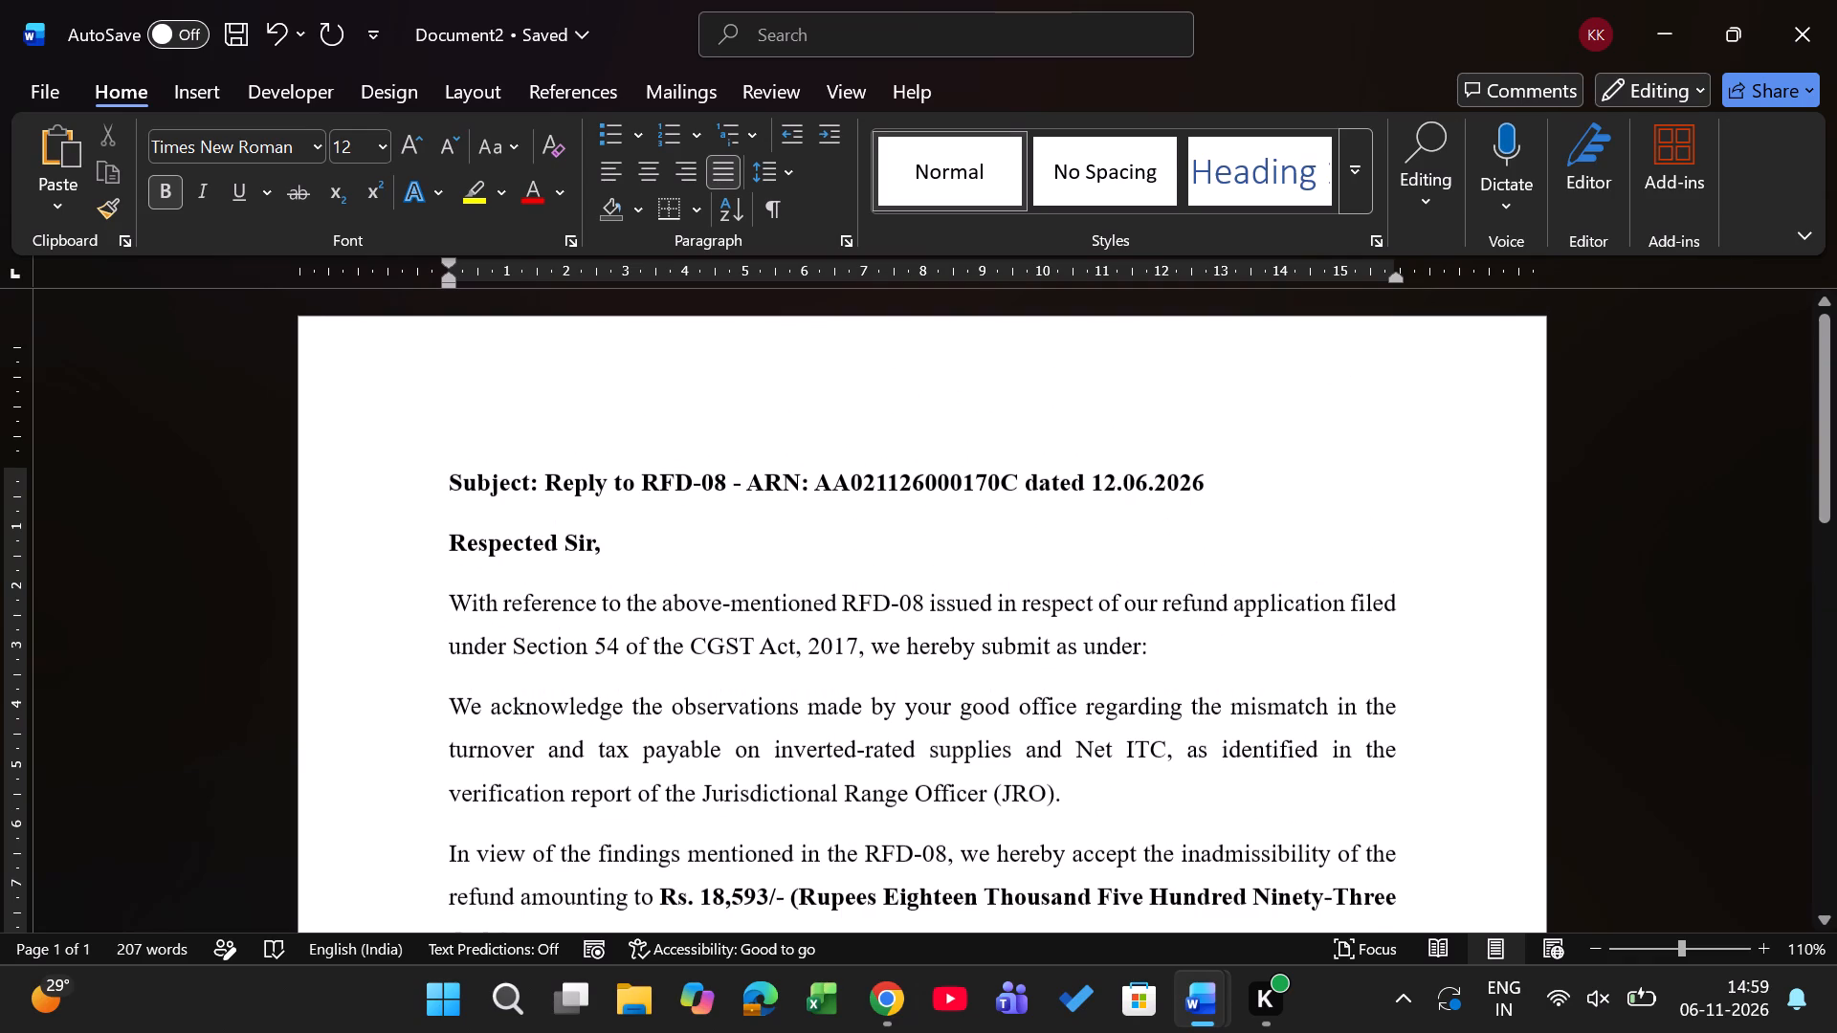
scroll(860, 472, "down", 1)
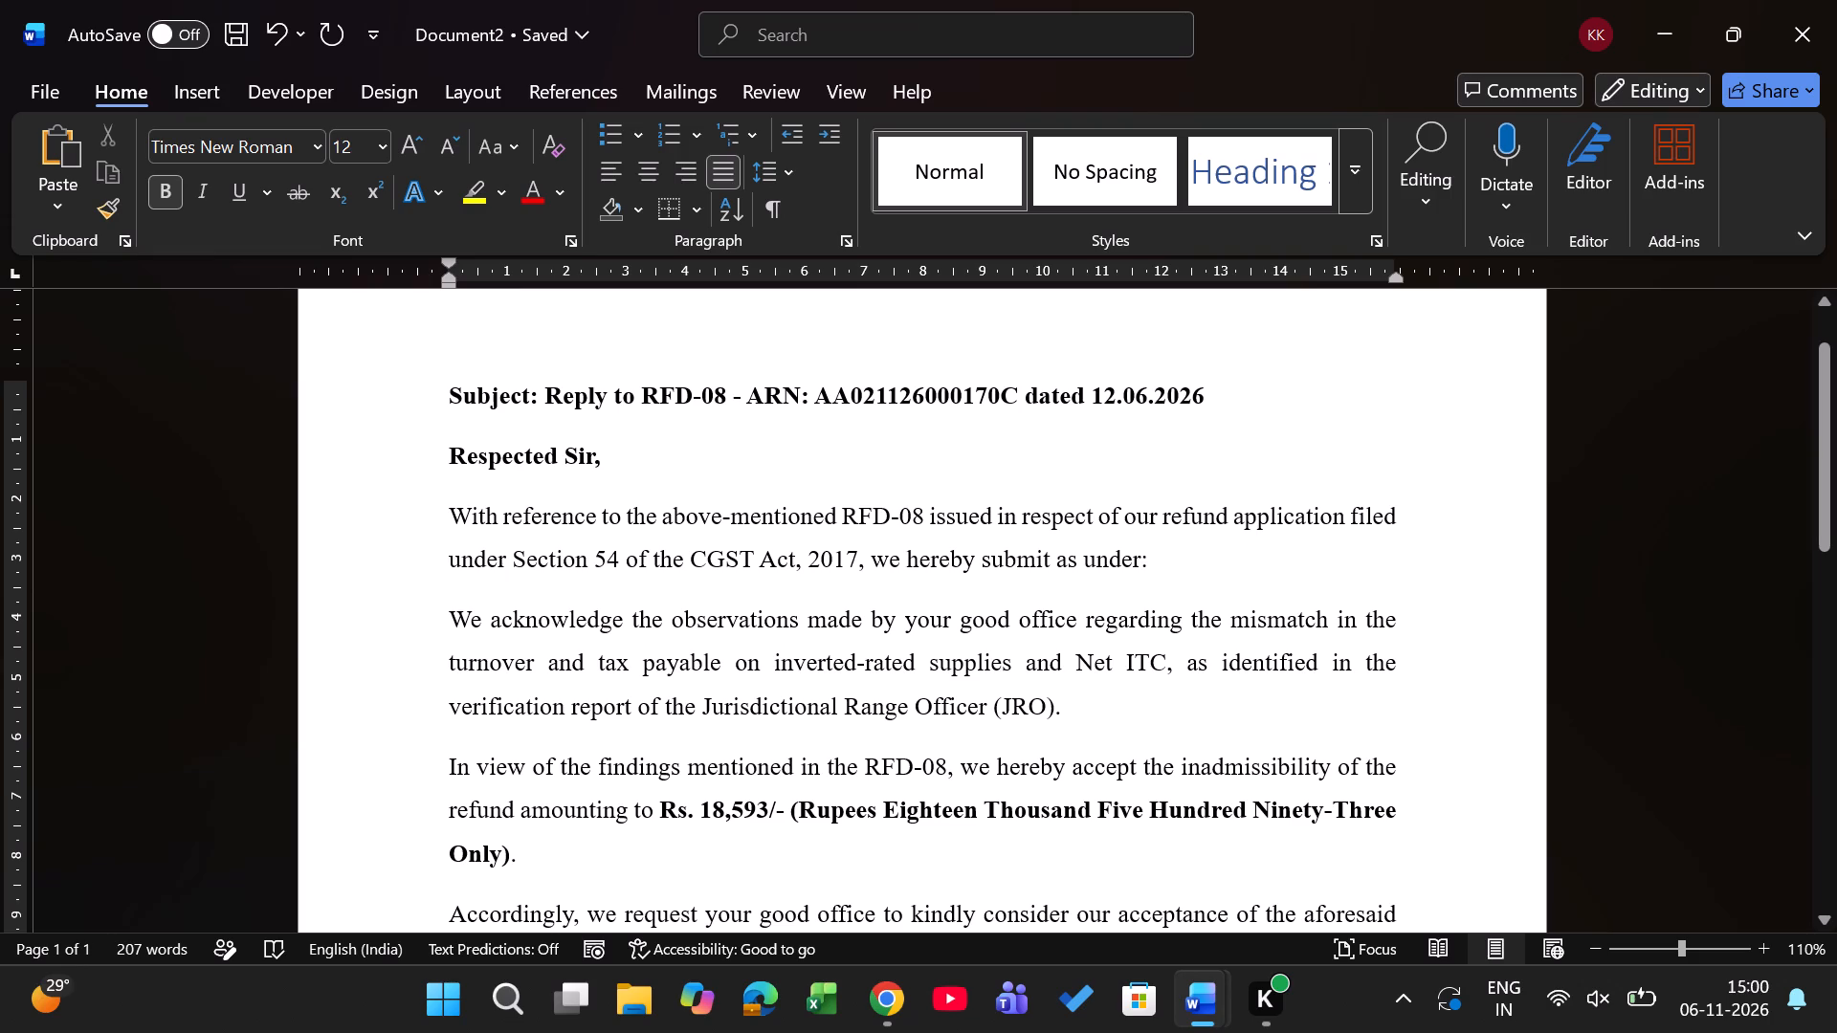
left_click(1345, 516)
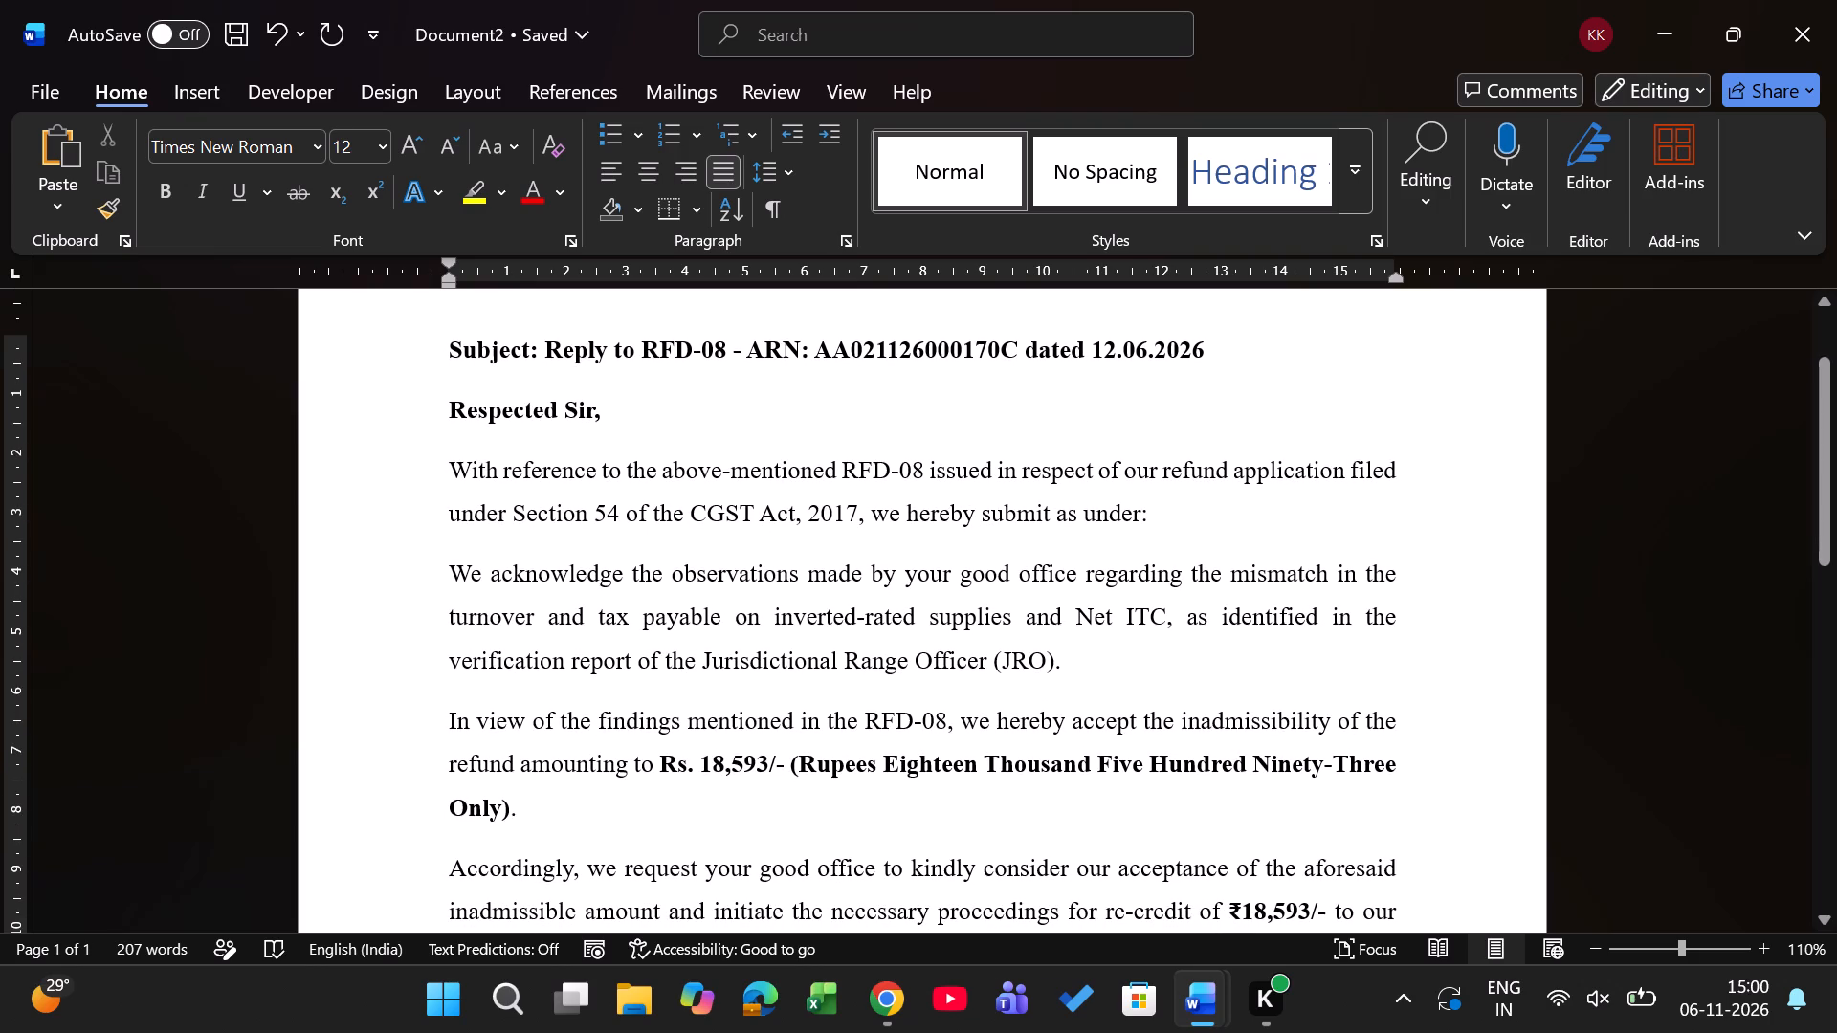
scroll(648, 652, "down", 1)
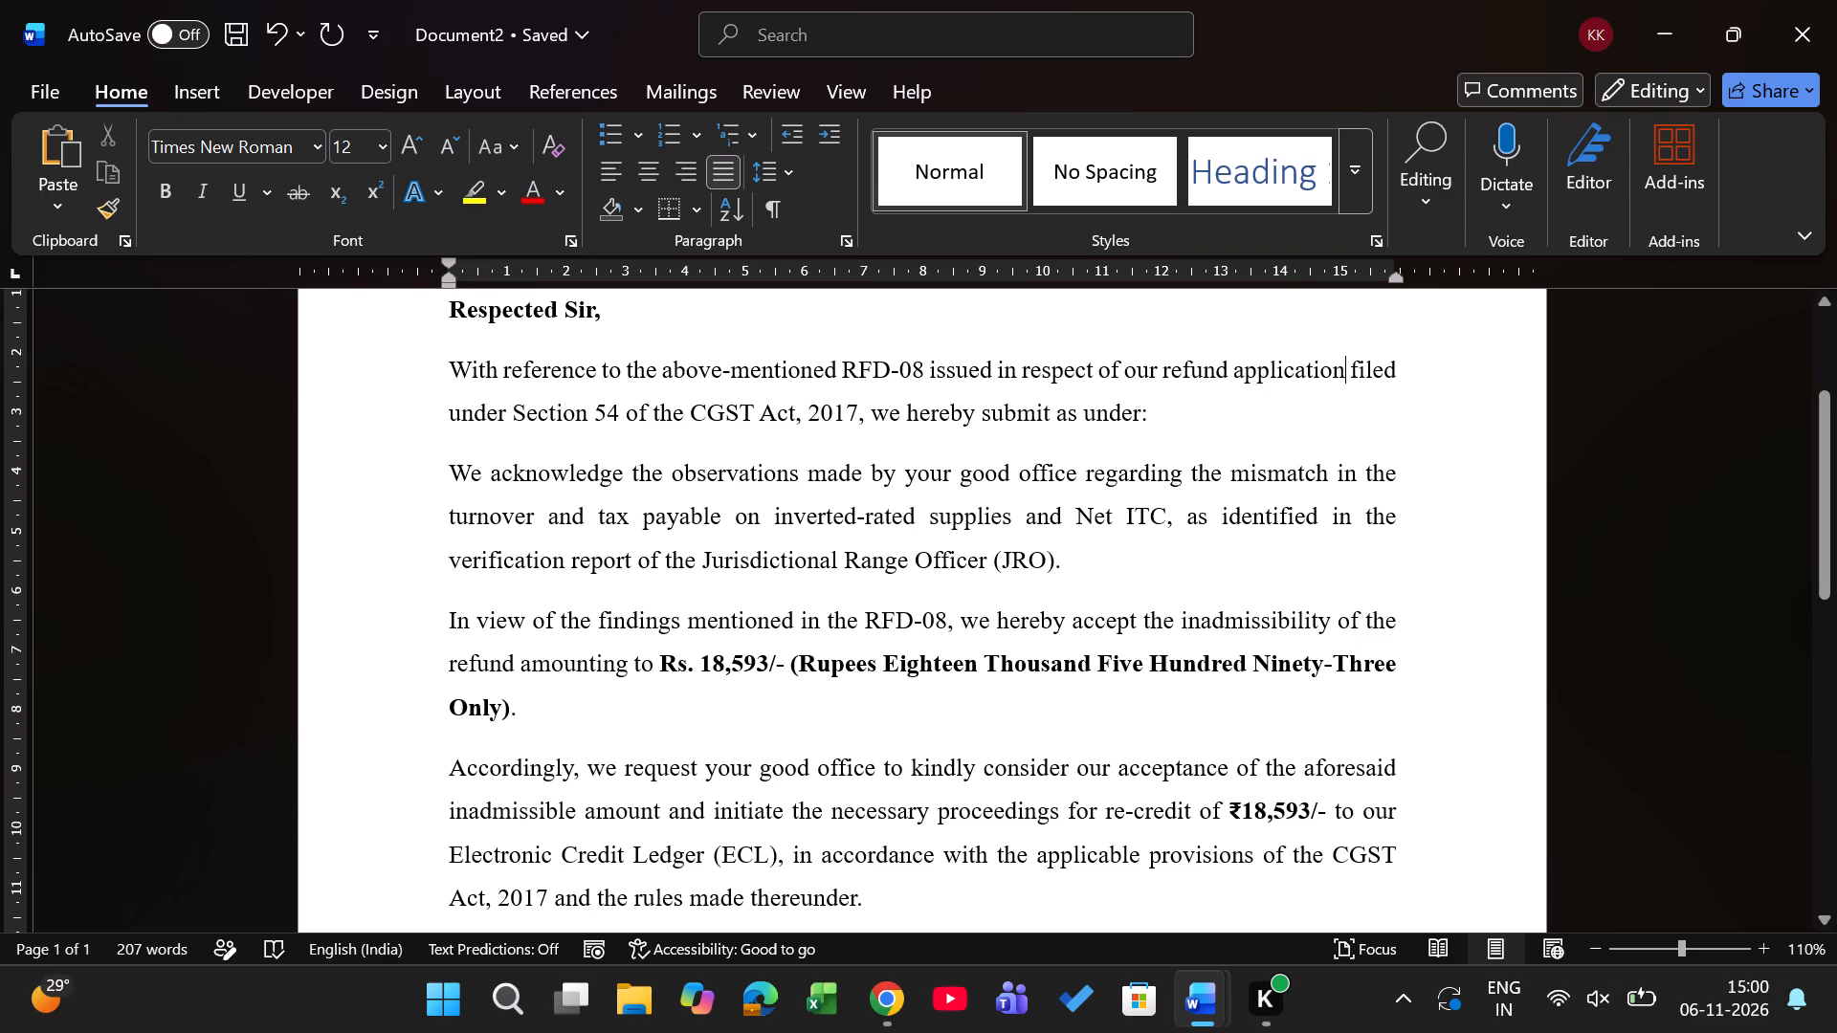
scroll(650, 687, "down", 2)
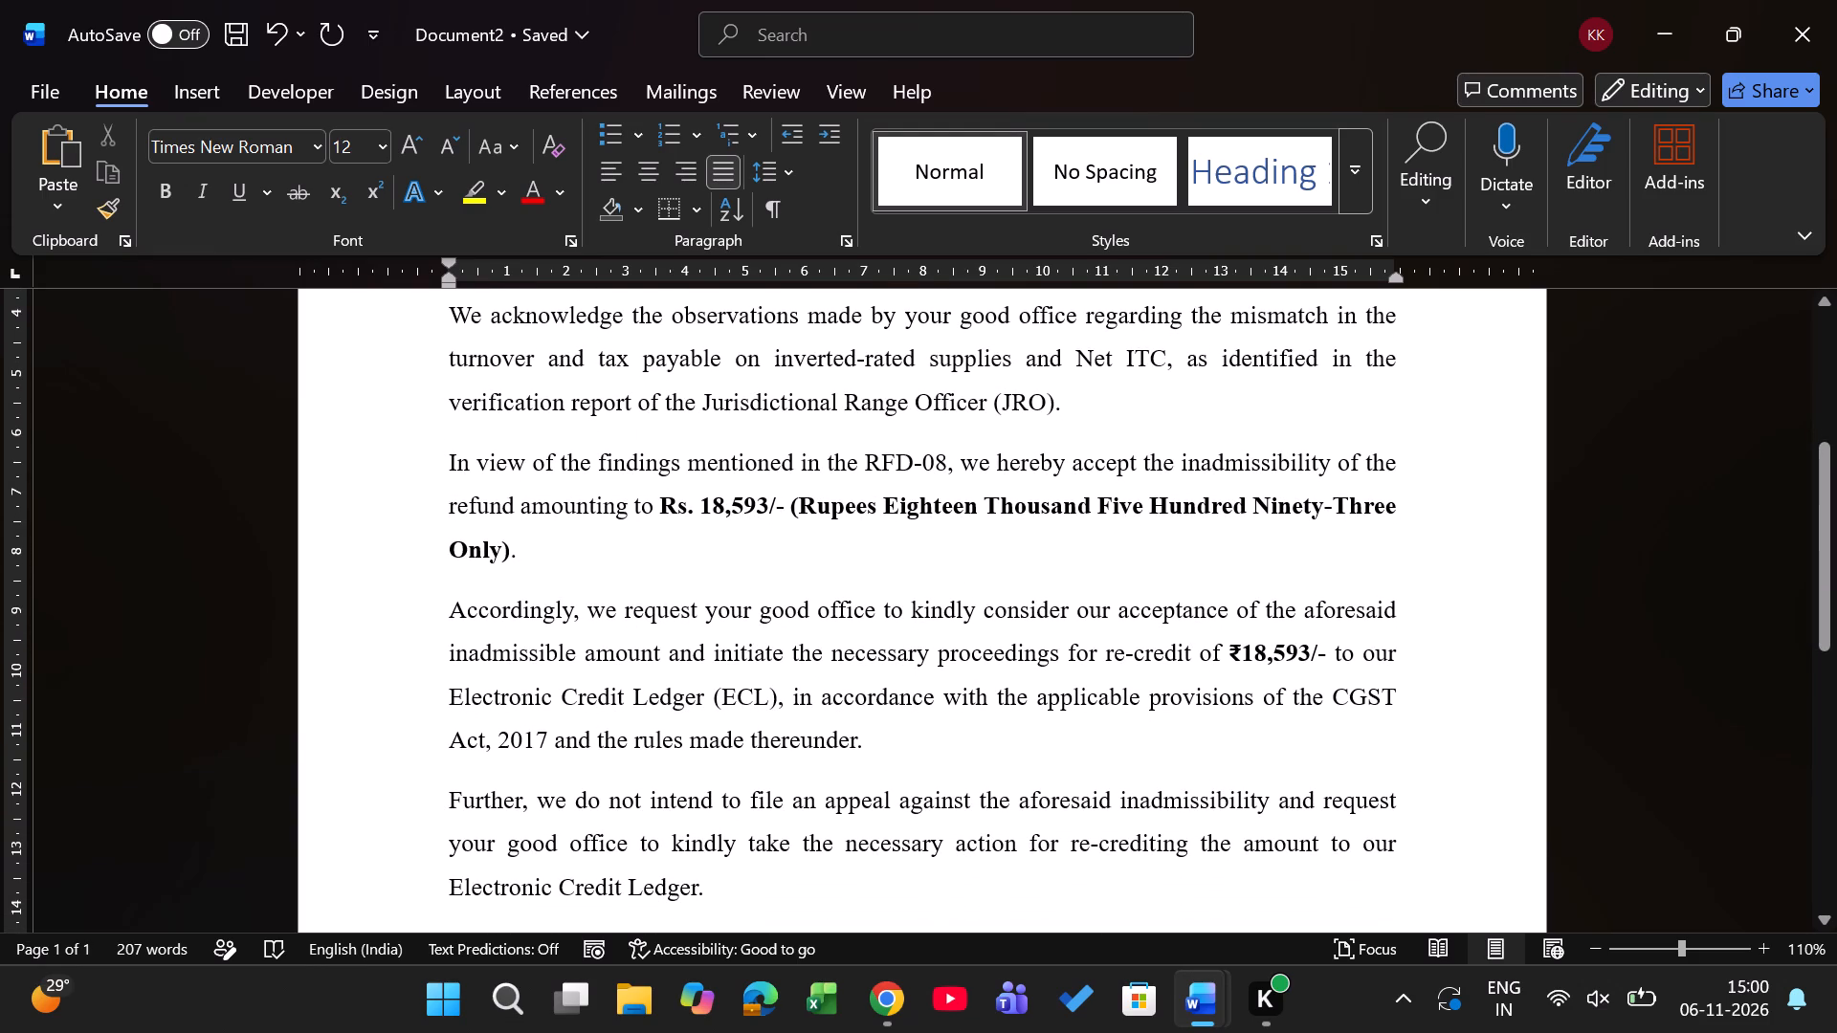
scroll(678, 666, "down", 1)
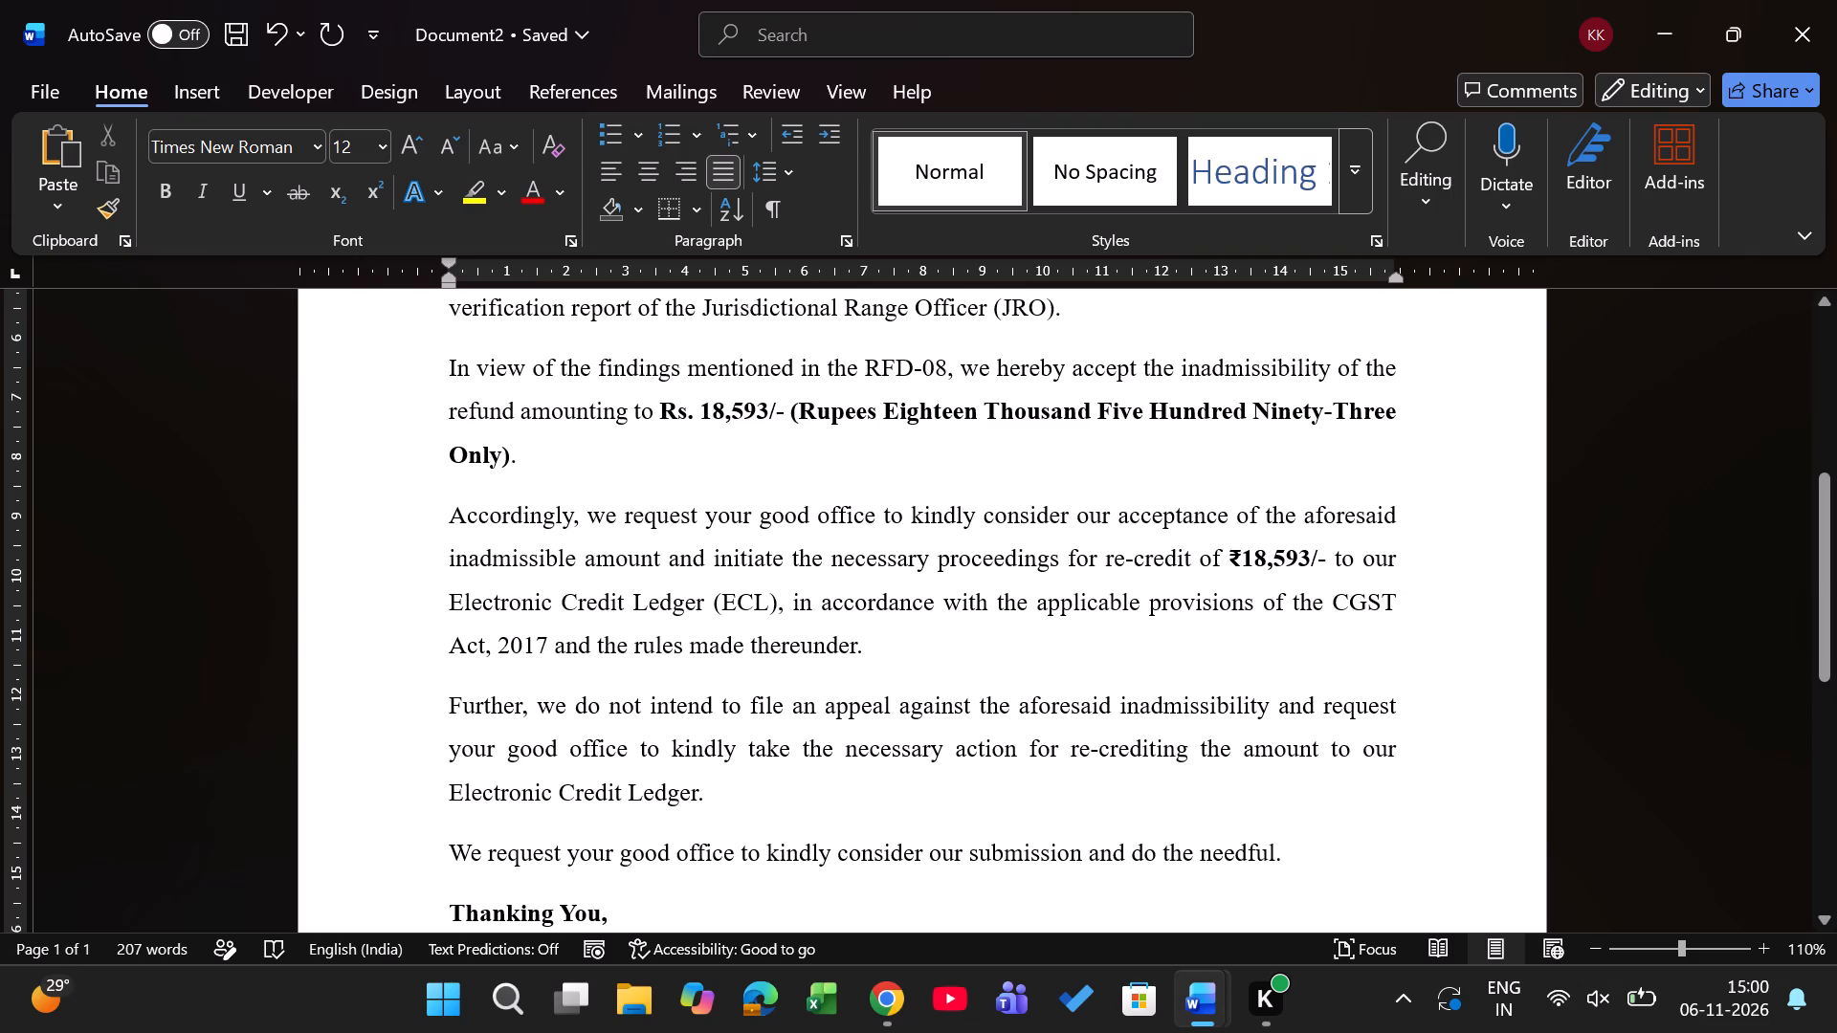
scroll(572, 710, "down", 1)
Replace the rupee symbol with "Rs. " before 18,593/- in the paragraph requesting re-credit to the Electronic Credit Ledger.
scroll(572, 710, "down", 1)
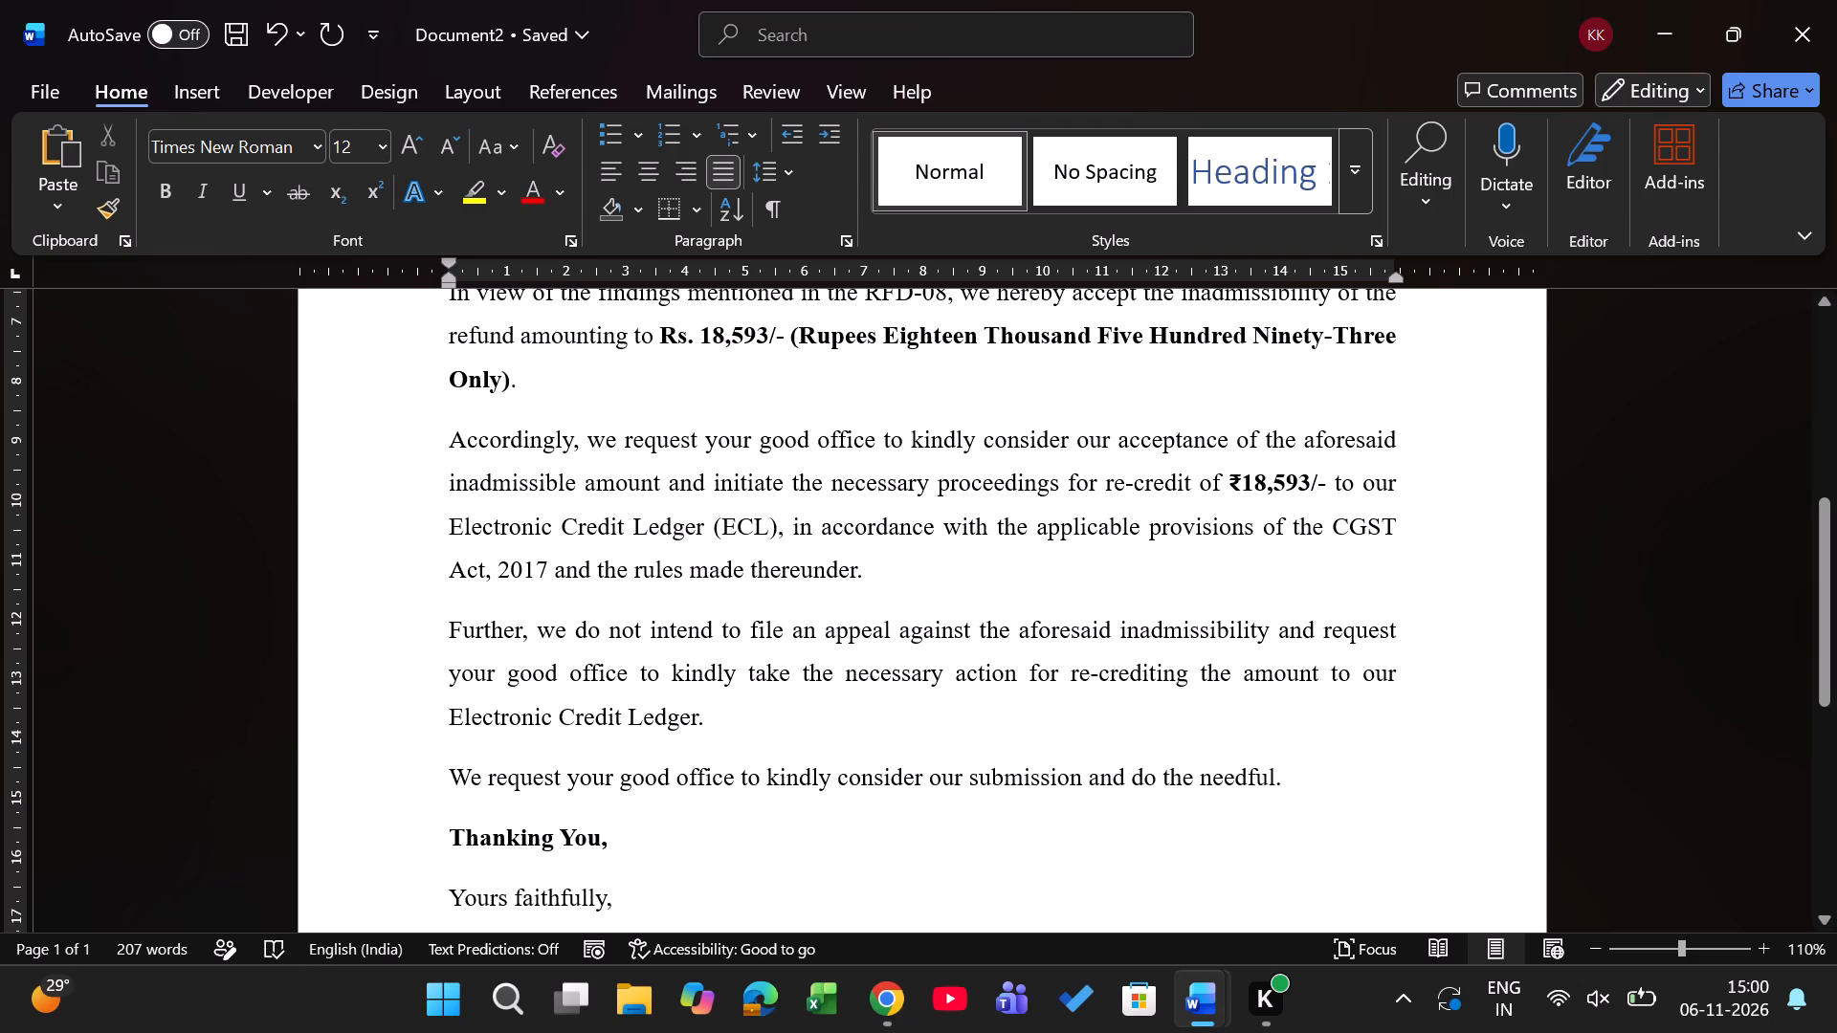
left_click(1283, 470)
scroll(877, 667, "down", 1)
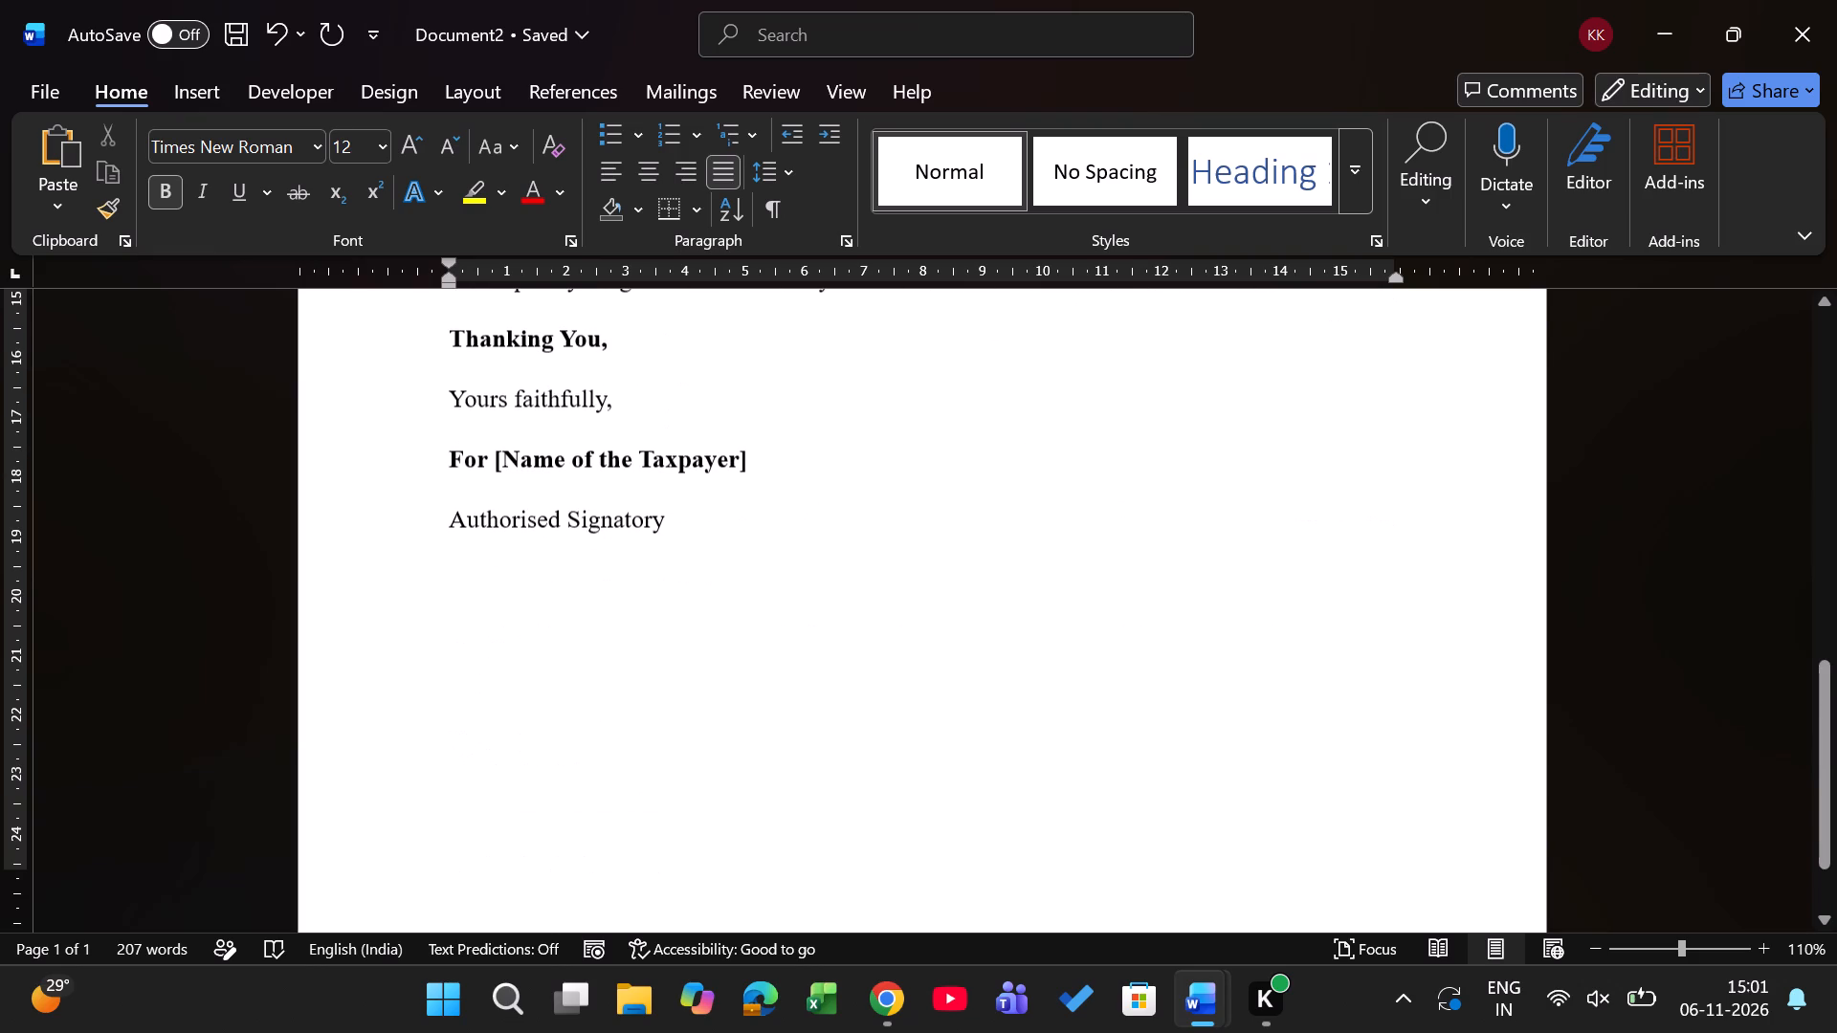
scroll(877, 667, "up", 9)
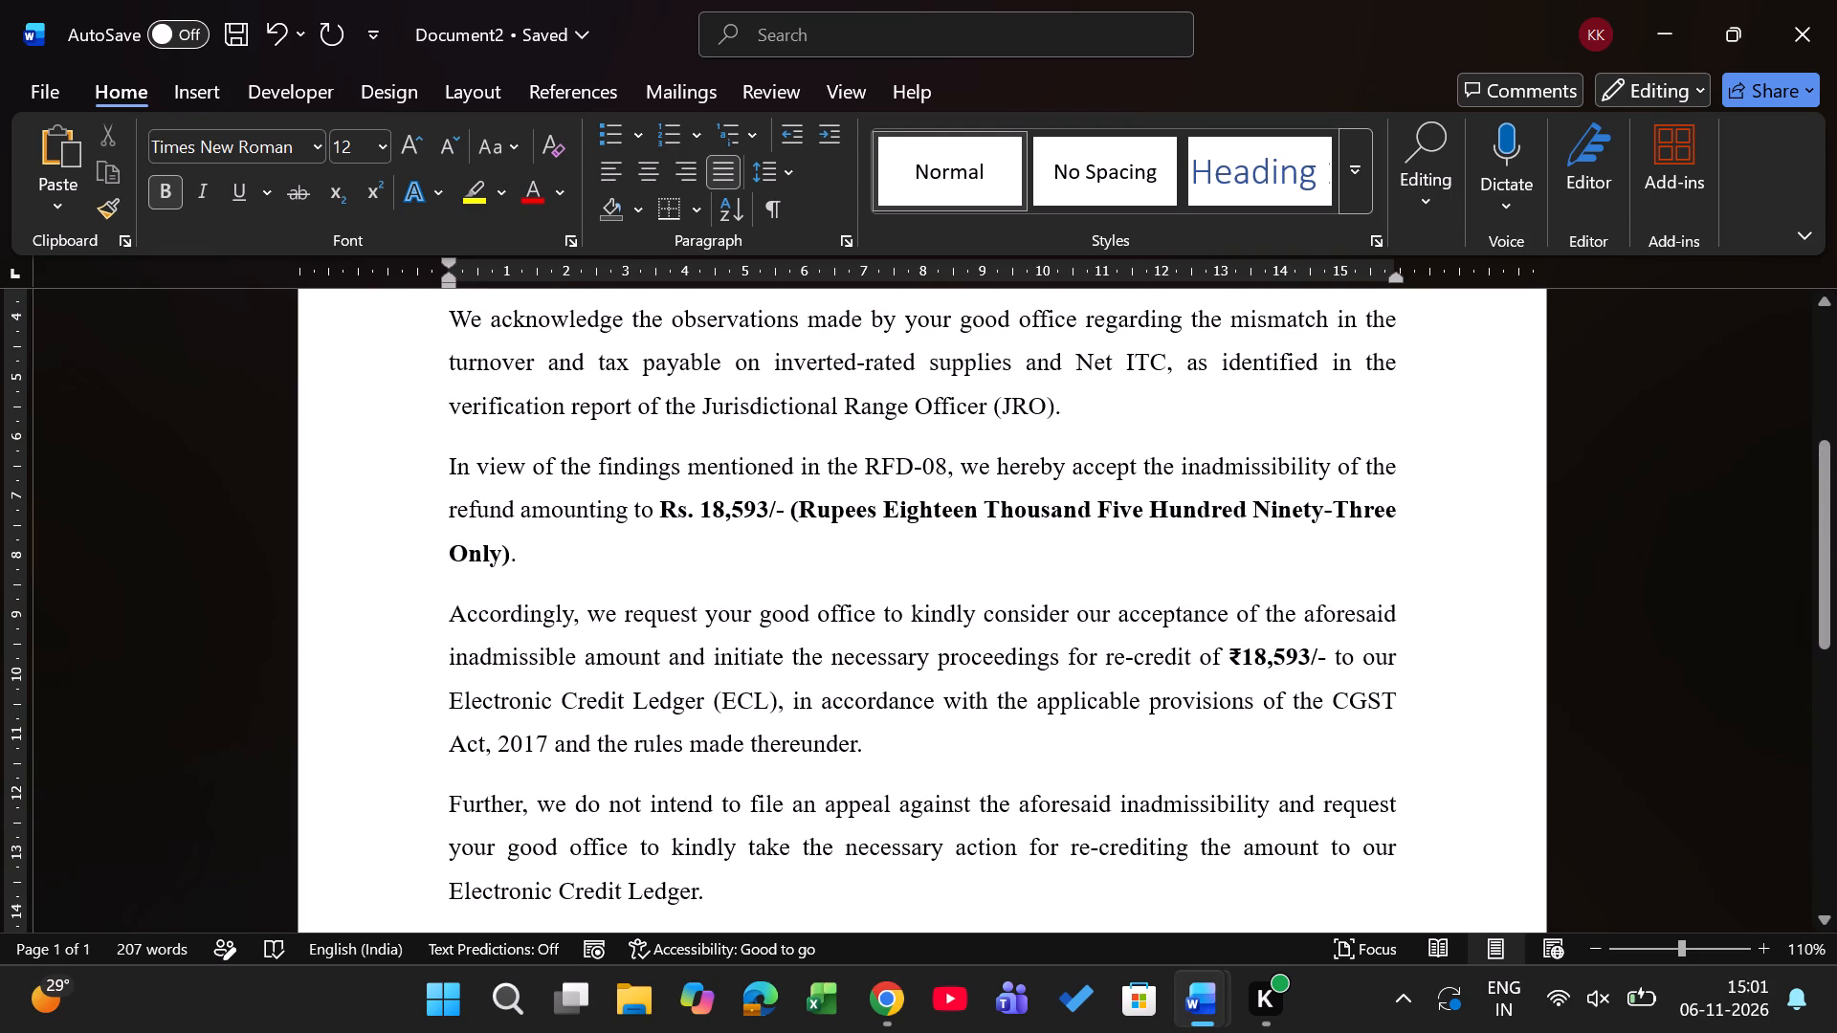
left_click(1241, 650)
key("BackSpace")
type("Rs.")
key("space")
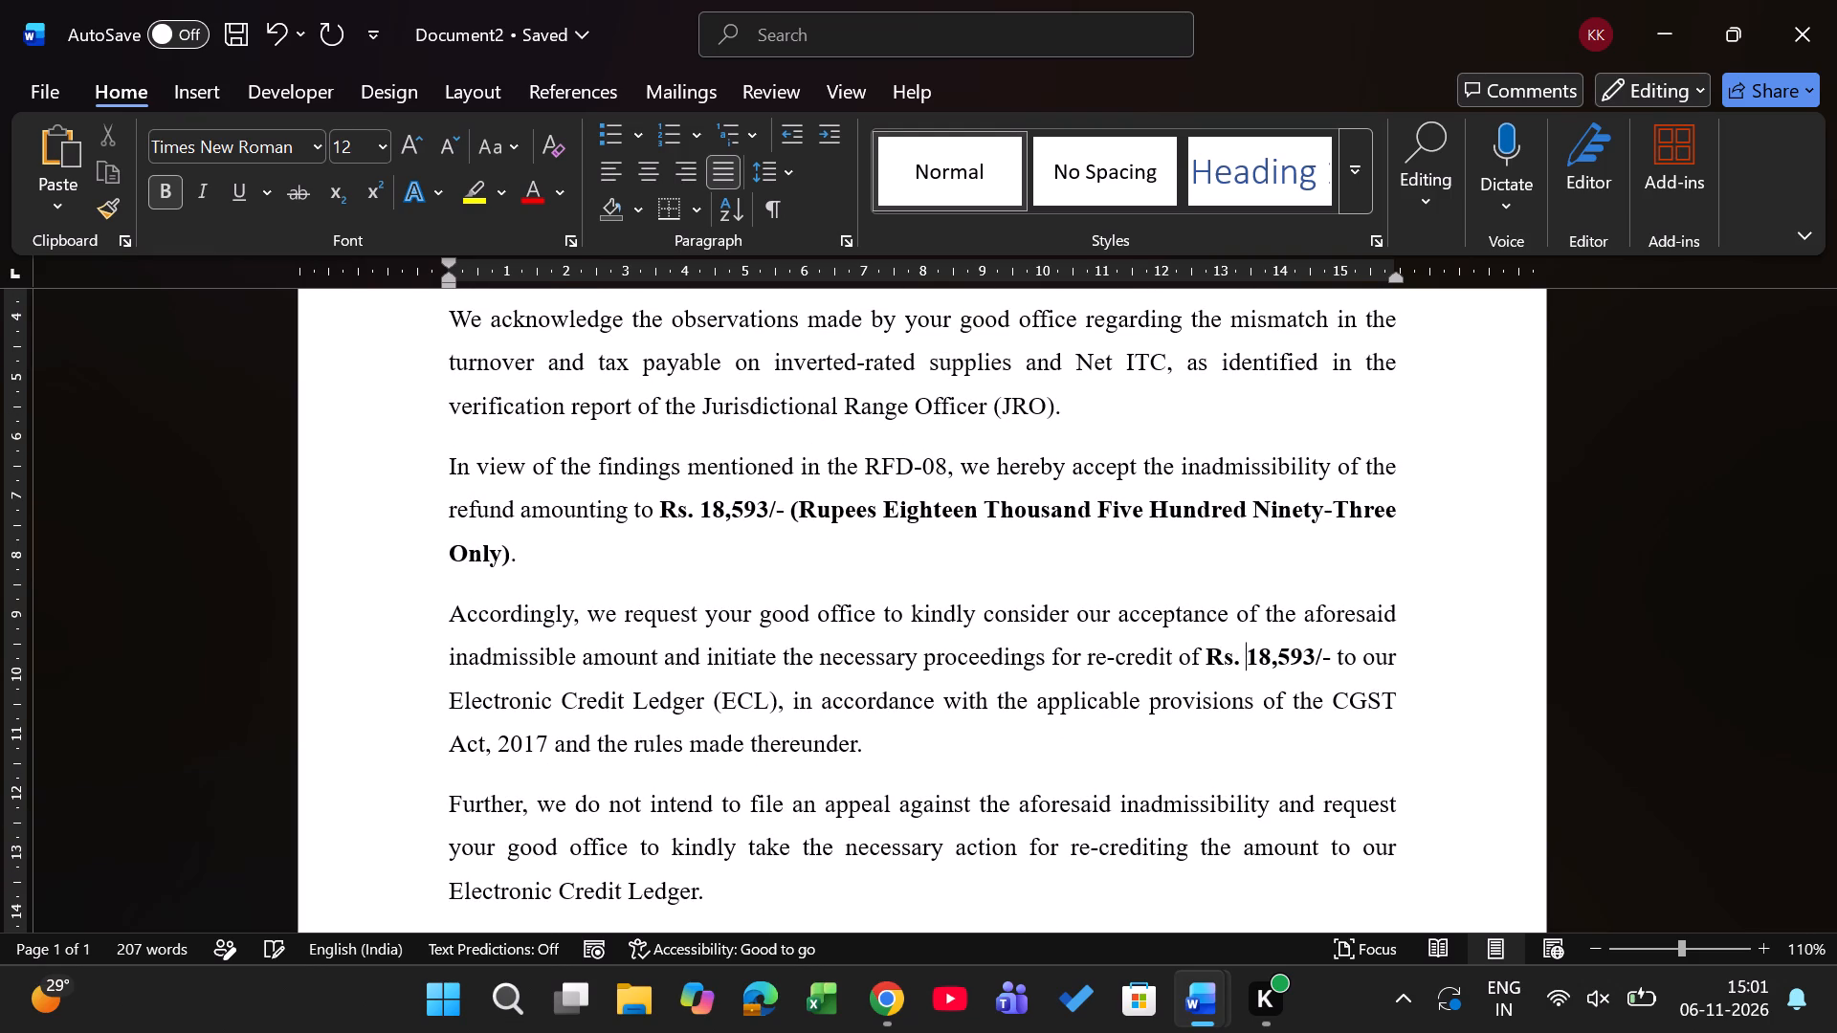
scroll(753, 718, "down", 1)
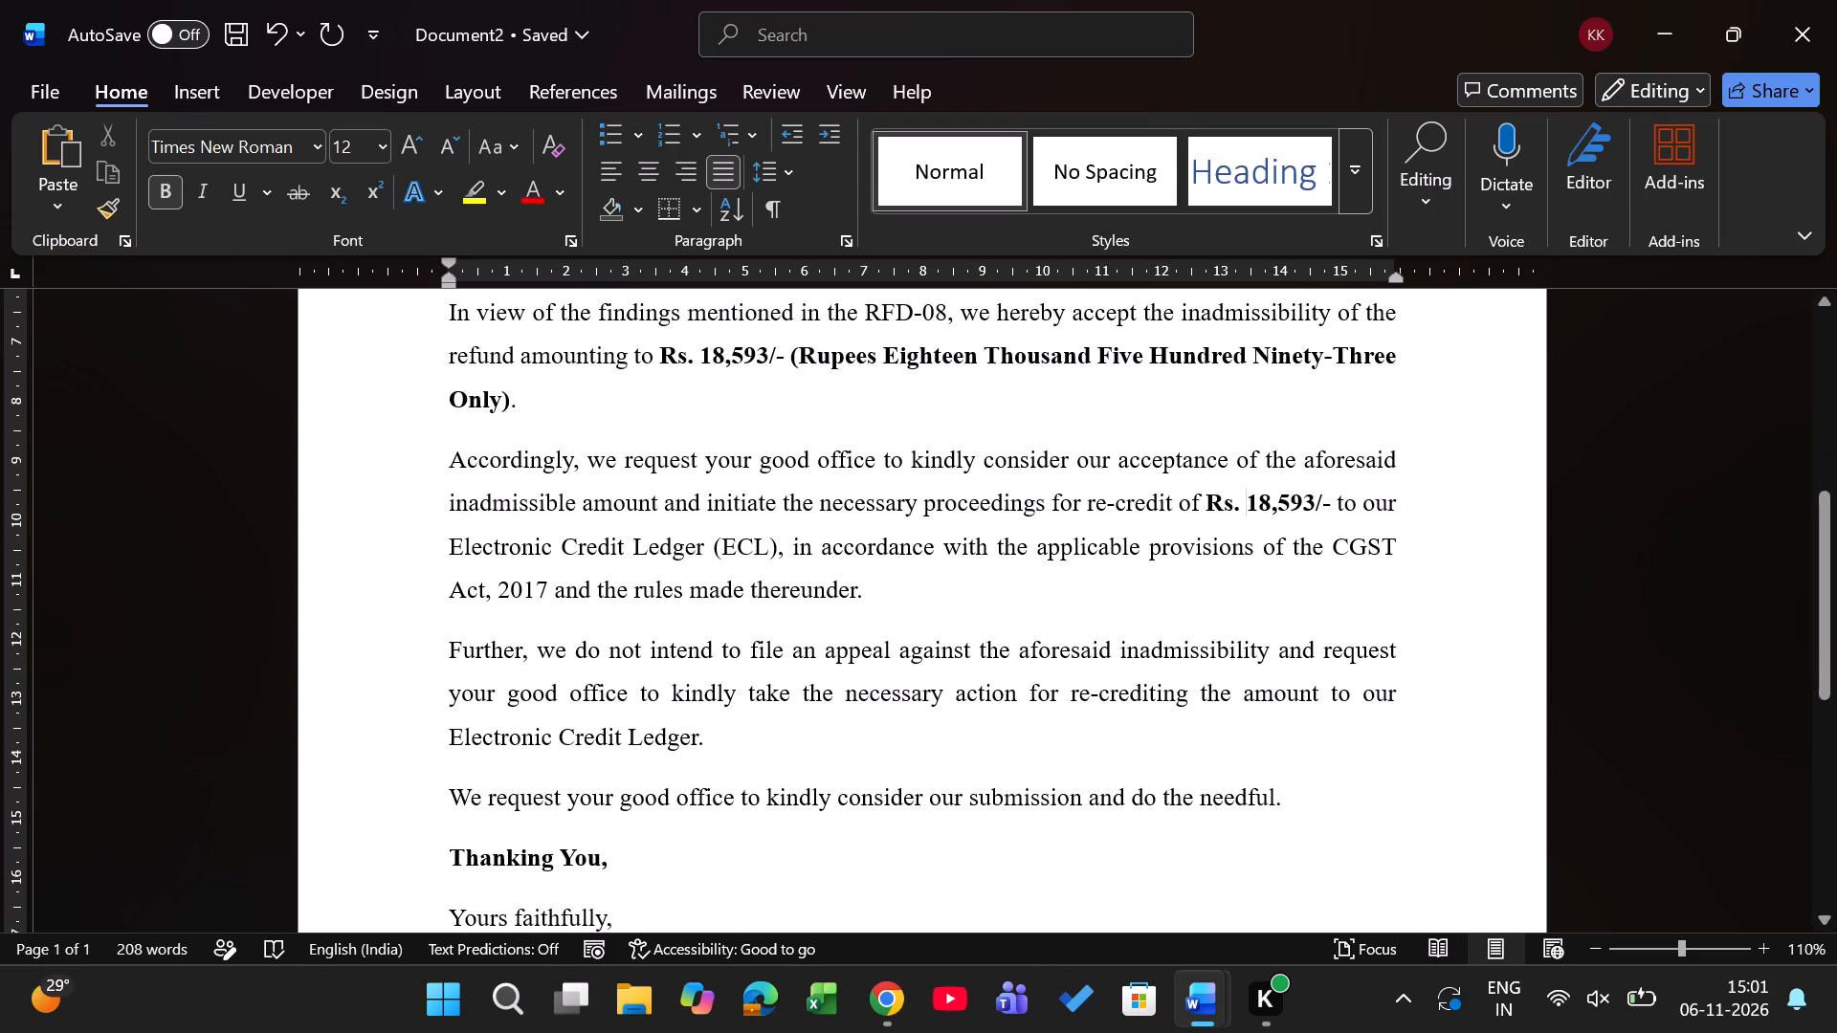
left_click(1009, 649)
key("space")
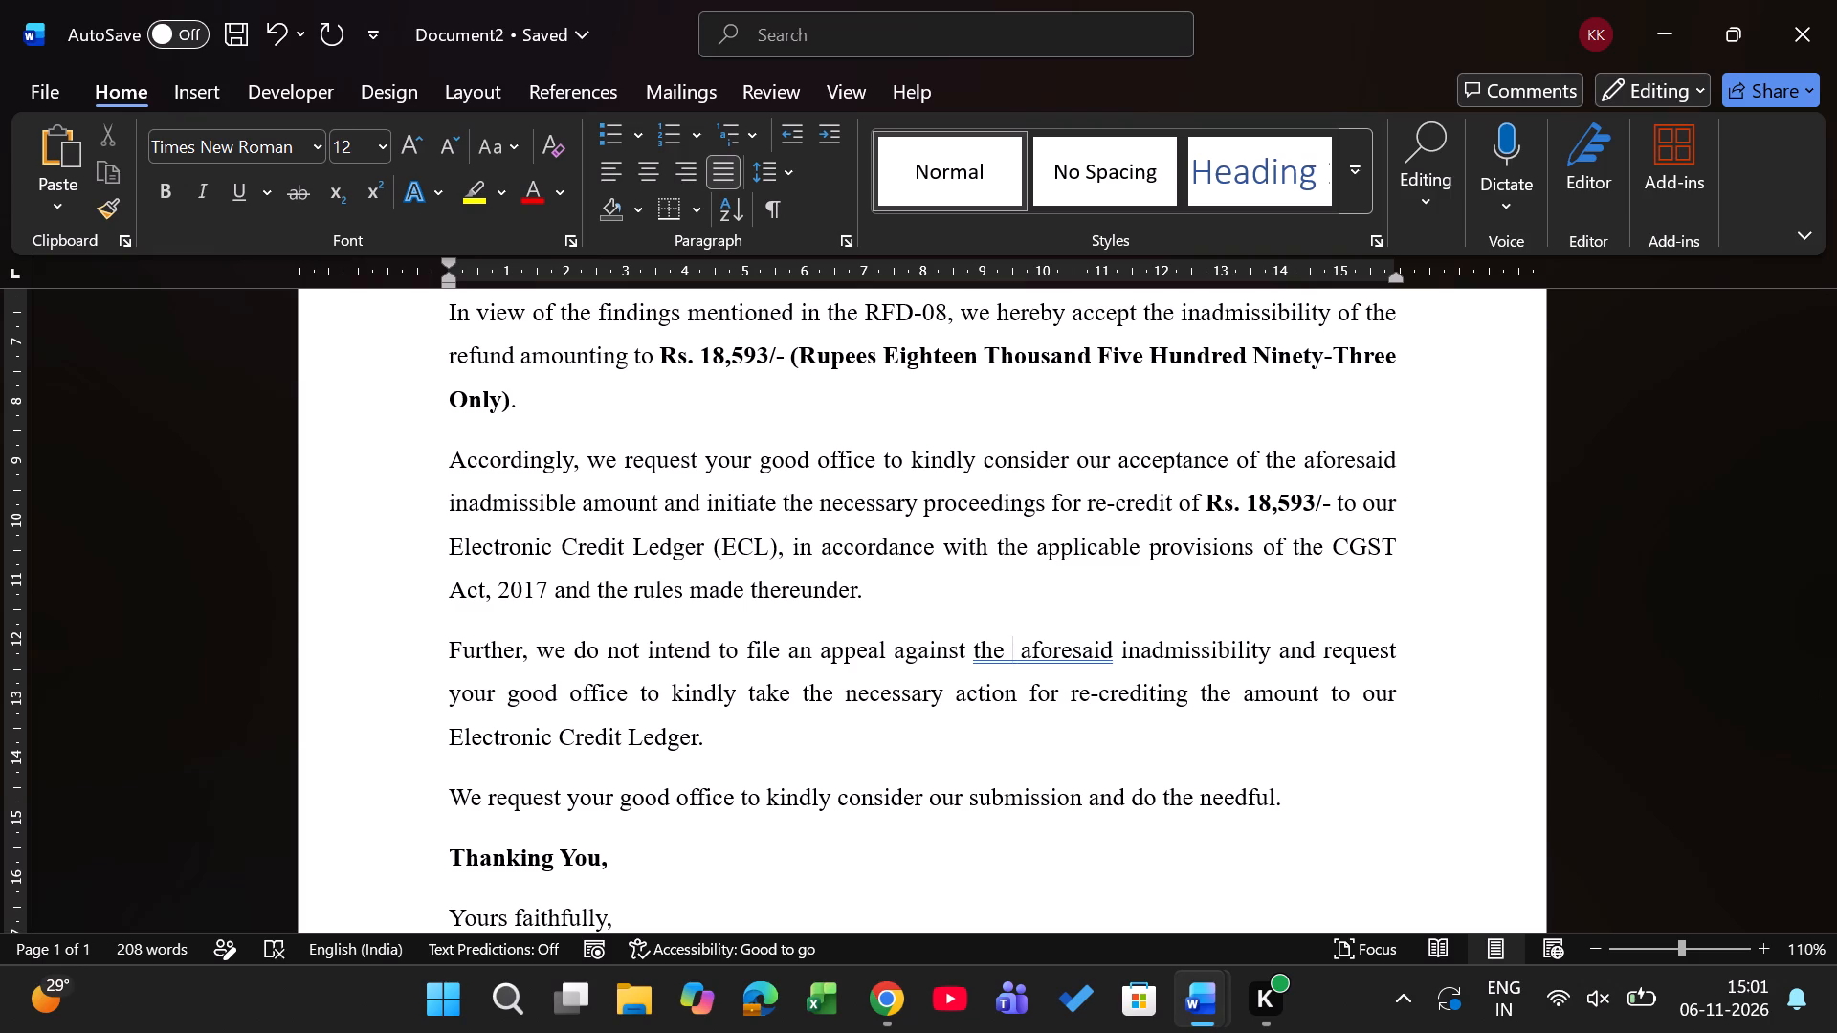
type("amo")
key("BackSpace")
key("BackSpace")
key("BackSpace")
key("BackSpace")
Change "inadmissibility" to "inadmissibile amount of Rs. 18,593/-" in the paragraph about not filing an appeal.
key("Right")
key("Right")
key("Right")
key("Right")
key("Right")
key("Right")
key("Right")
key("Right")
key("Right")
key("Right")
key("Right")
key("Right")
key("Right")
key("Right")
key("Right")
key("Right")
key("Right")
key("Right")
key("Right")
key("Right")
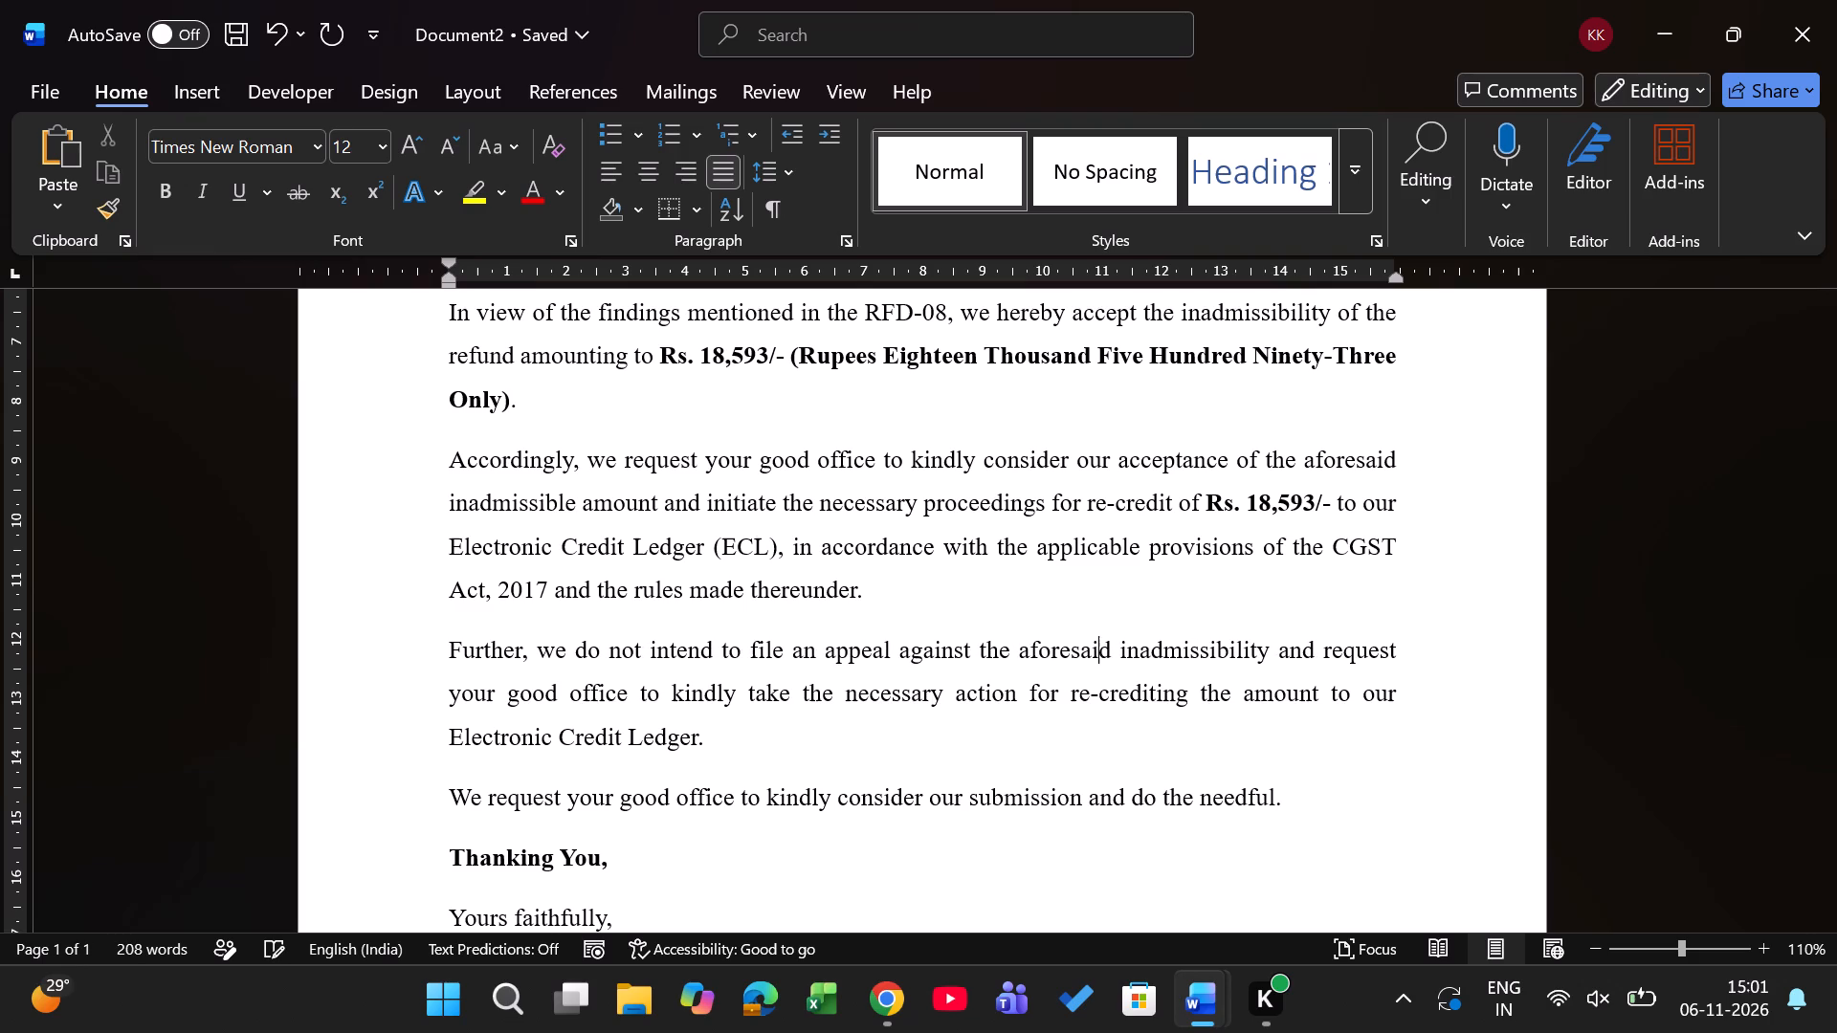
key("Right")
key("BackSpace")
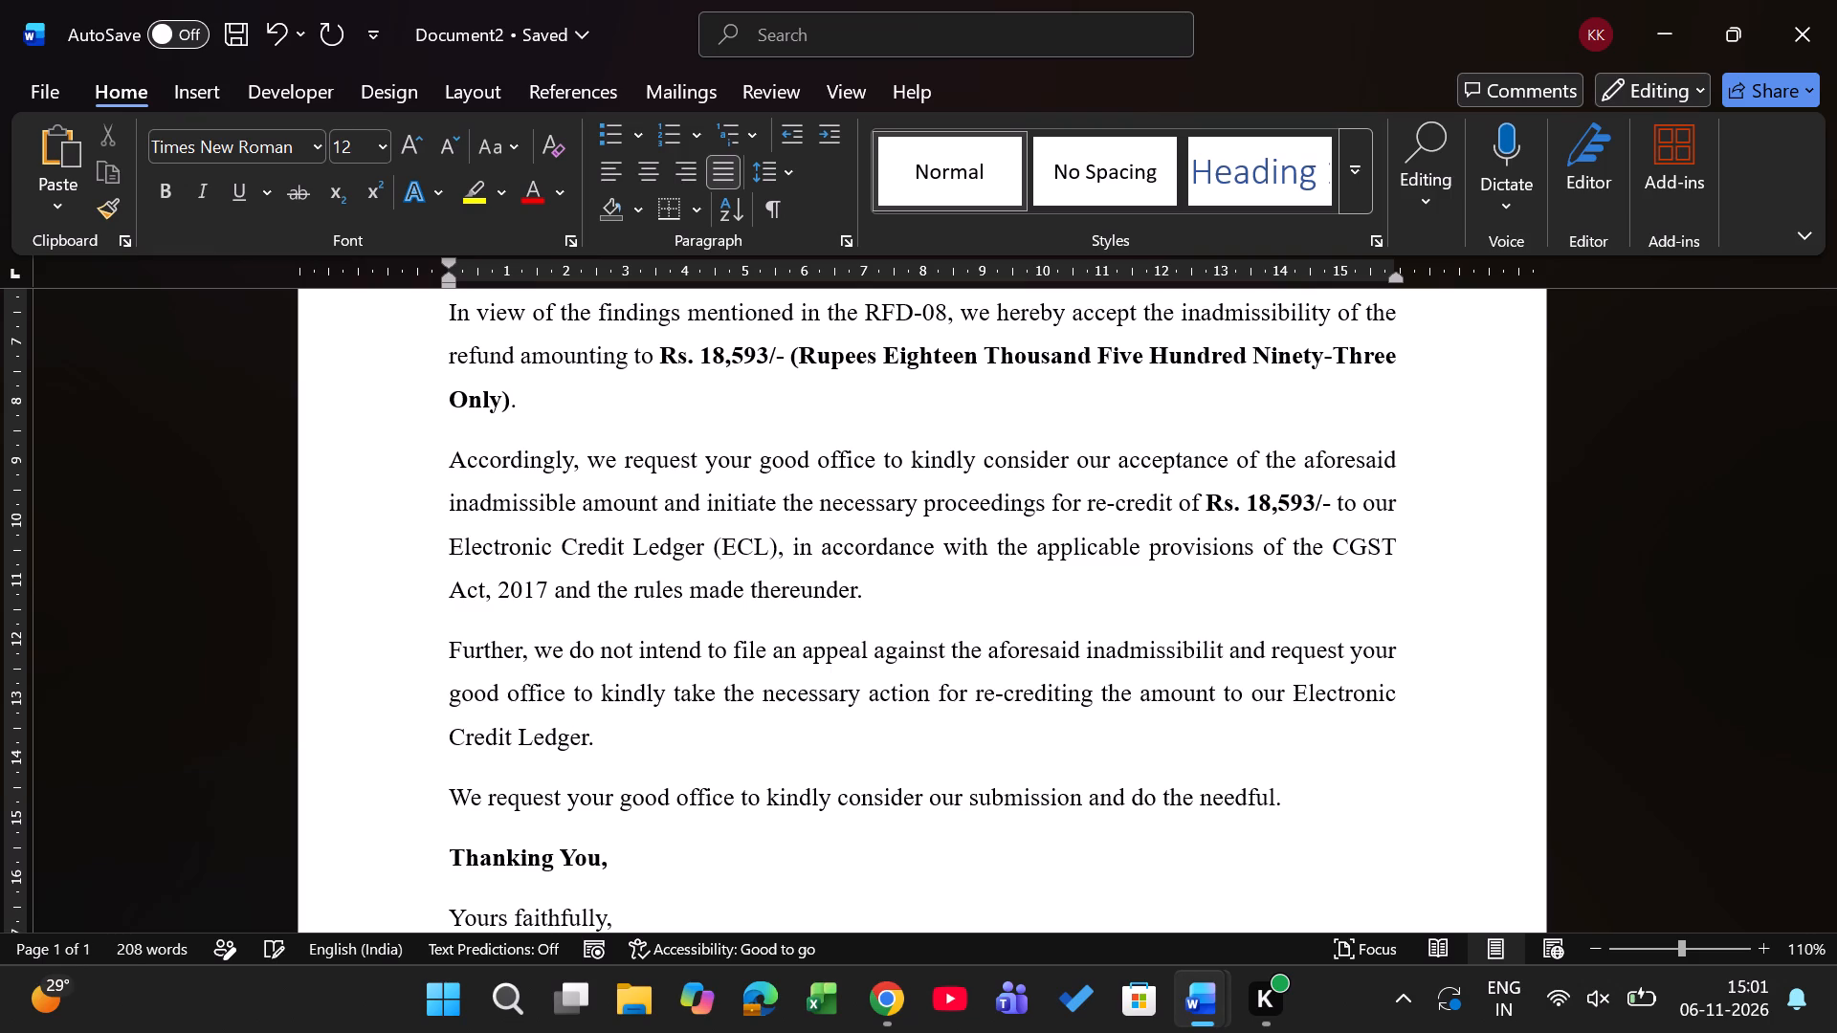
key("BackSpace")
key("BackSpace")
type("e amount")
key("space")
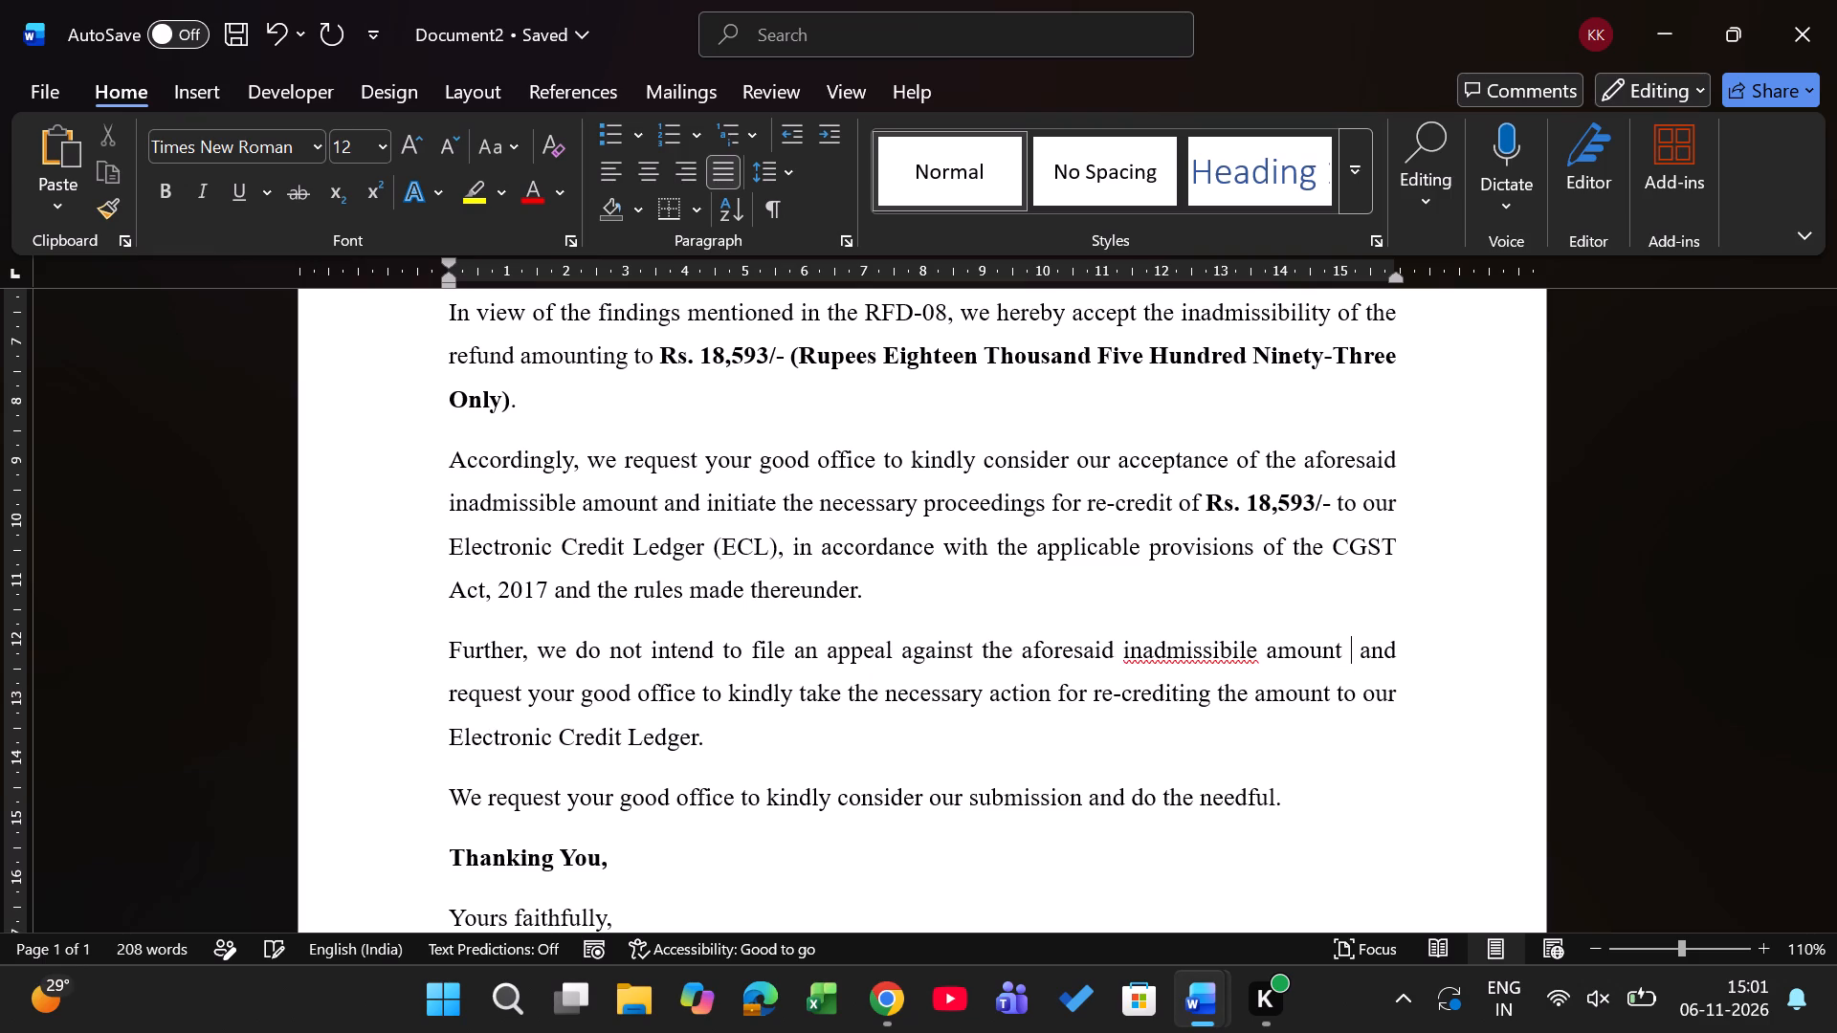
type("of Rs.")
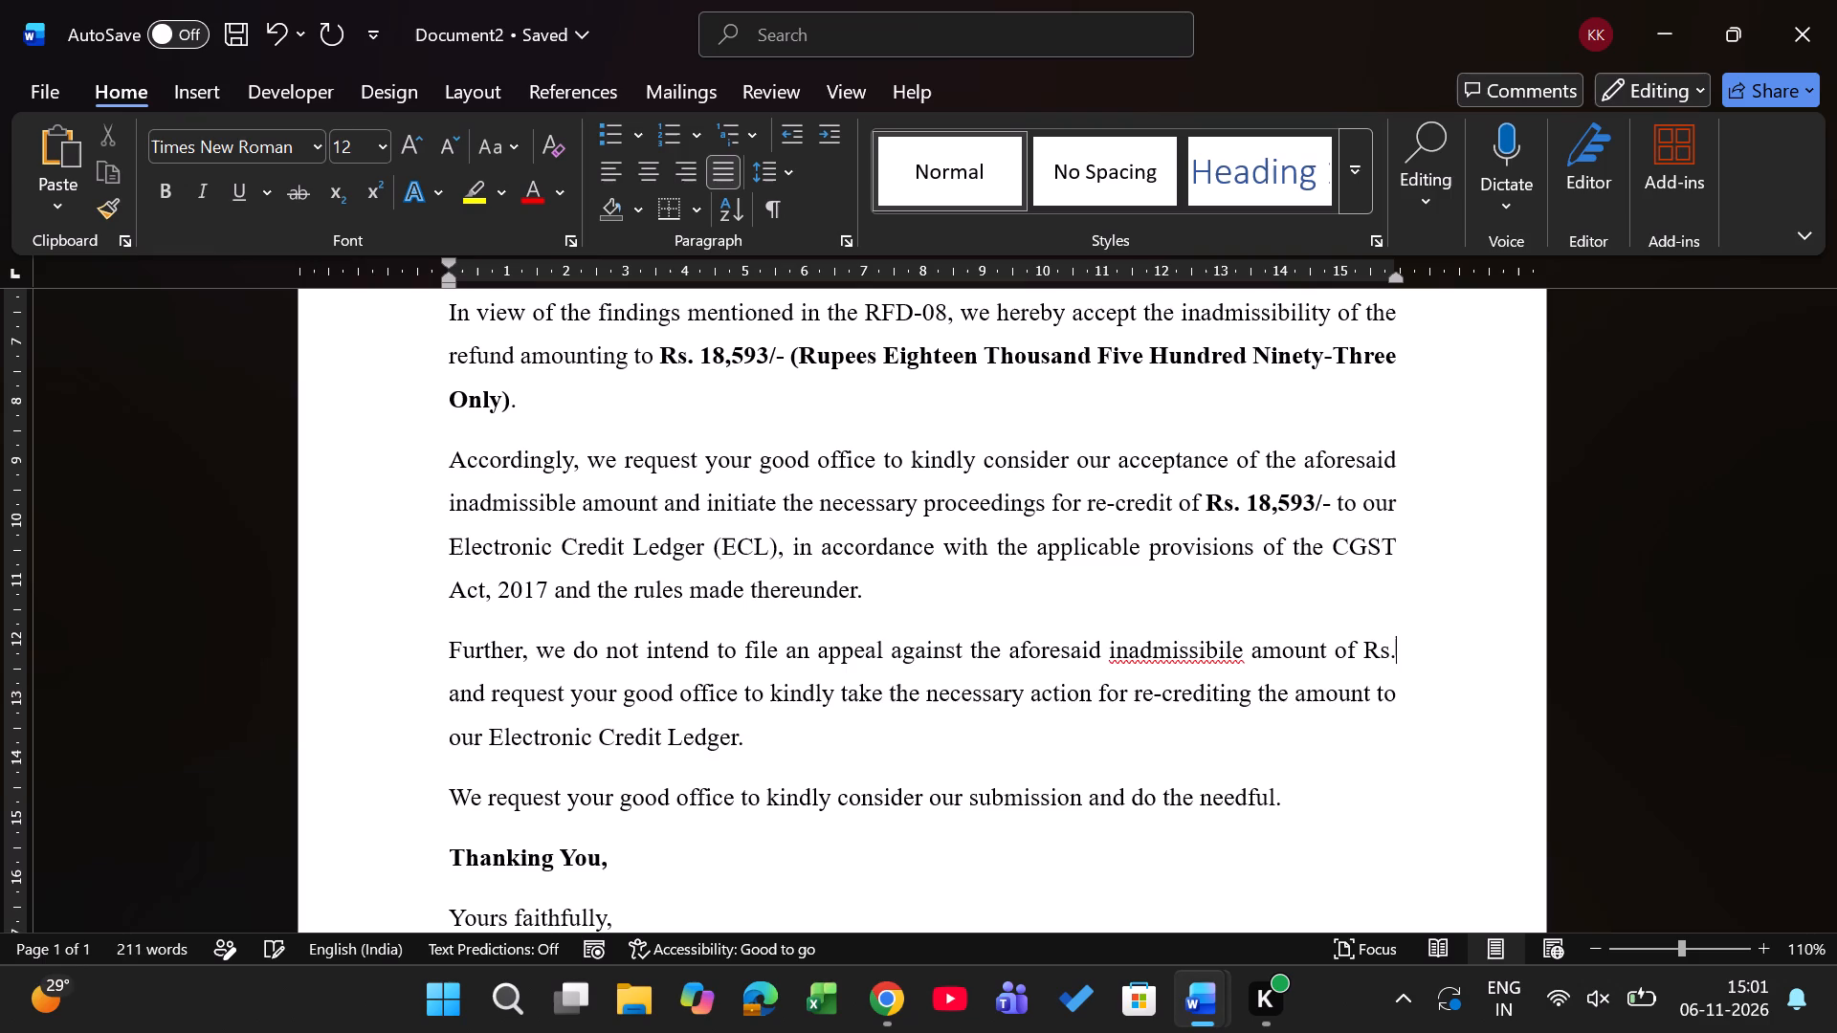
key("space")
type("18")
key("comma")
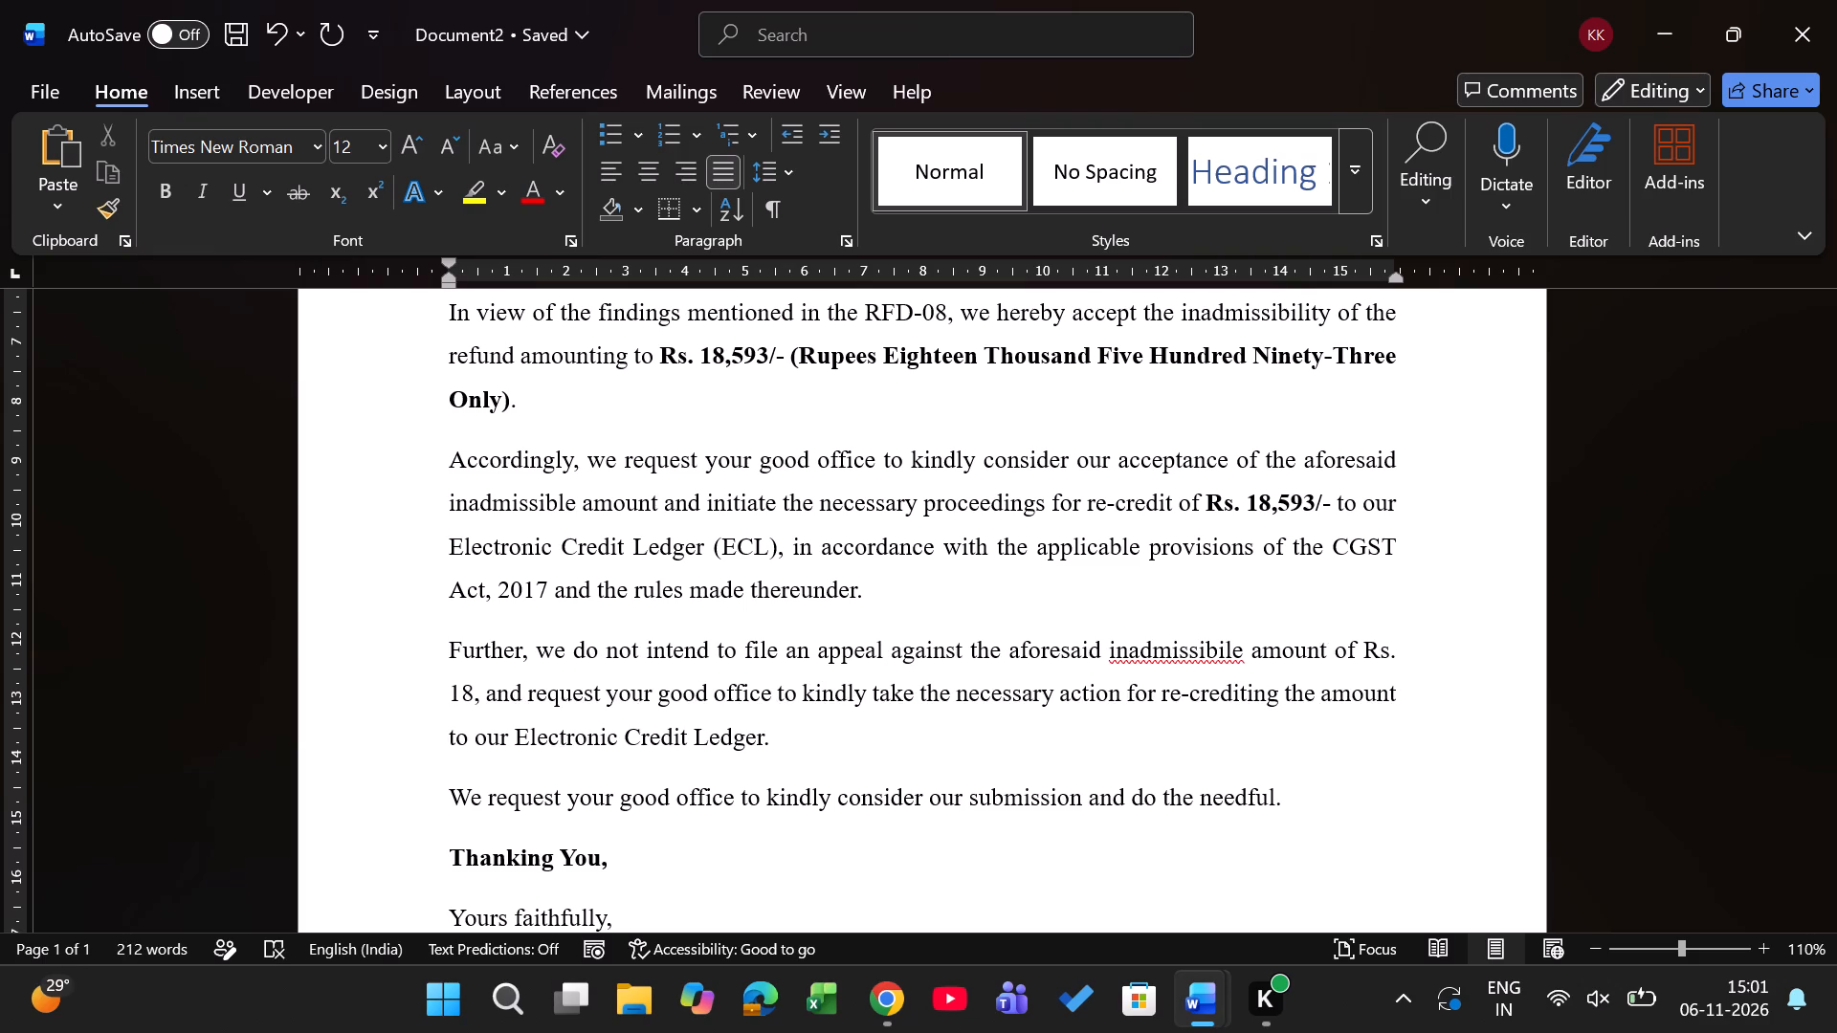
type("593/-")
Copy the entire text of the edited reply letter, from the subject line through the signature lines.
key("Down")
key("Down")
key("Down")
key("Down")
key("Down")
key("Down")
key("Down")
key("Down")
key("Down")
key("Down")
key("Down")
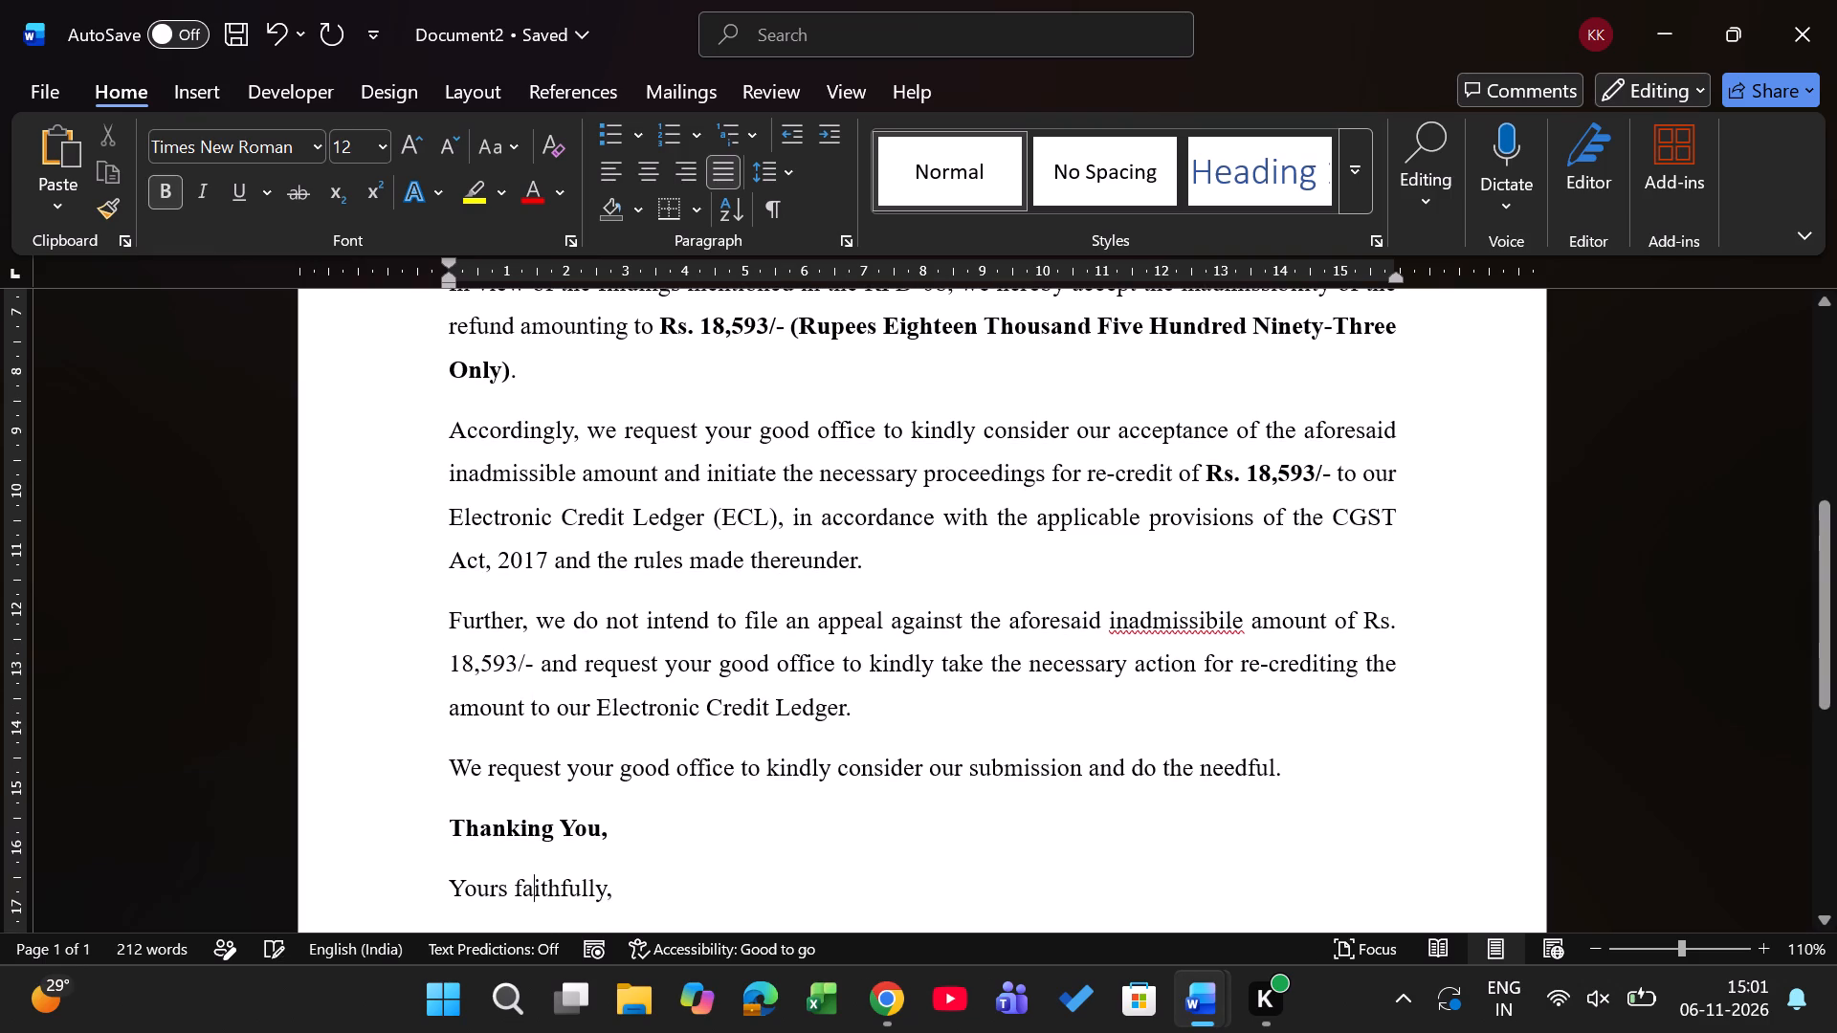
key("shift+Up")
key("shift+Up")
key("shift+Up")
key("shift+Up")
key("shift+Up")
key("shift+Up")
key("shift+Up")
key("shift+Up")
key("shift+Up")
key("shift+Up")
key("shift+Up")
key("shift+Up")
key("shift+Up")
key("shift+Up")
key("shift+Up")
key("shift+Up")
key("shift+Up")
key("shift+Up")
key("shift+Up")
key("shift+Up")
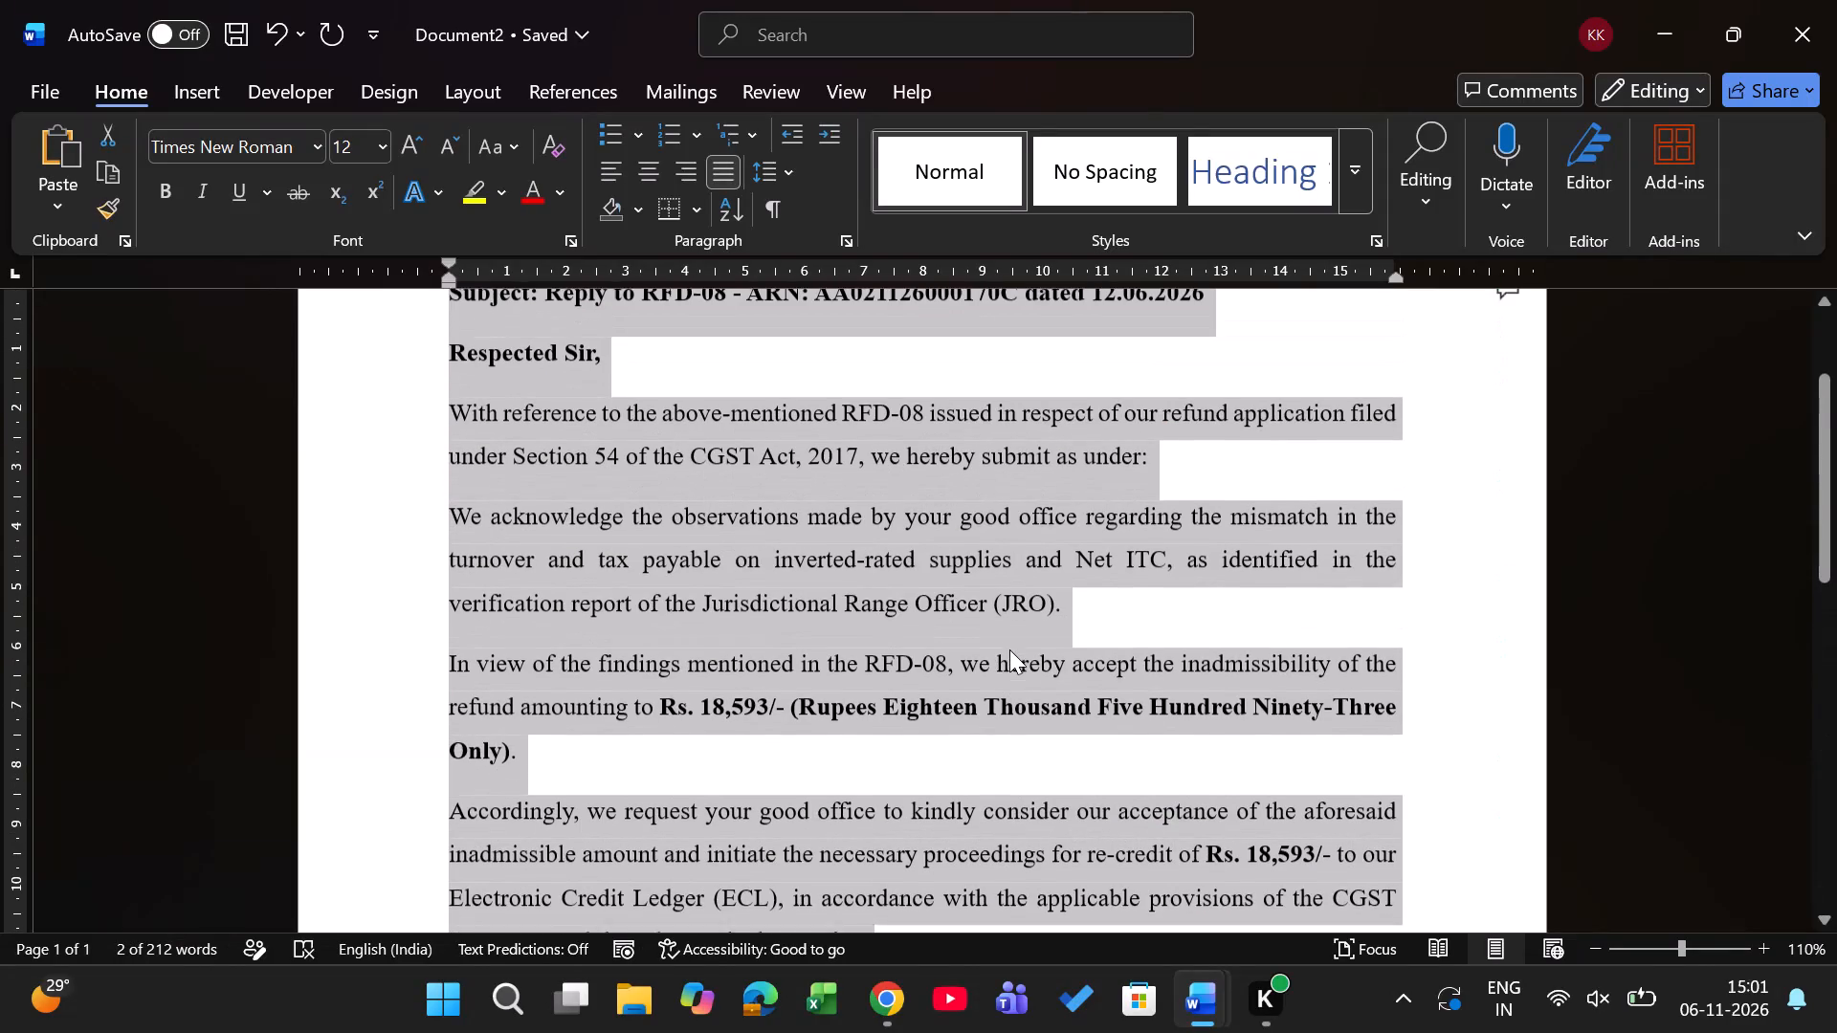
key("ctrl+c")
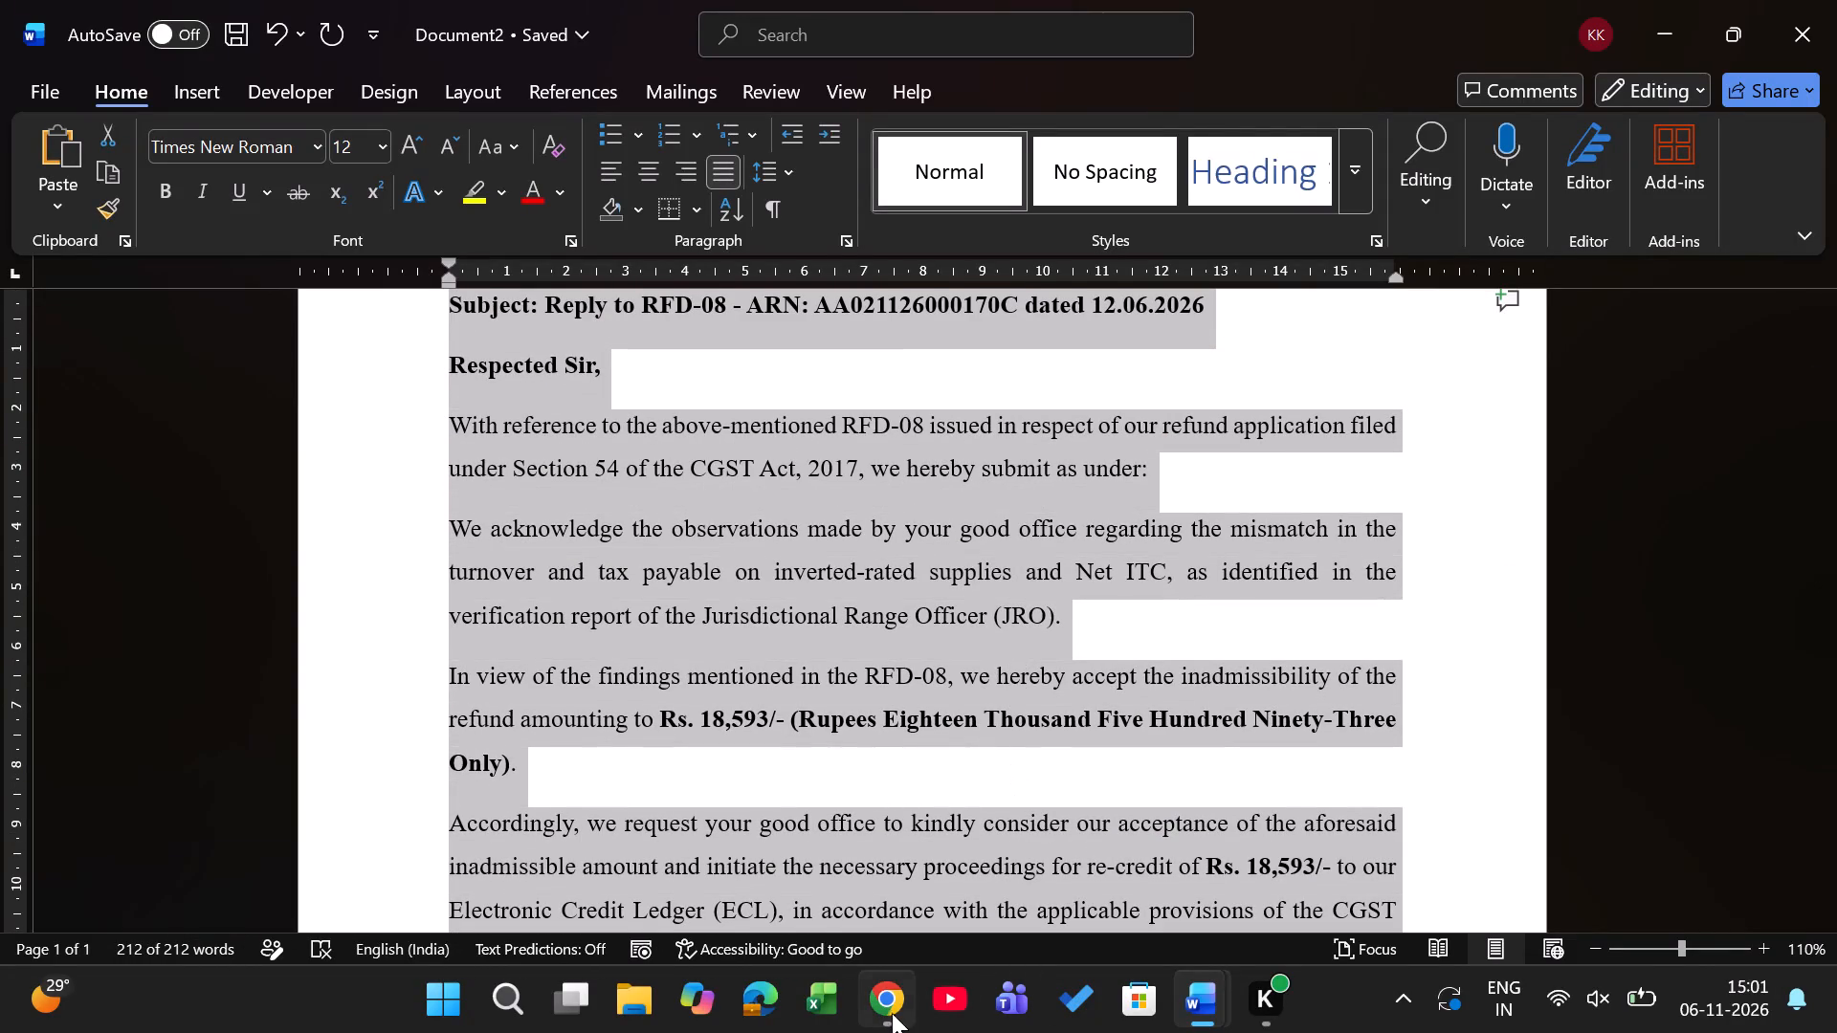
Switch to the "Draft RFD 08 Reply" chat in ChatGPT and paste the edited letter into the message box.
left_click(877, 868)
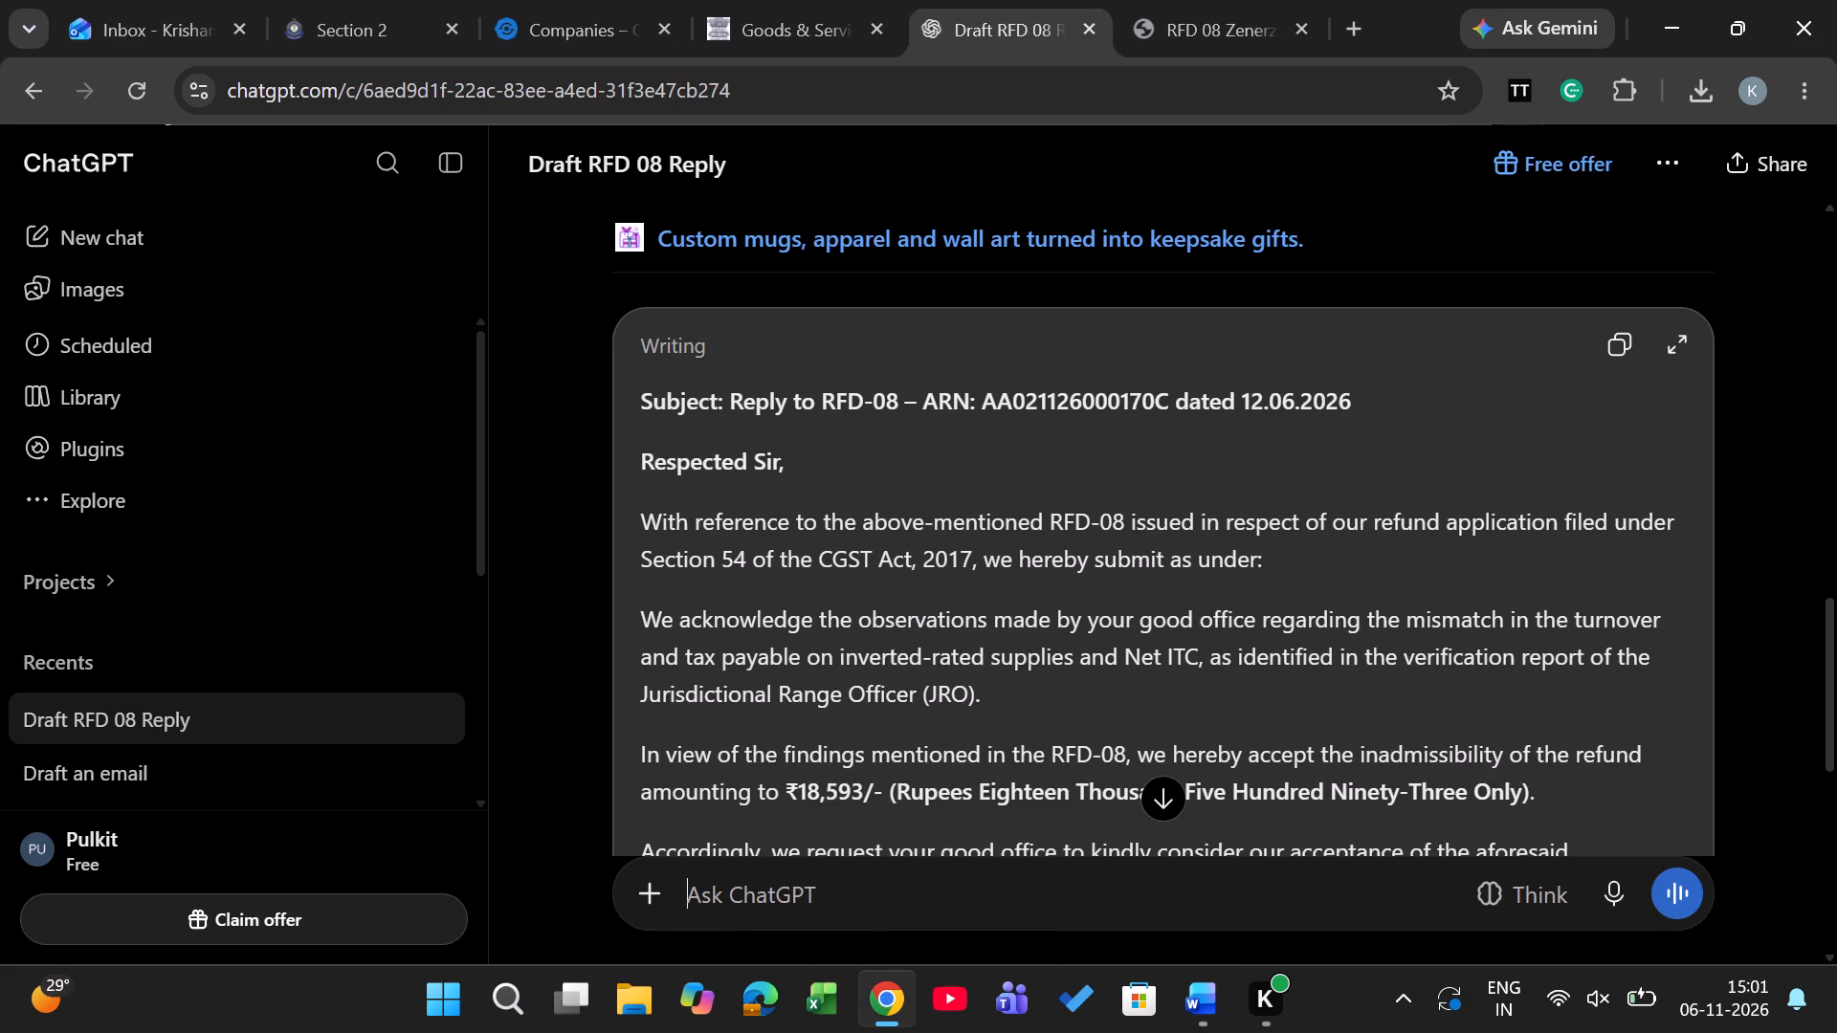
left_click(846, 905)
key("ctrl+v")
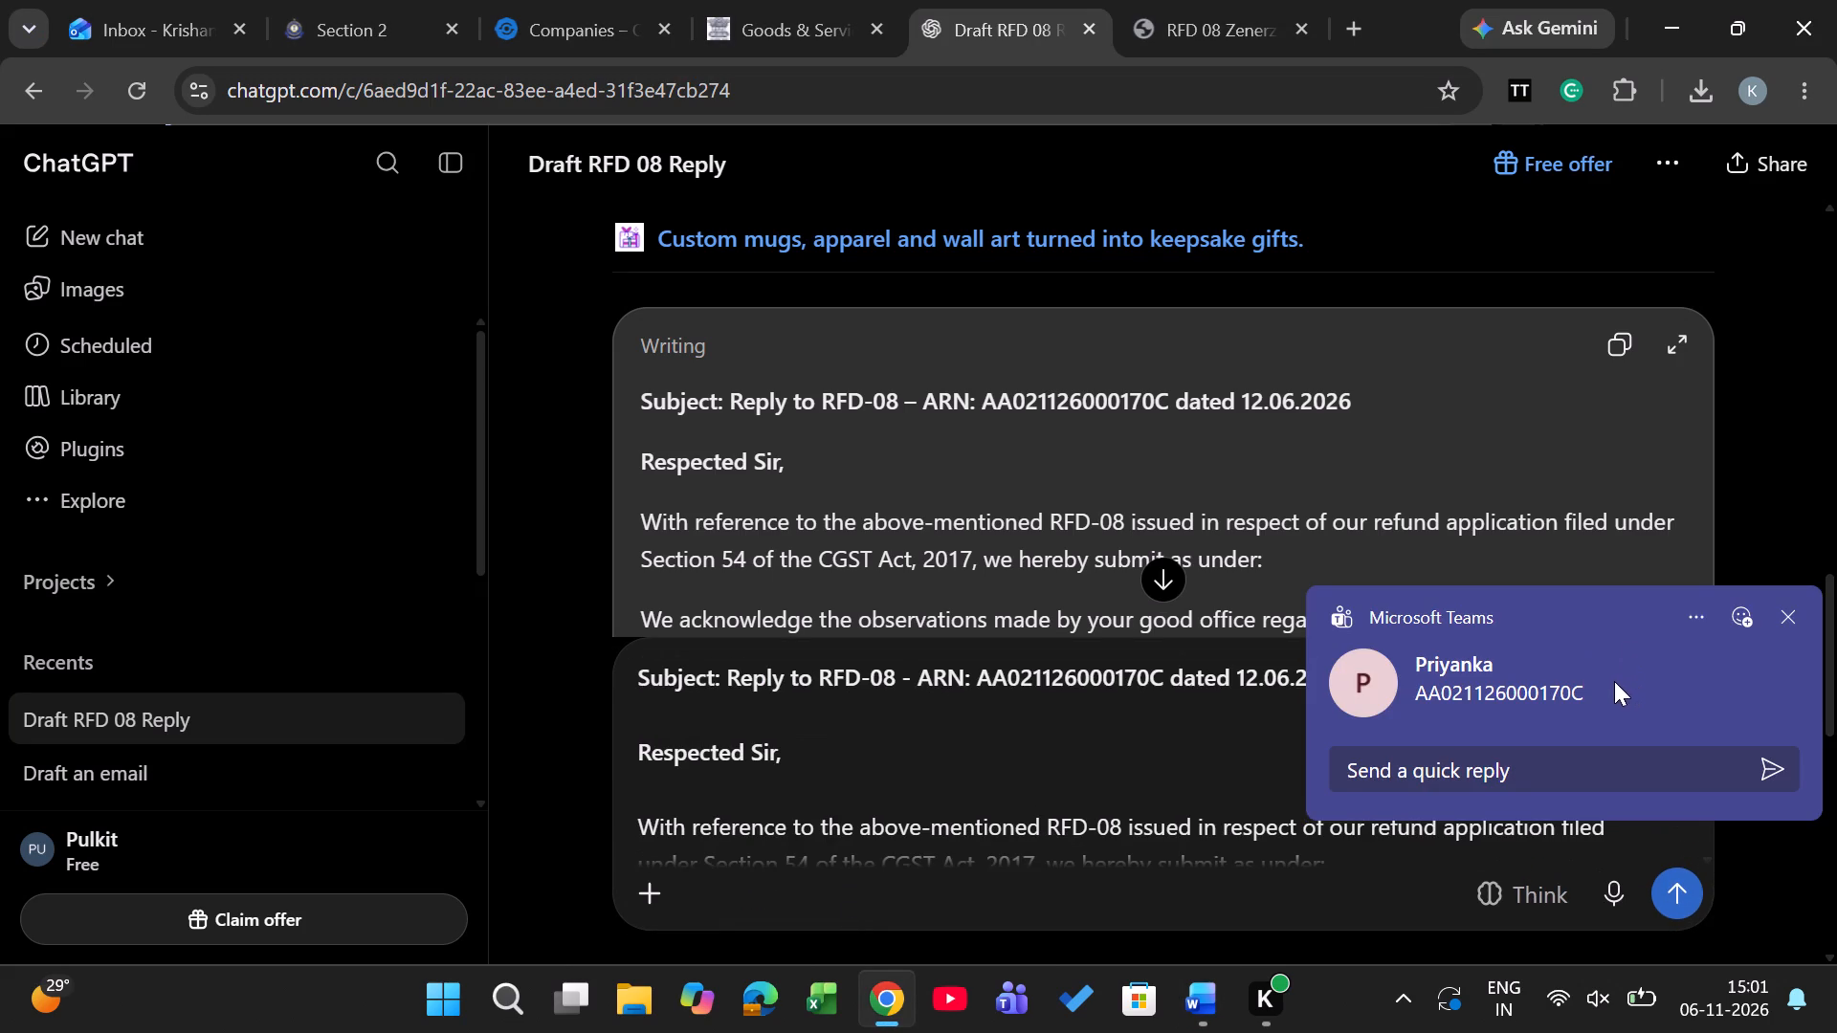
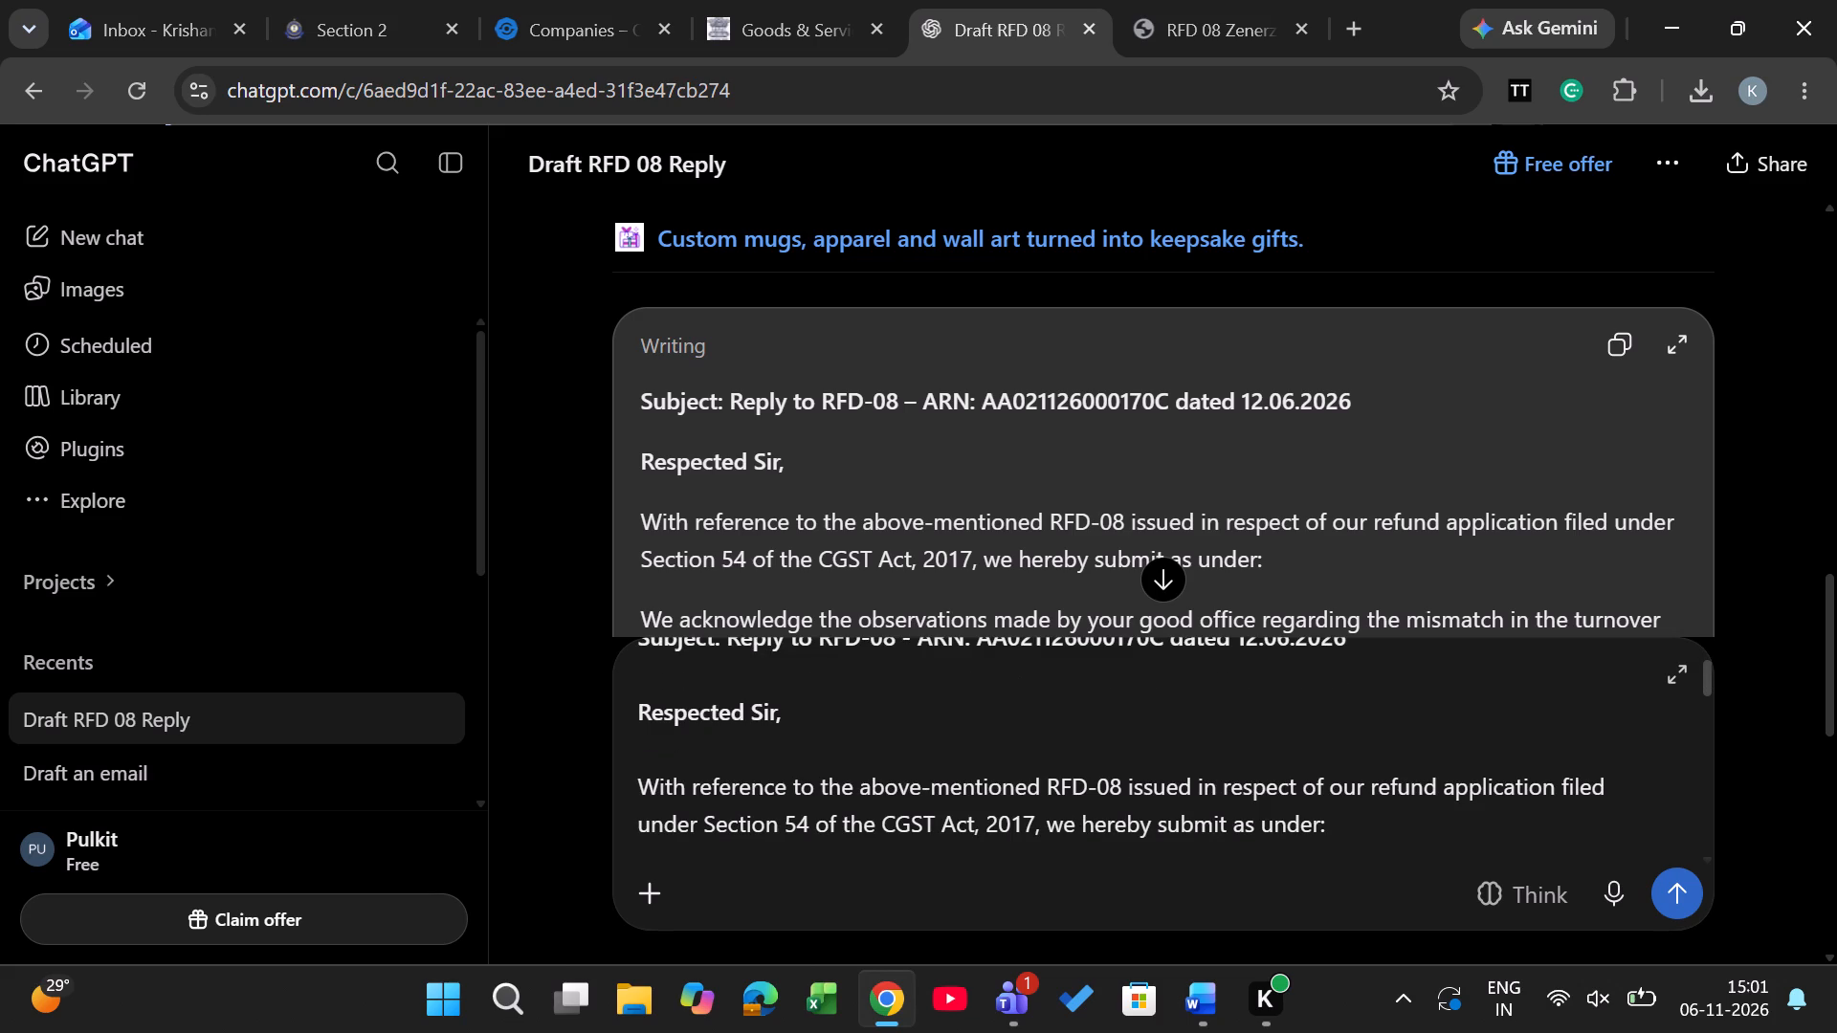
key("Right")
key("Right")
key("Right")
key("Right")
key("Right")
key("Right")
key("Right")
key("Right")
key("Right")
key("Right")
key("Right")
key("Right")
key("Right")
key("Right")
key("Right")
key("Right")
key("Right")
key("Right")
key("Right")
key("Right")
key("Right")
key("Right")
key("Right")
key("Right")
key("Left")
key("Left")
key("Left")
key("Left")
key("Left")
key("Left")
key("Left")
key("space")
type("number")
key("space")
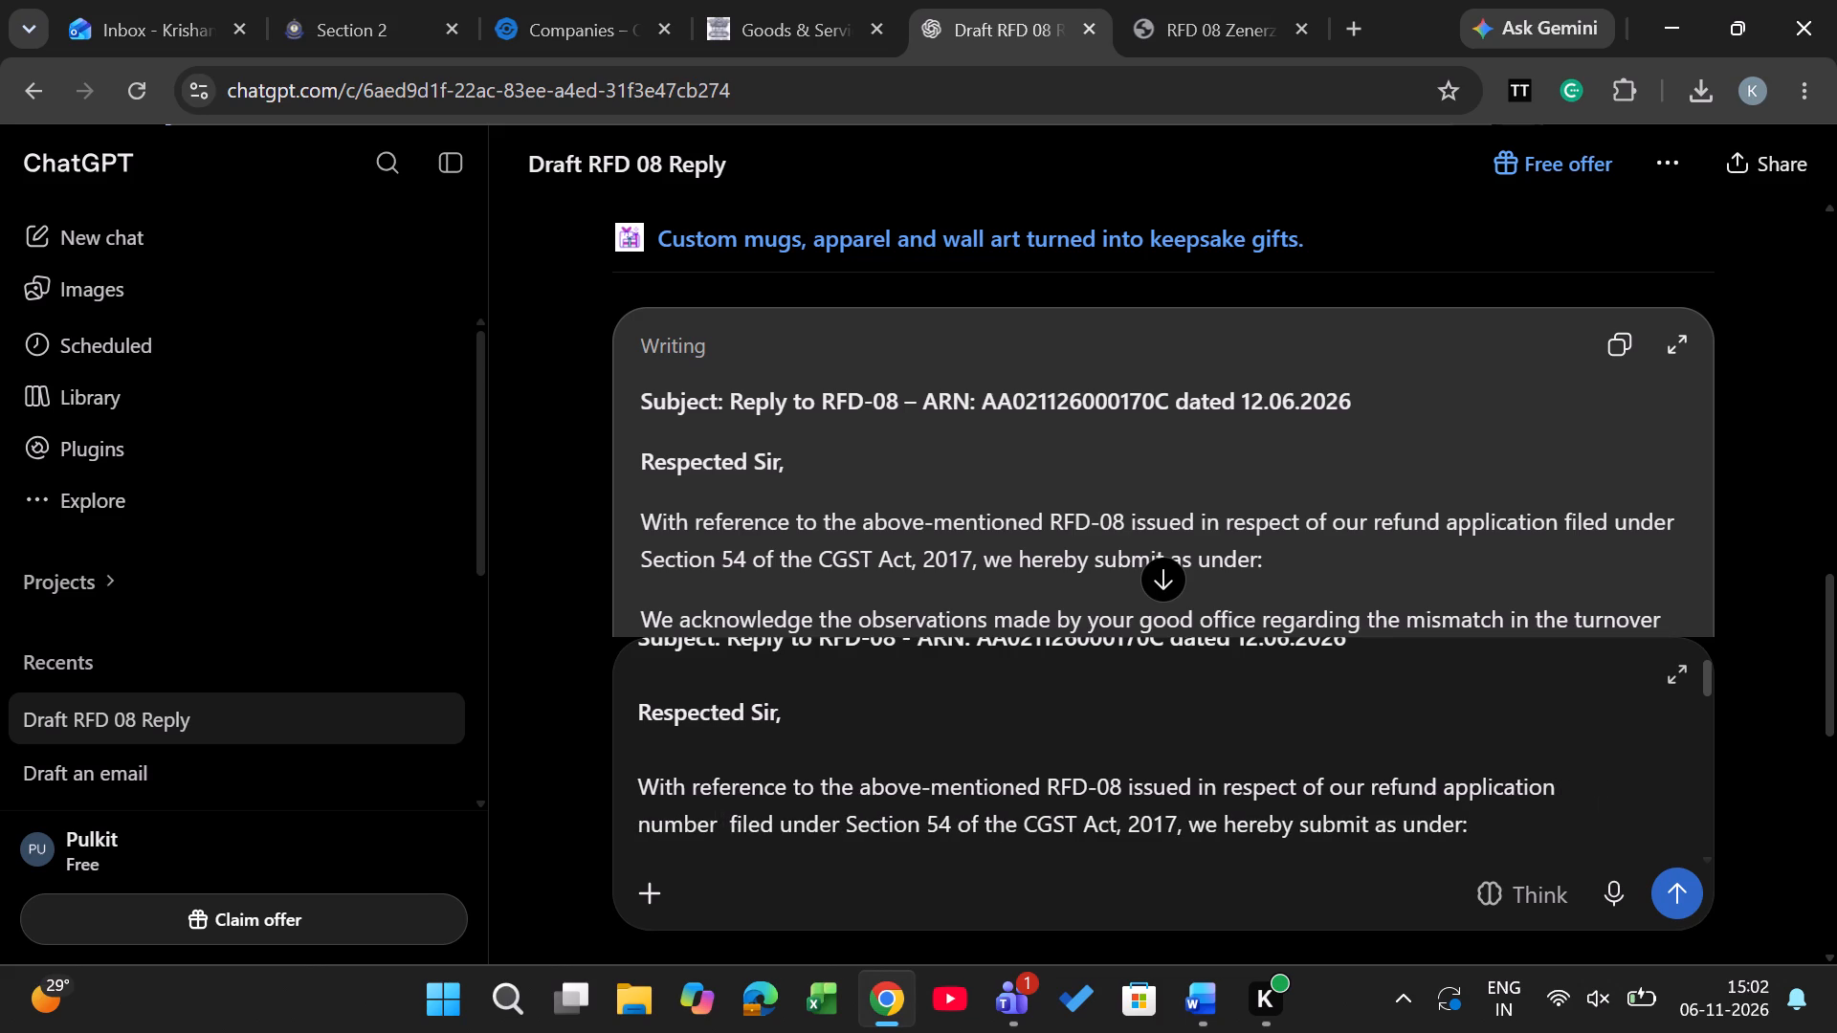
key("ctrl+v")
key("space")
type("dated")
key("space")
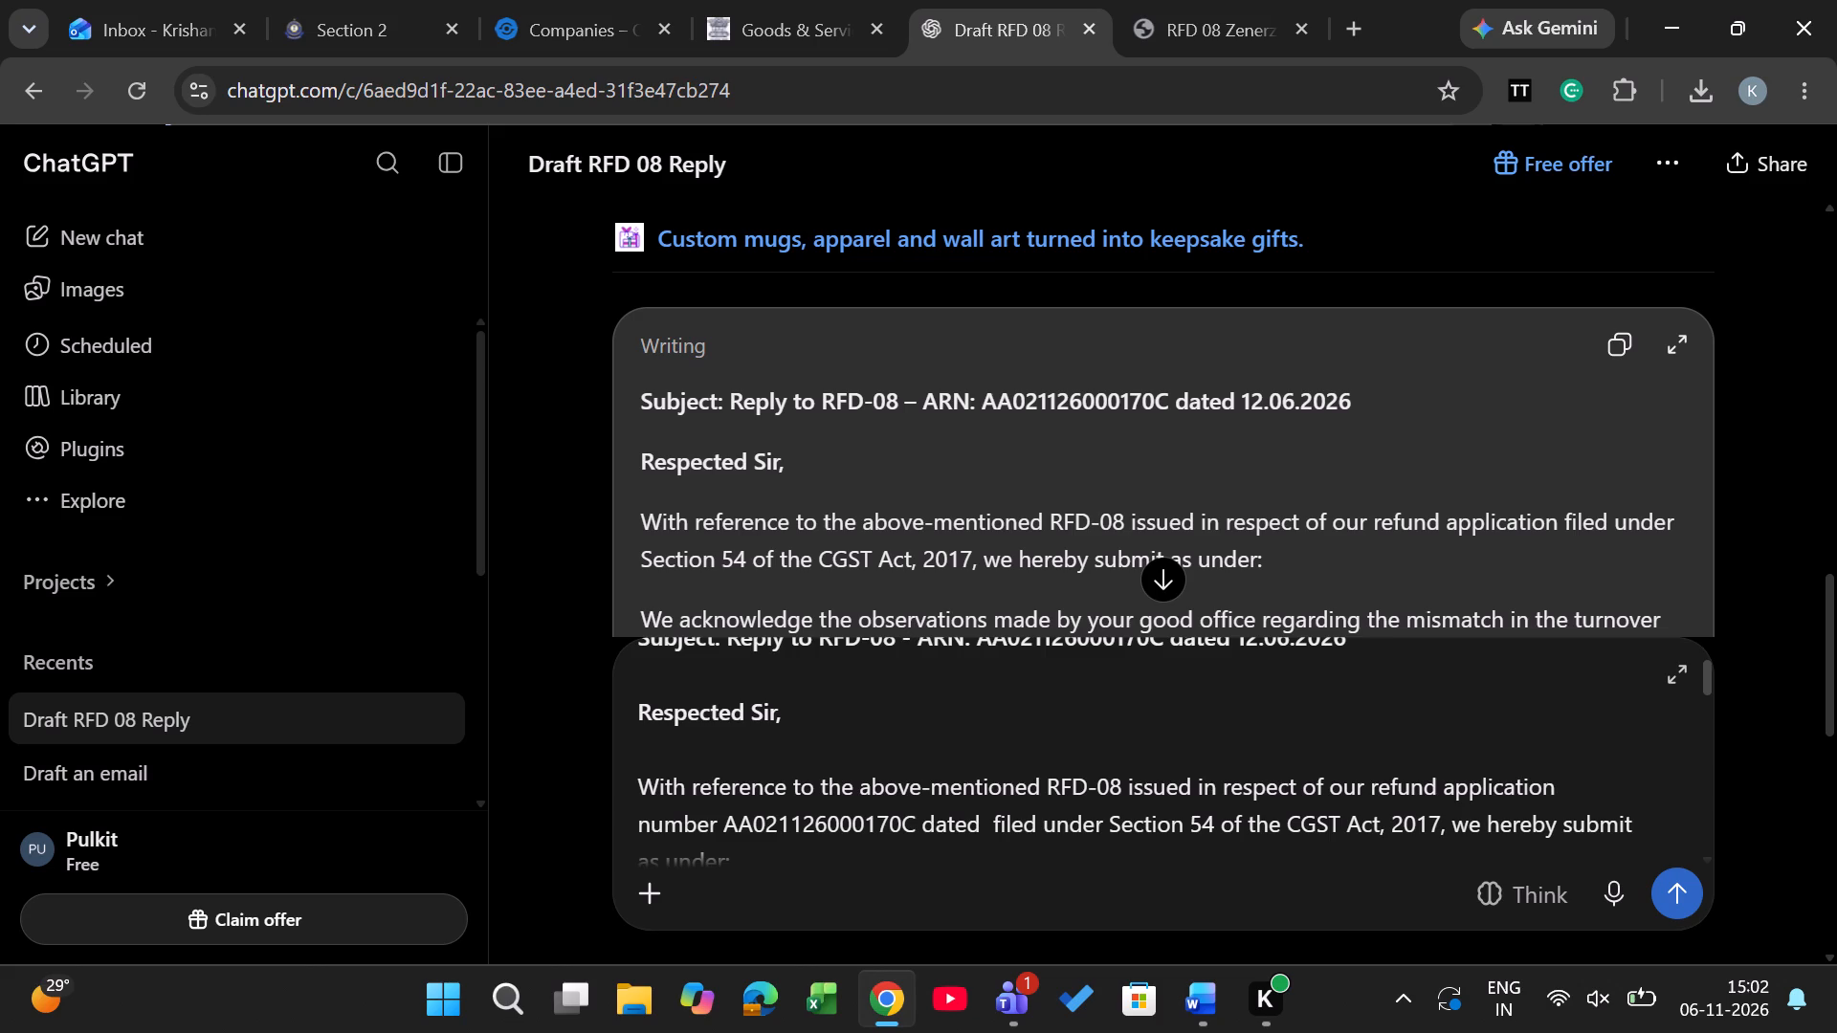
type("02")
type("-110")
key("BackSpace")
type("-2026")
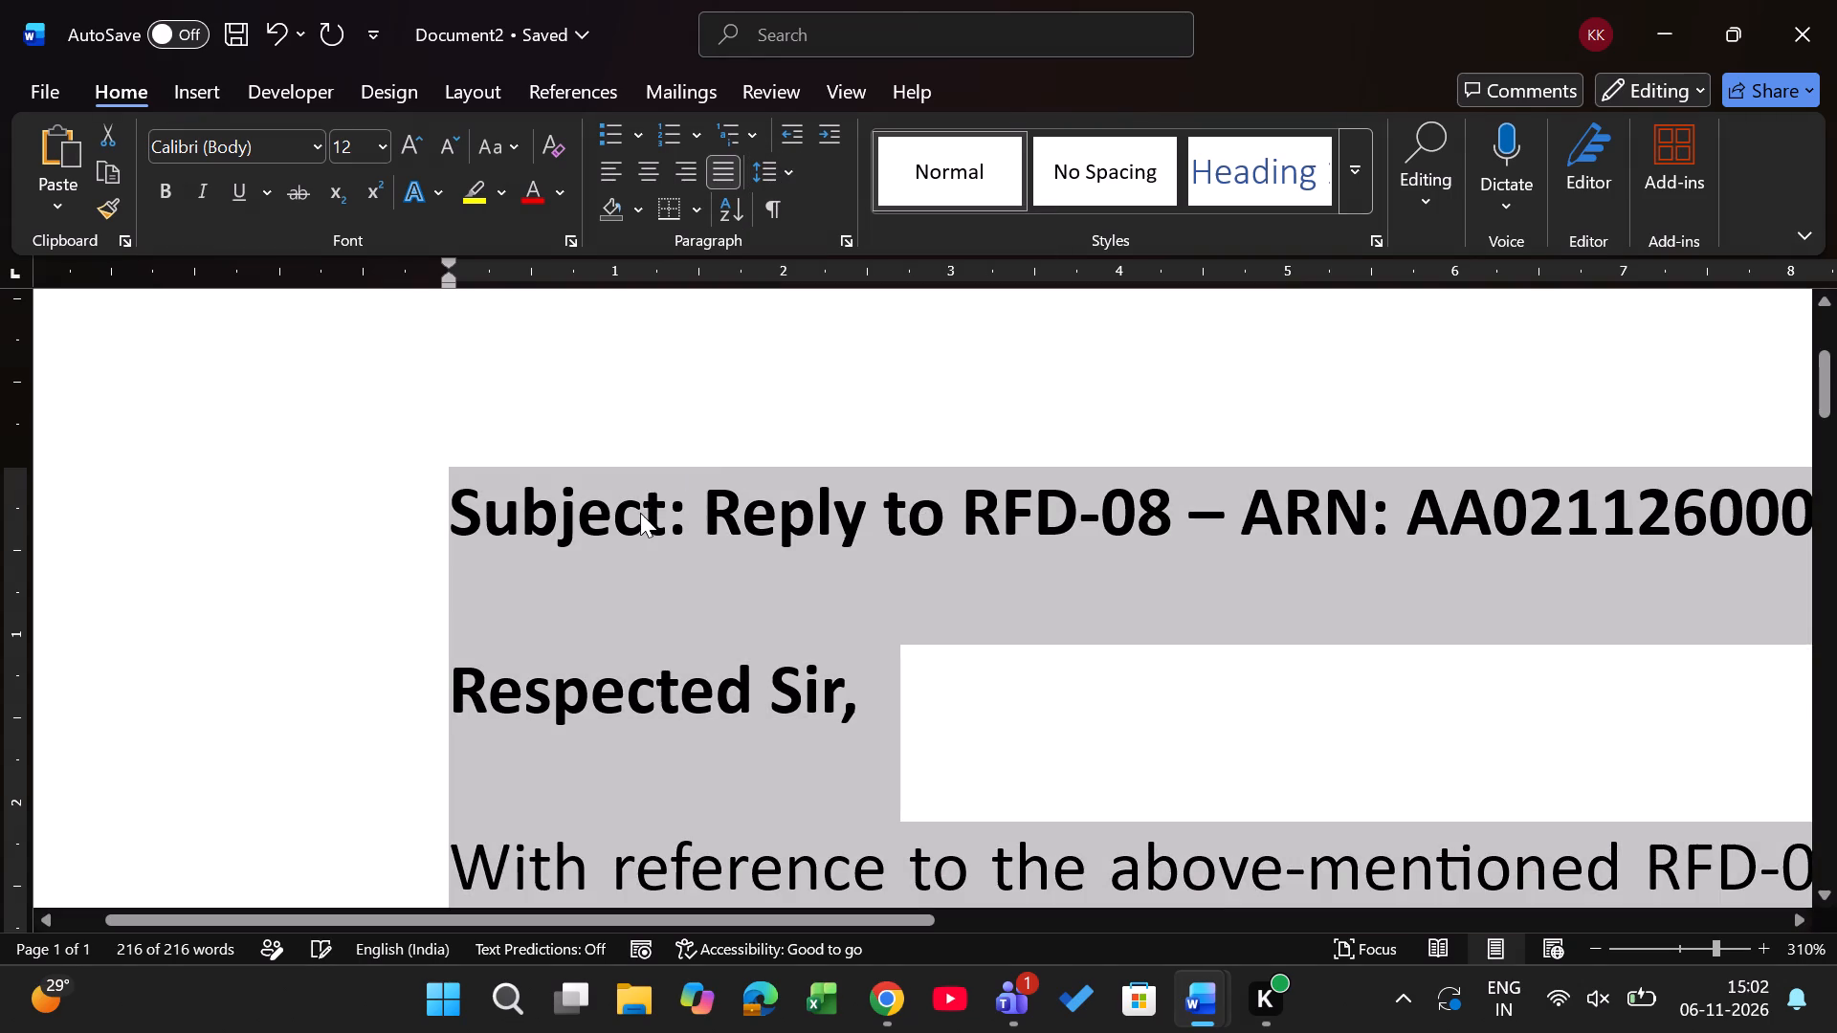
Set the font of the entire letter to Times New Roman.
scroll(640, 513, "down", 15, "ctrl")
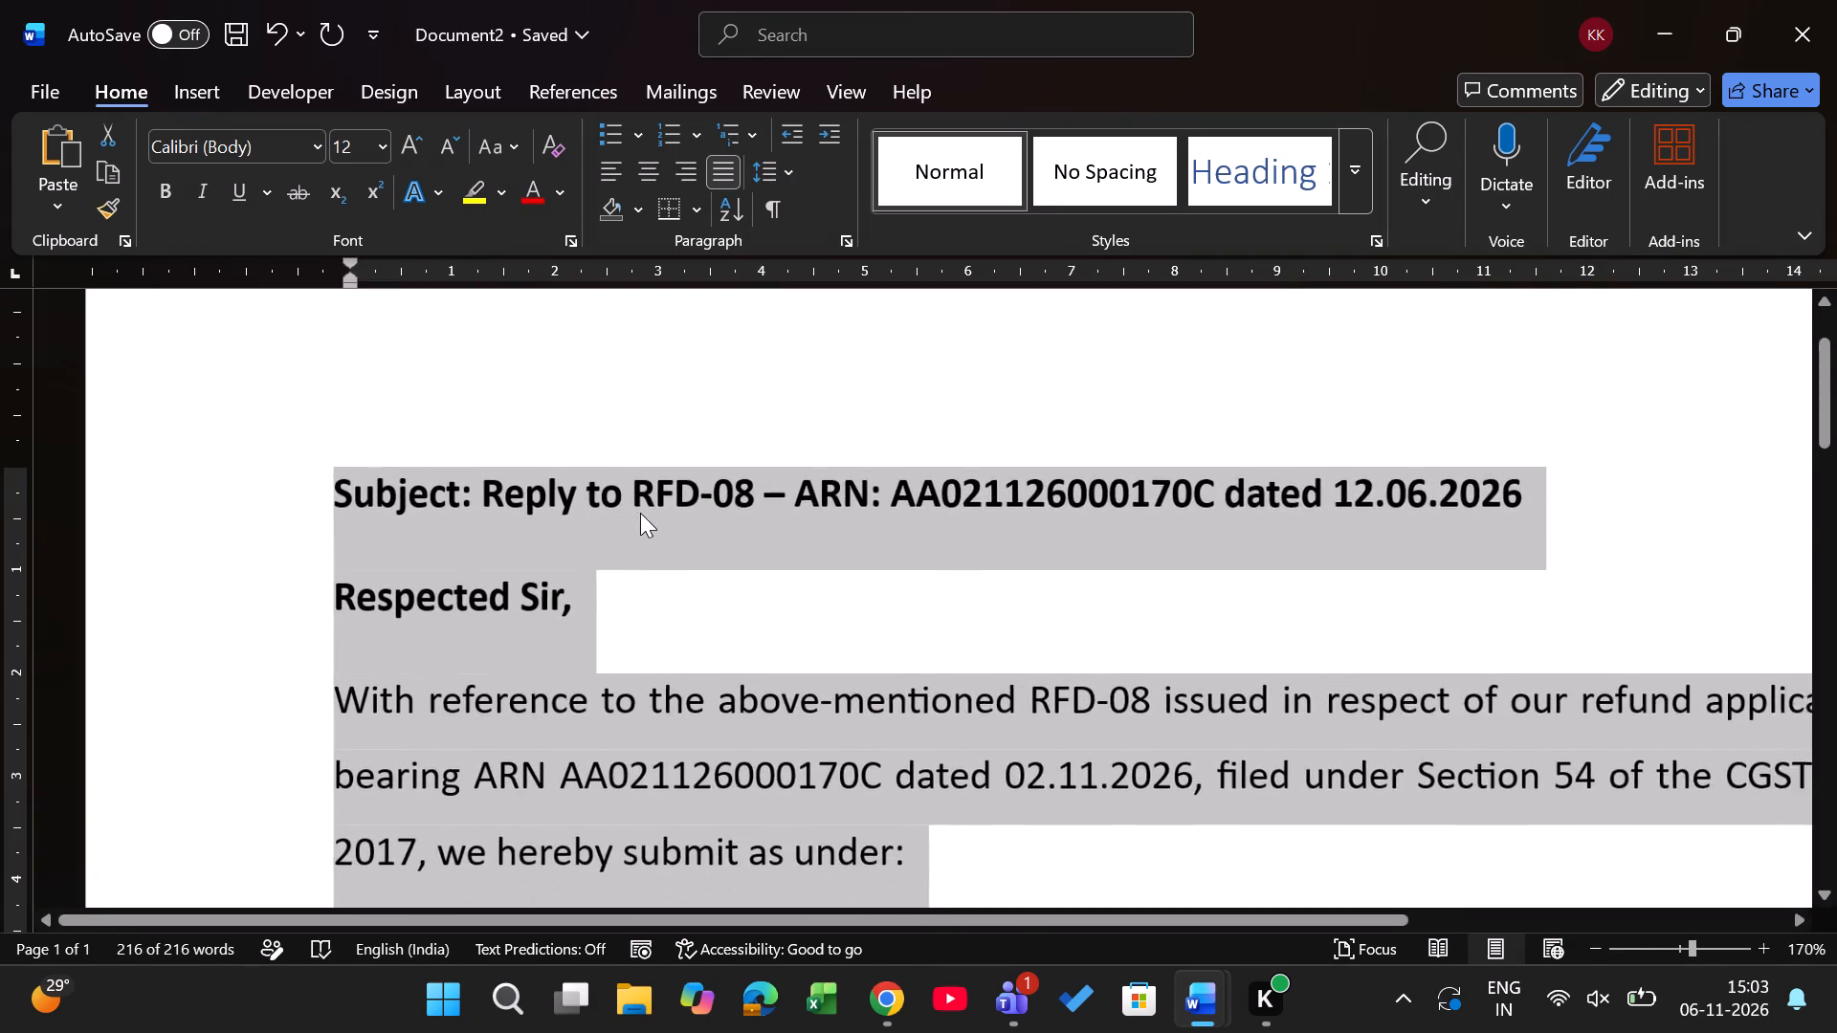
scroll(640, 513, "down", 3, "ctrl")
scroll(736, 609, "down", 1)
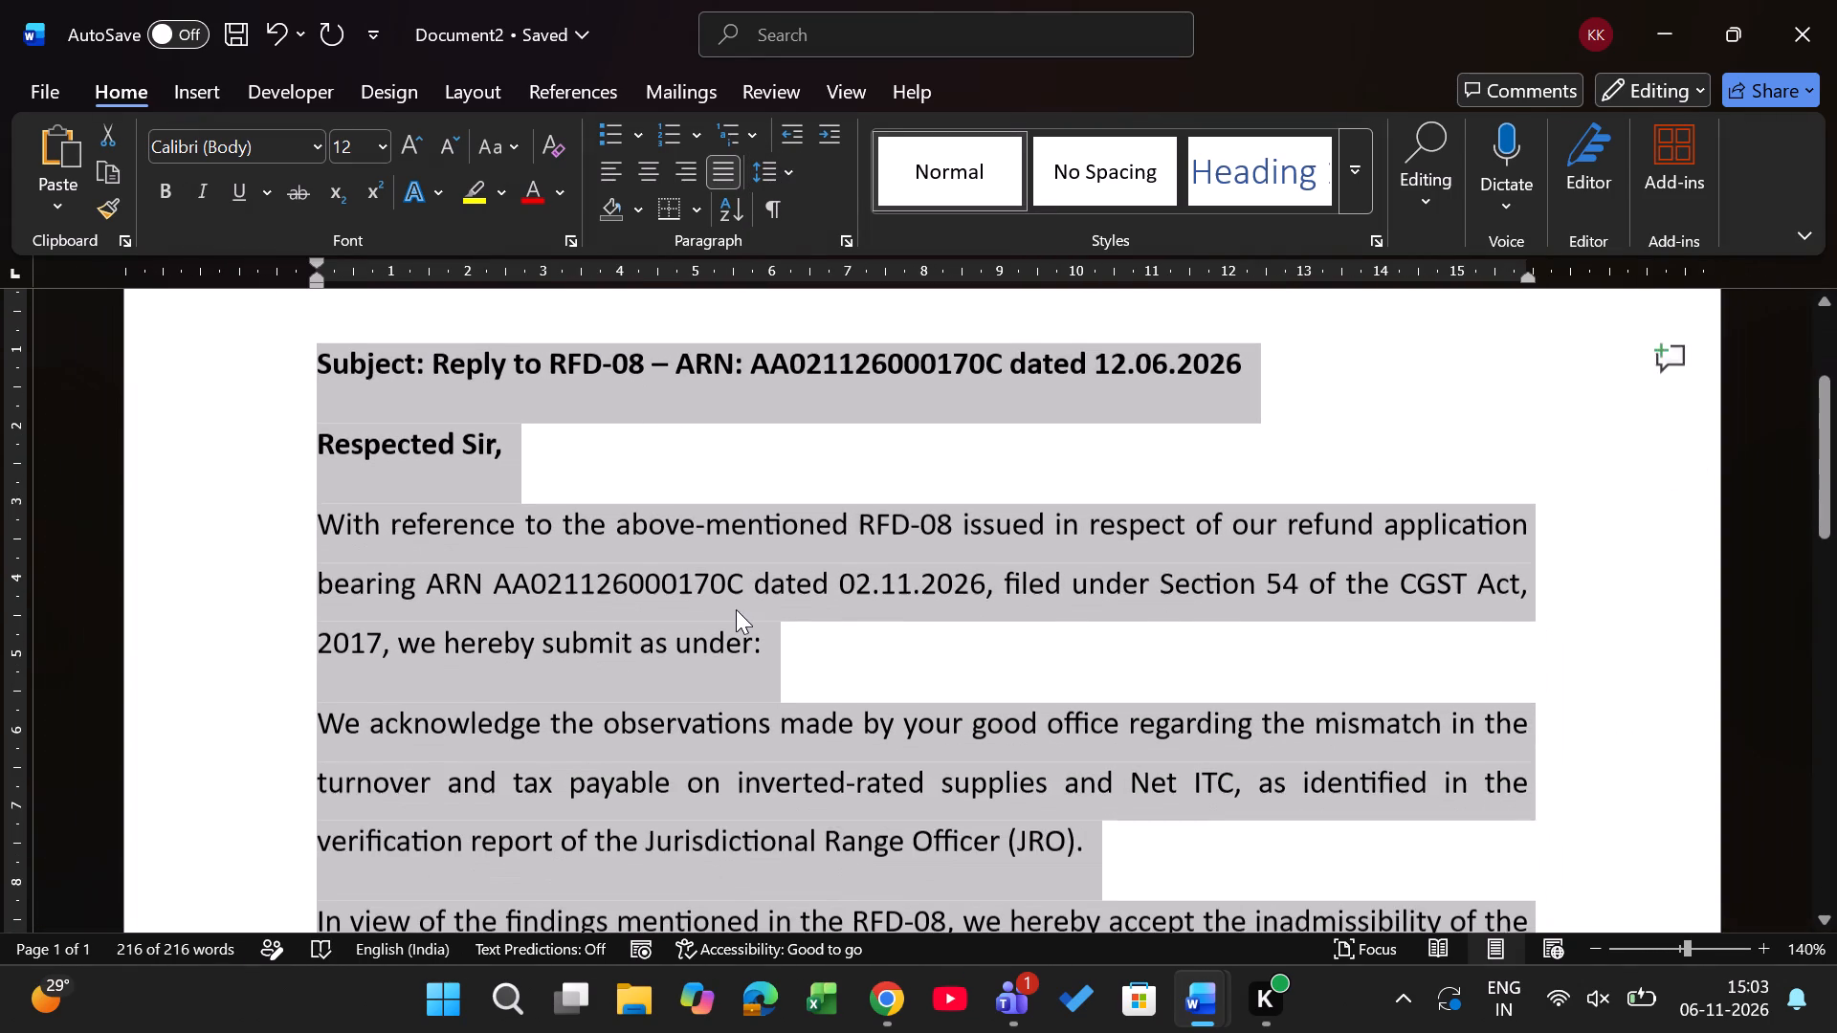
scroll(736, 609, "down", 1)
left_click(317, 153)
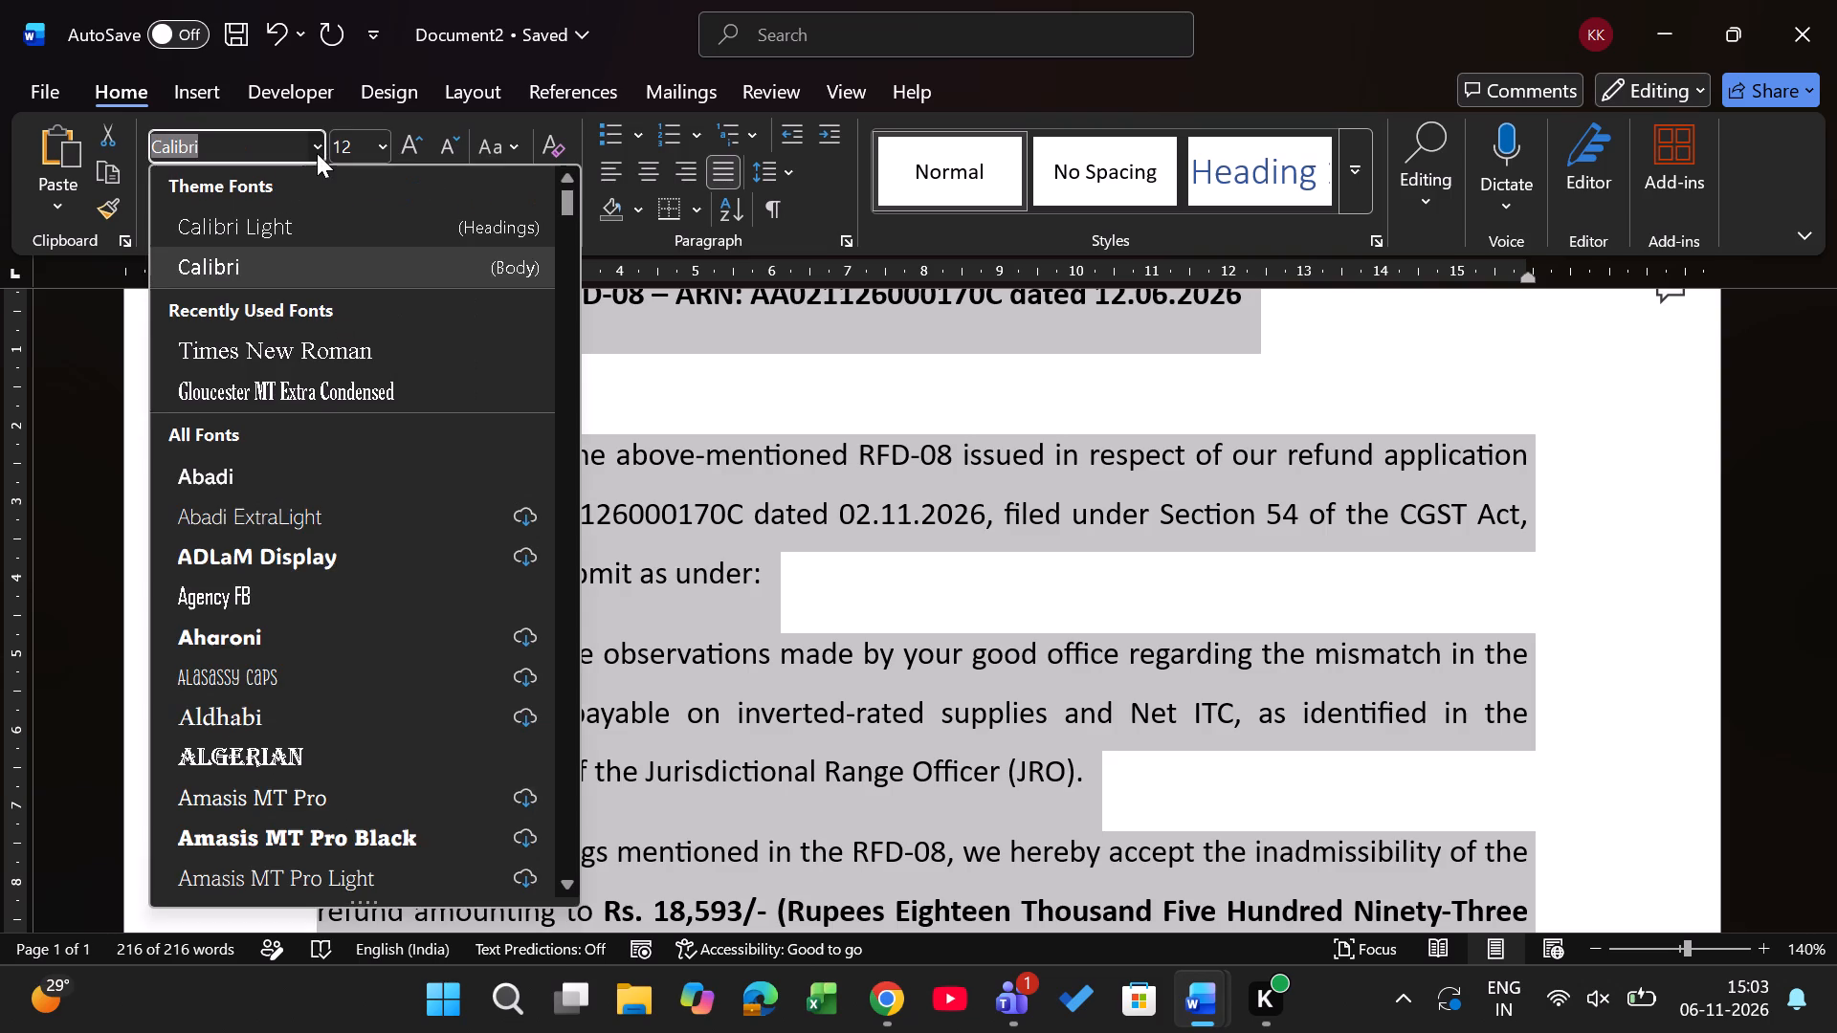
left_click(328, 360)
Make "Rs. 18,593/-" bold in the paragraph about not filing an appeal.
scroll(798, 663, "down", 1)
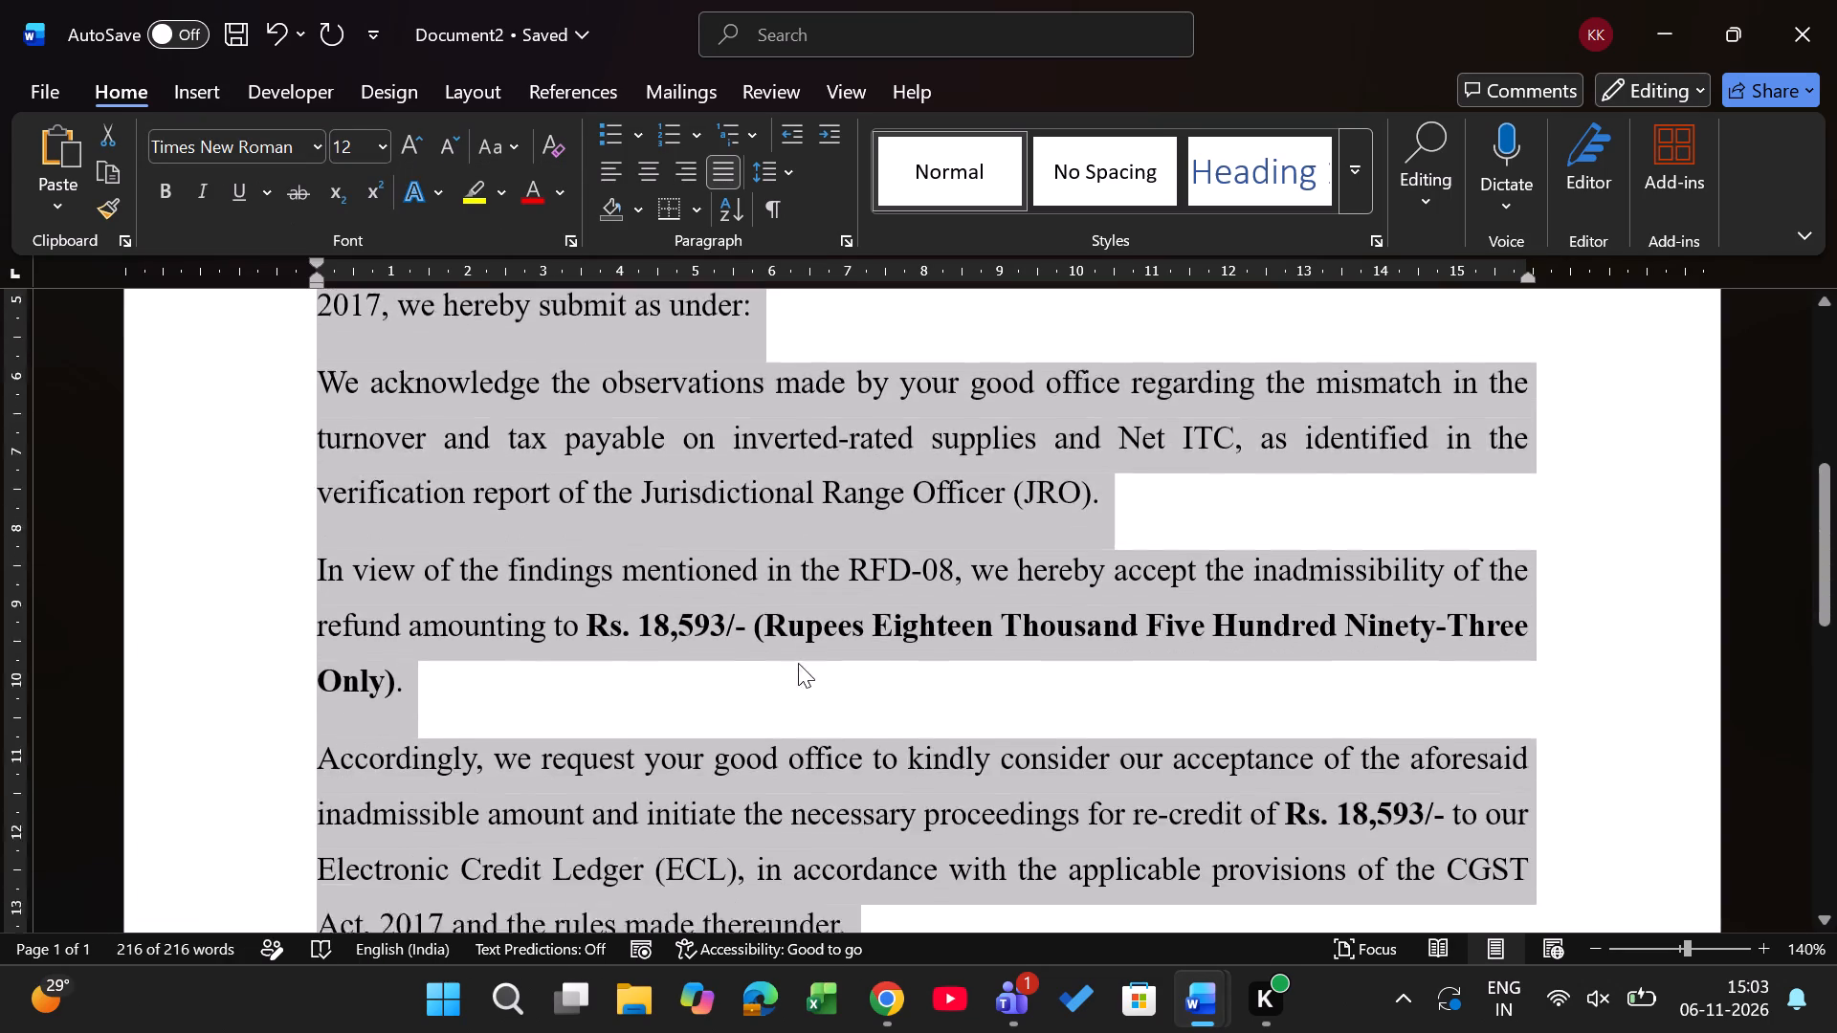
scroll(798, 663, "down", 1)
scroll(798, 663, "down", 9, "ctrl")
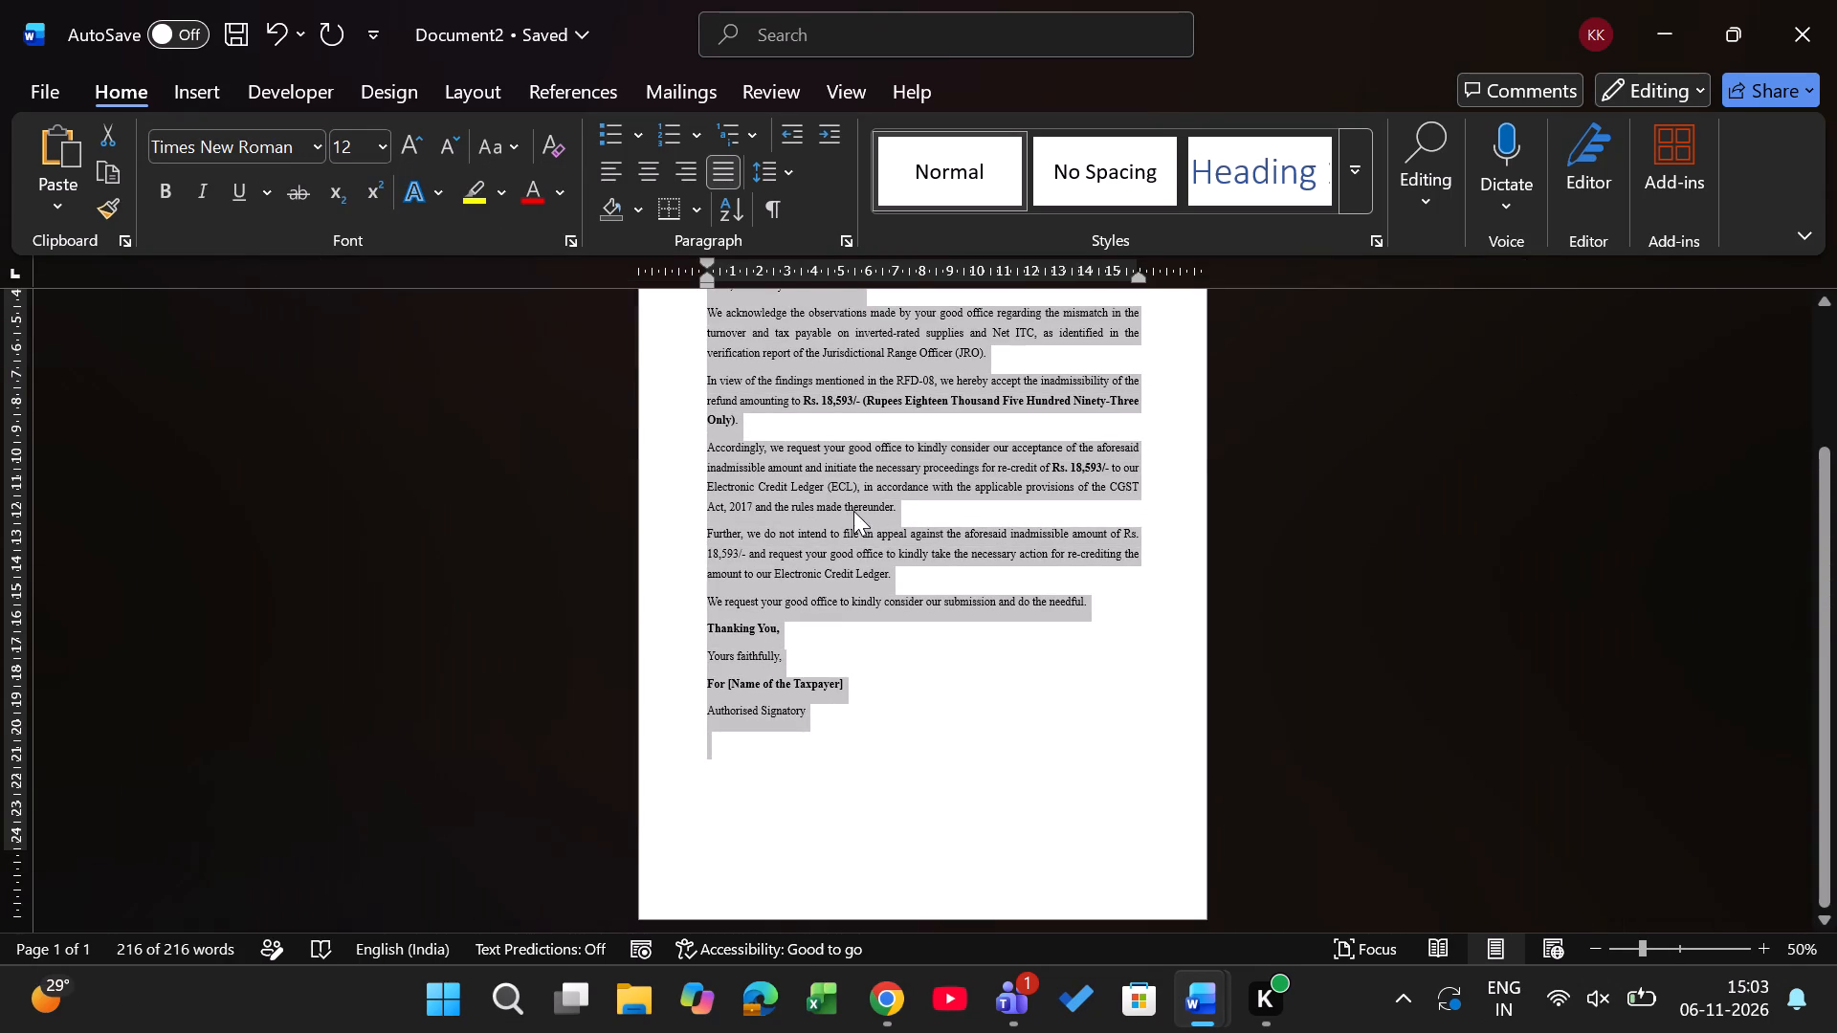
left_click(894, 537)
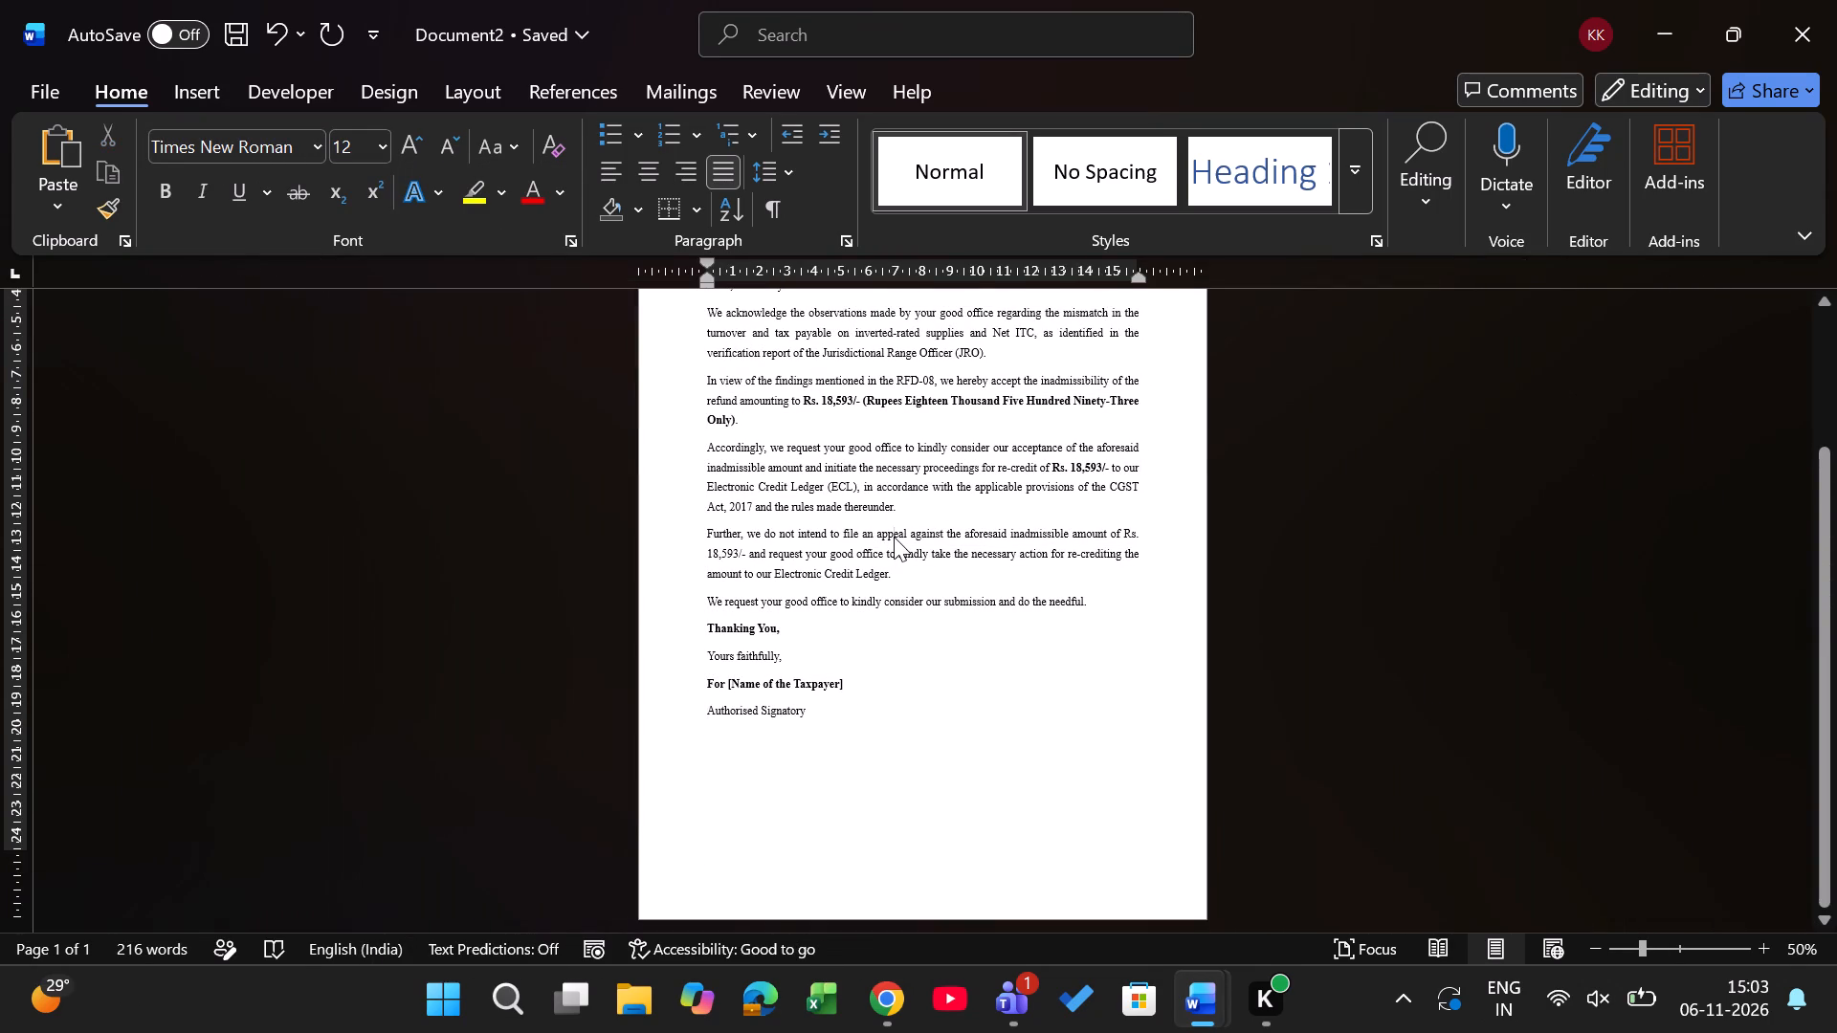
left_click(1118, 535)
key("Right")
key("shift+Right")
key("Right")
key("shift+Right")
key("shift+Right")
key("shift+Right")
key("shift+Right")
key("shift+Right")
key("shift+Right")
key("shift+Right")
key("shift+Right")
key("shift+Right")
key("shift+Right")
key("shift+Right")
key("shift+Right")
key("shift+Right")
key("shift+Right")
key("shift+Right")
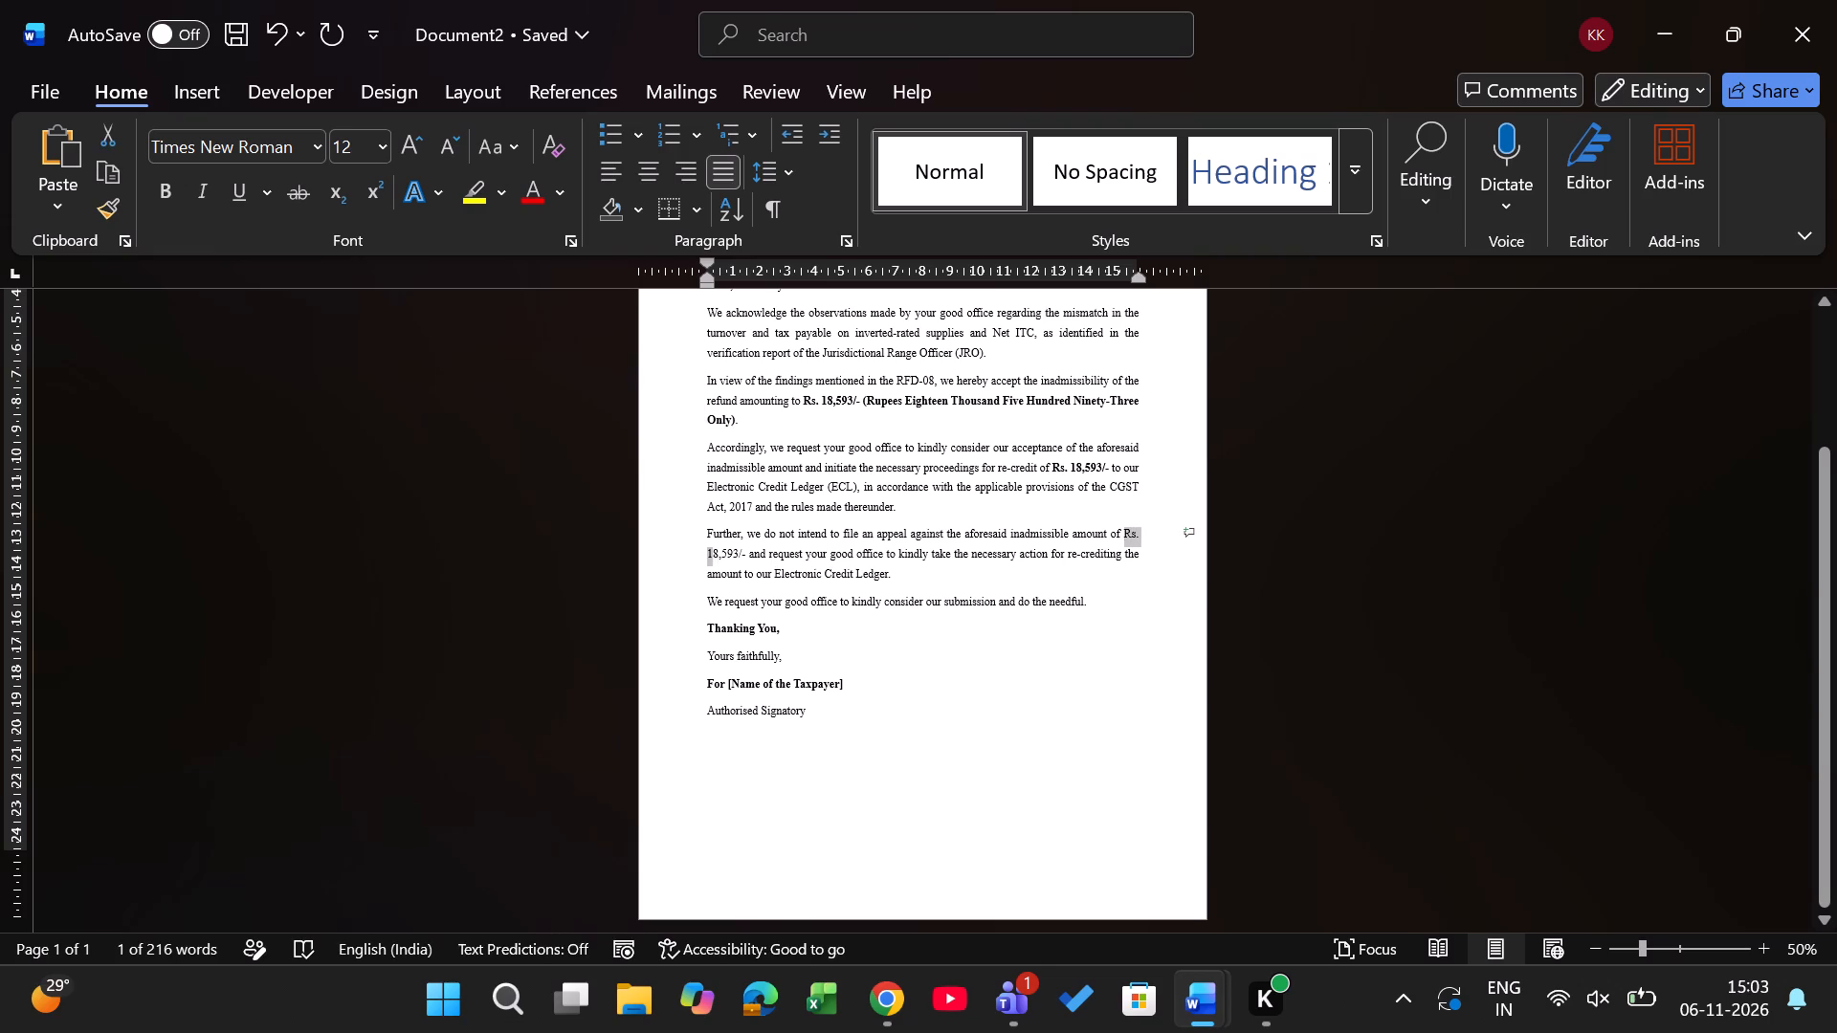
key("shift+Left")
key("shift+Left")
key("shift+Left")
key("ctrl+b")
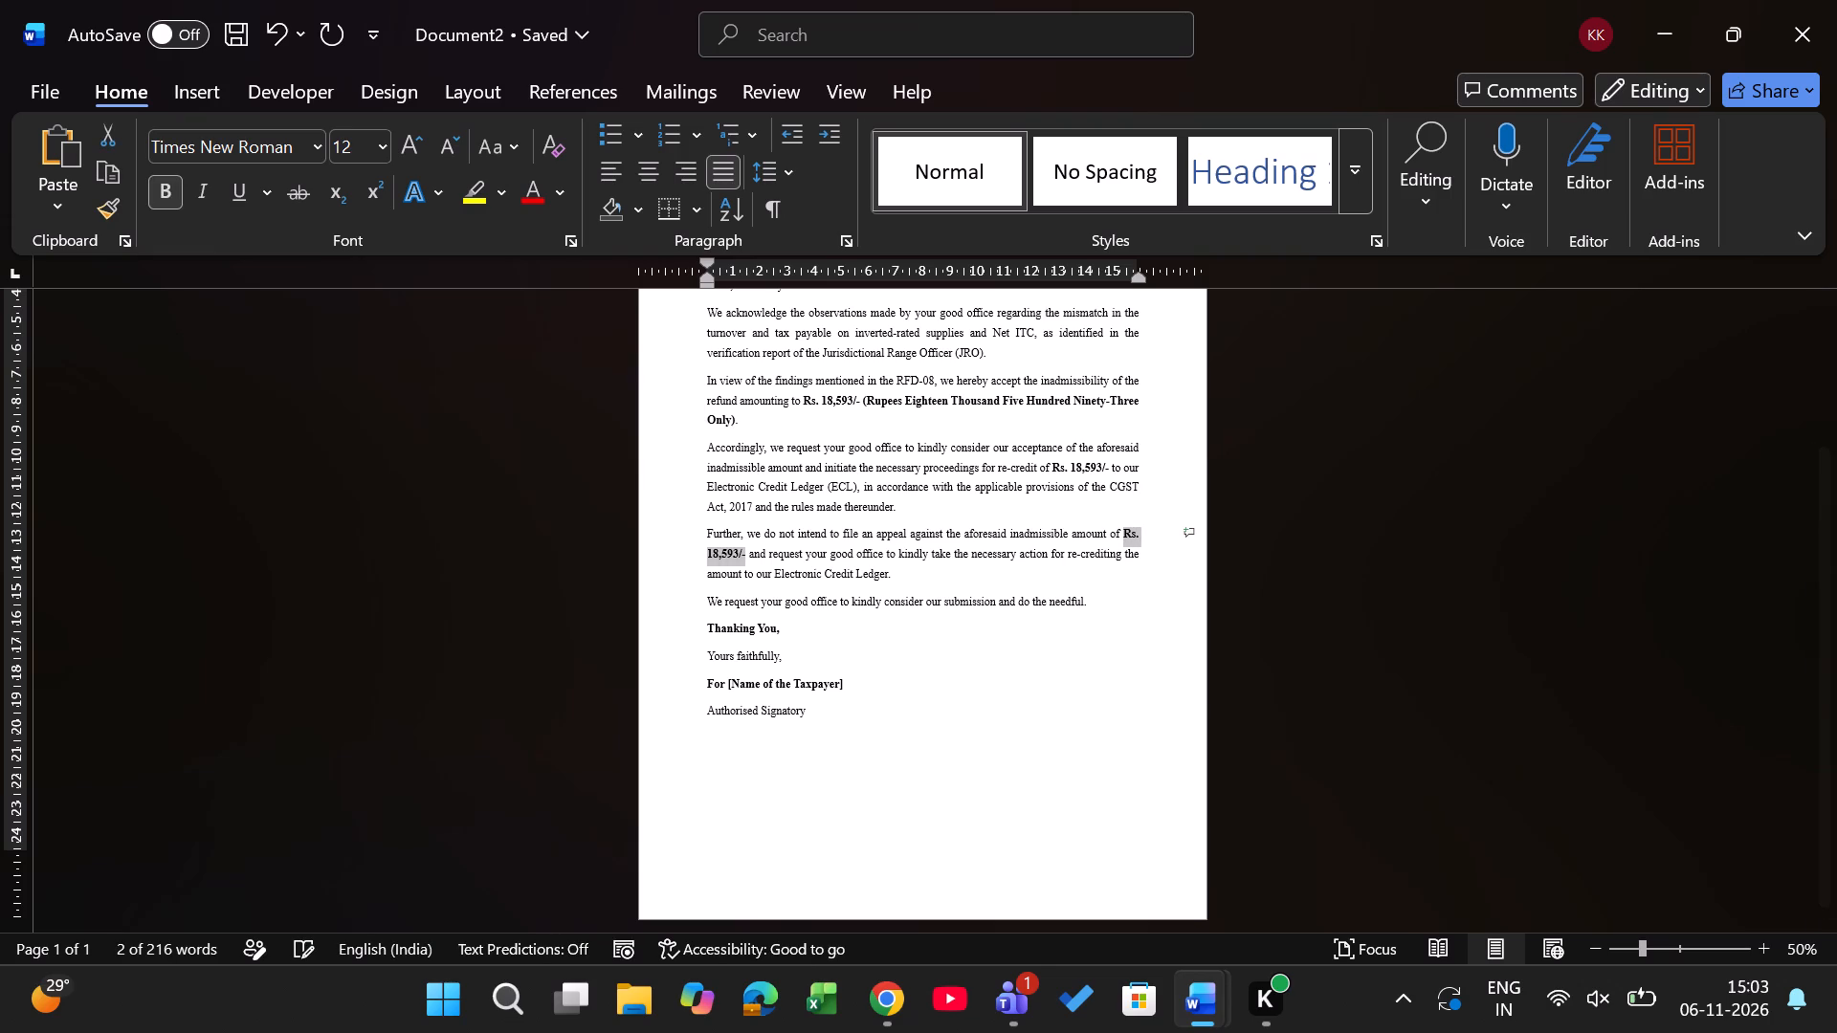
Delete the "[Name of the Taxpayer]" placeholder after "For" in the signature block.
scroll(1006, 565, "up", 6)
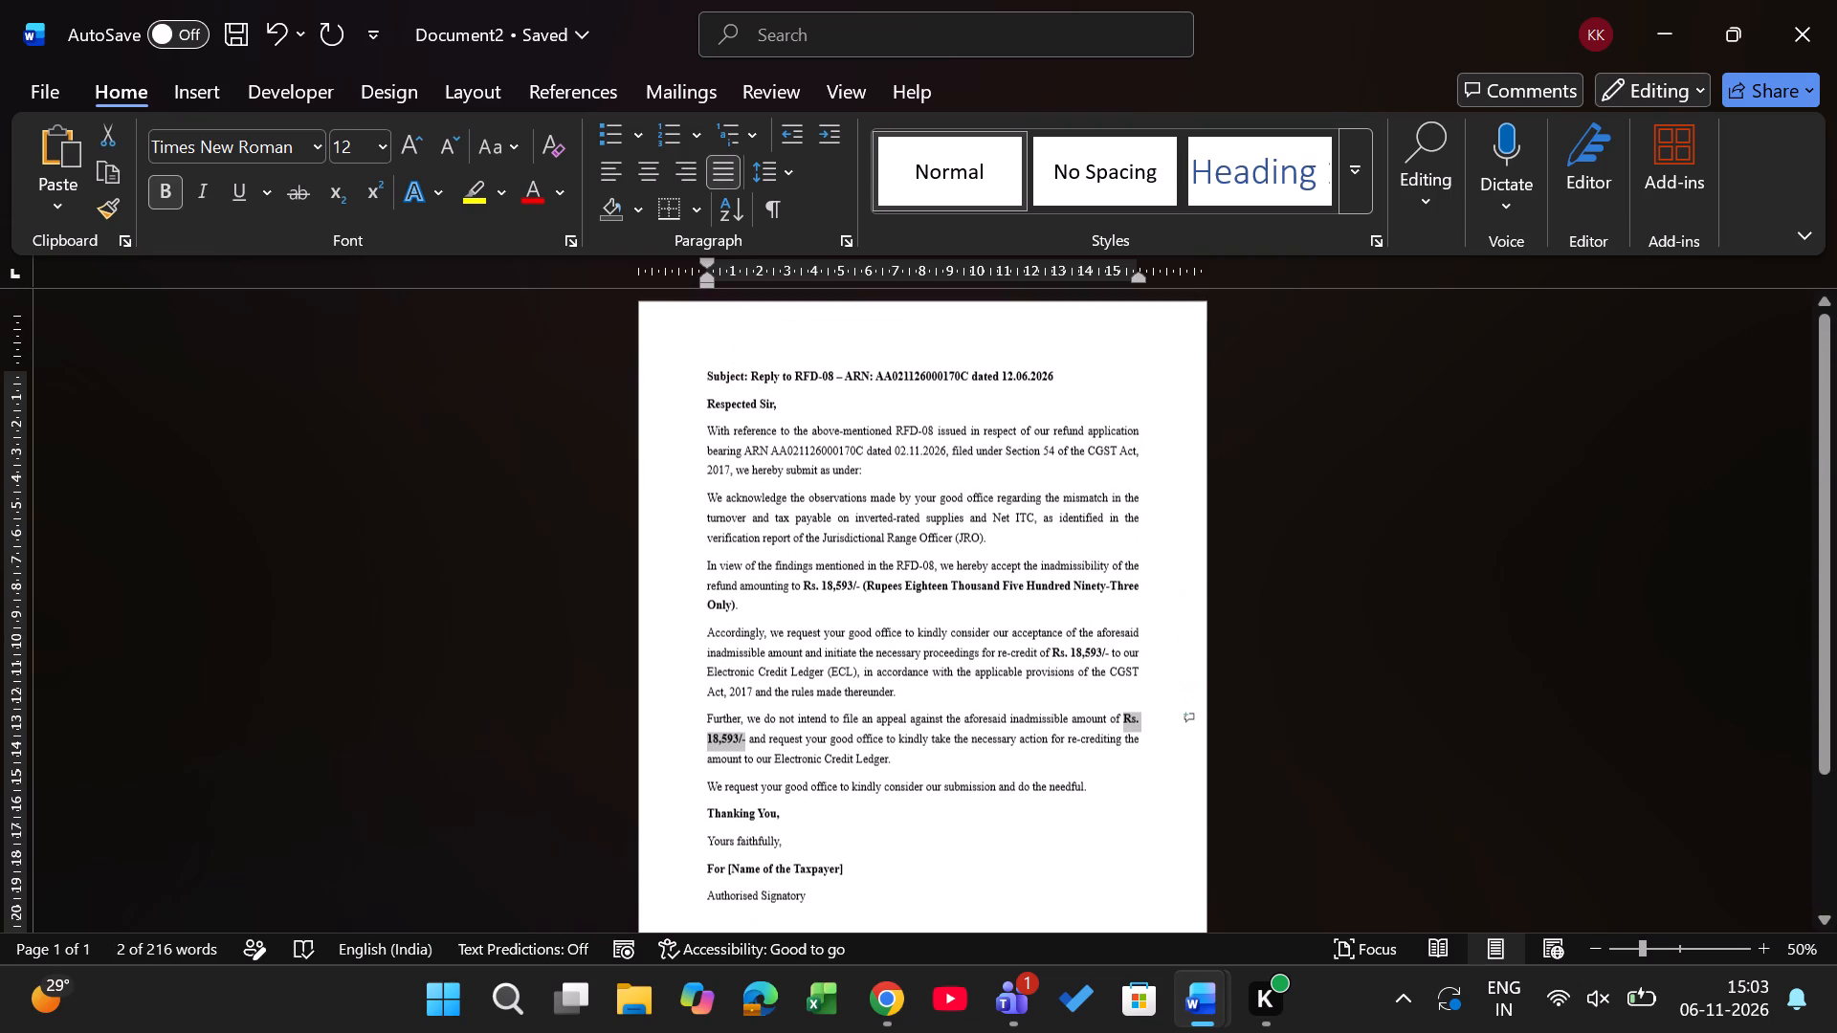
scroll(1006, 565, "down", 2)
left_click(849, 692)
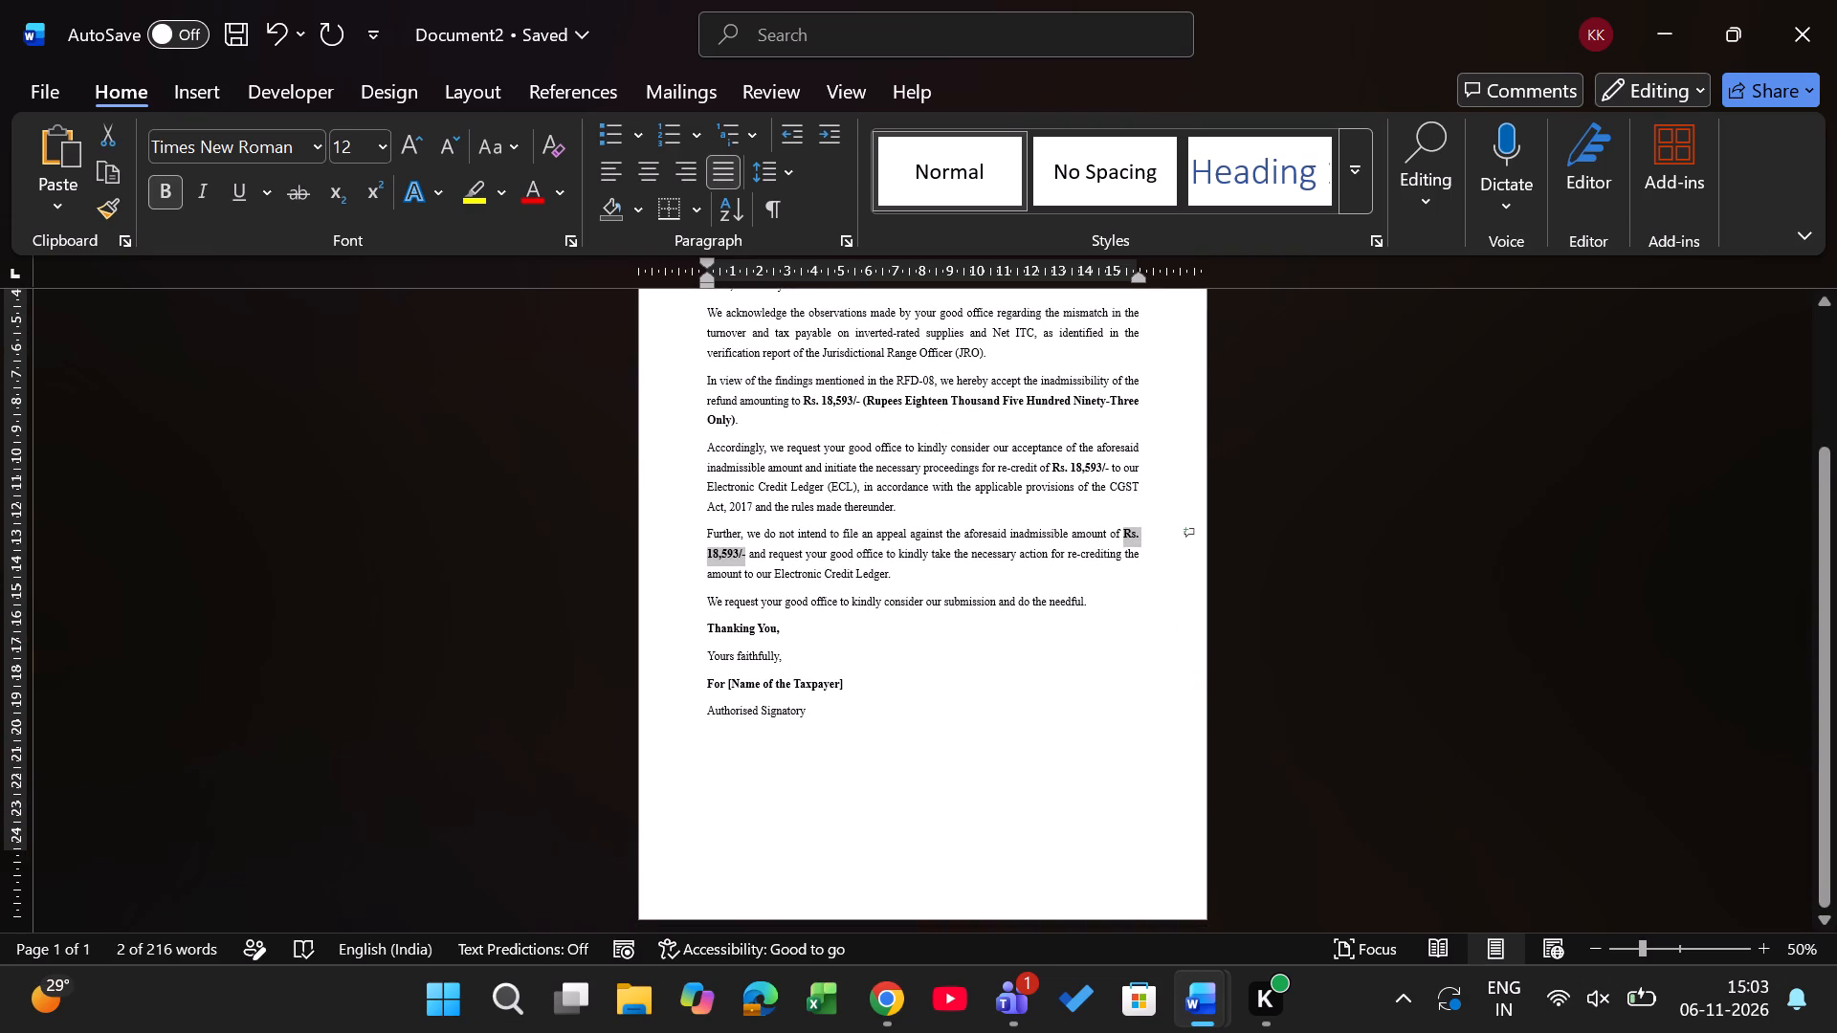
key("BackSpace")
key("BackSpace")
key("BackSpace")
key("BackSpace")
key("BackSpace")
key("BackSpace")
key("BackSpace")
key("BackSpace")
key("BackSpace")
key("BackSpace")
key("BackSpace")
key("BackSpace")
key("BackSpace")
key("BackSpace")
key("BackSpace")
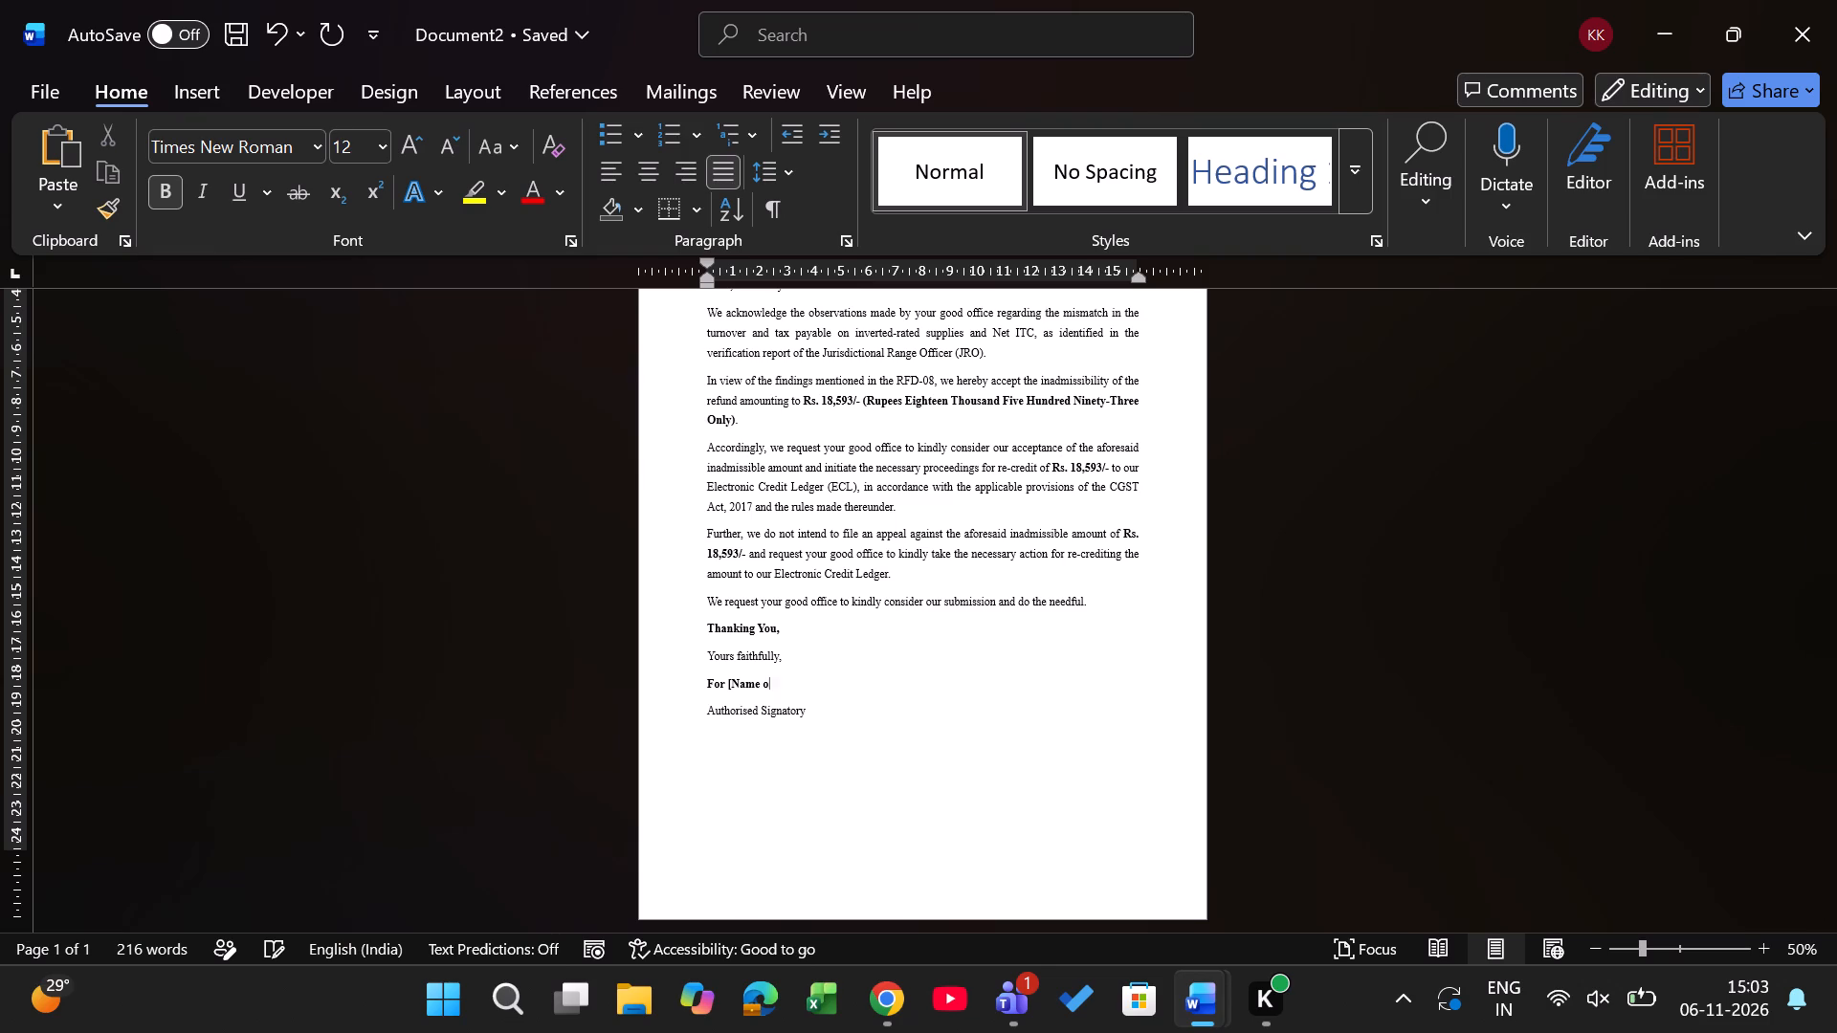
key("BackSpace")
key("BackSpace")
key("BackSpace")
key("BackSpace")
key("BackSpace")
key("BackSpace")
key("BackSpace")
Switch to Chrome and open the Covering Letter PDF from the refund application's documents on the GST portal.
key("alt+Tab")
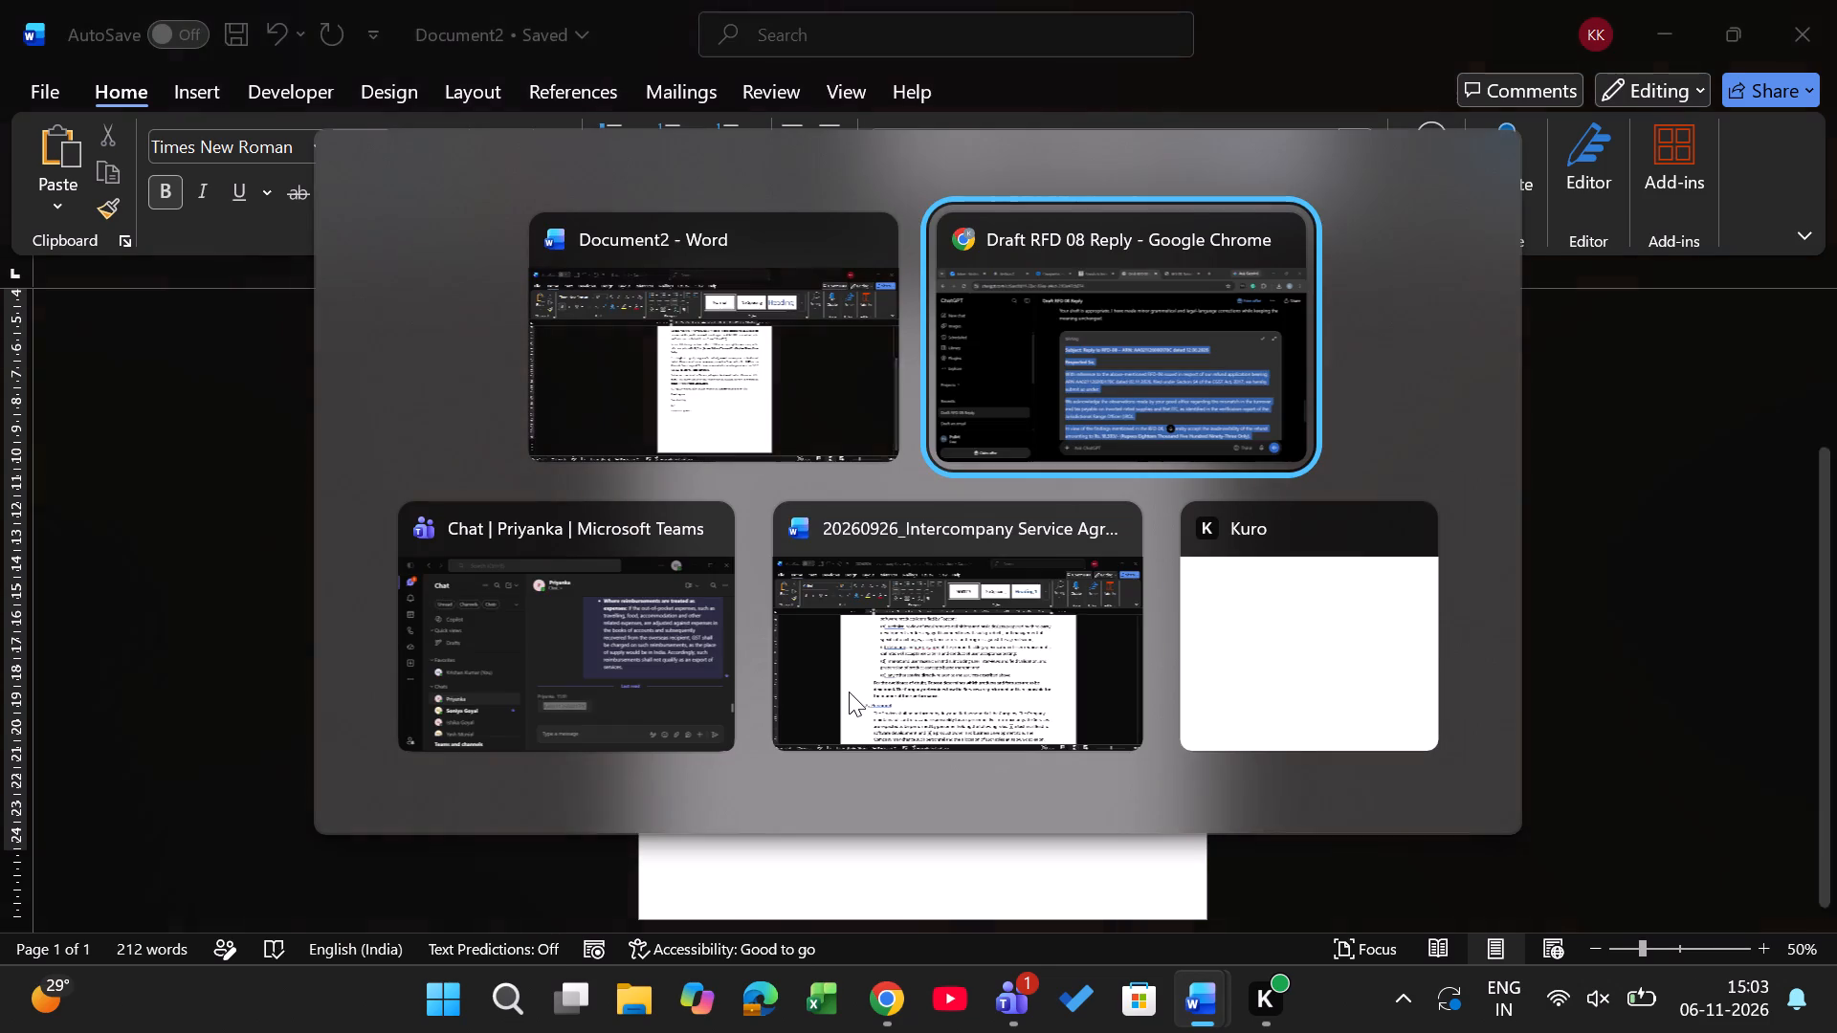
left_click(885, 0)
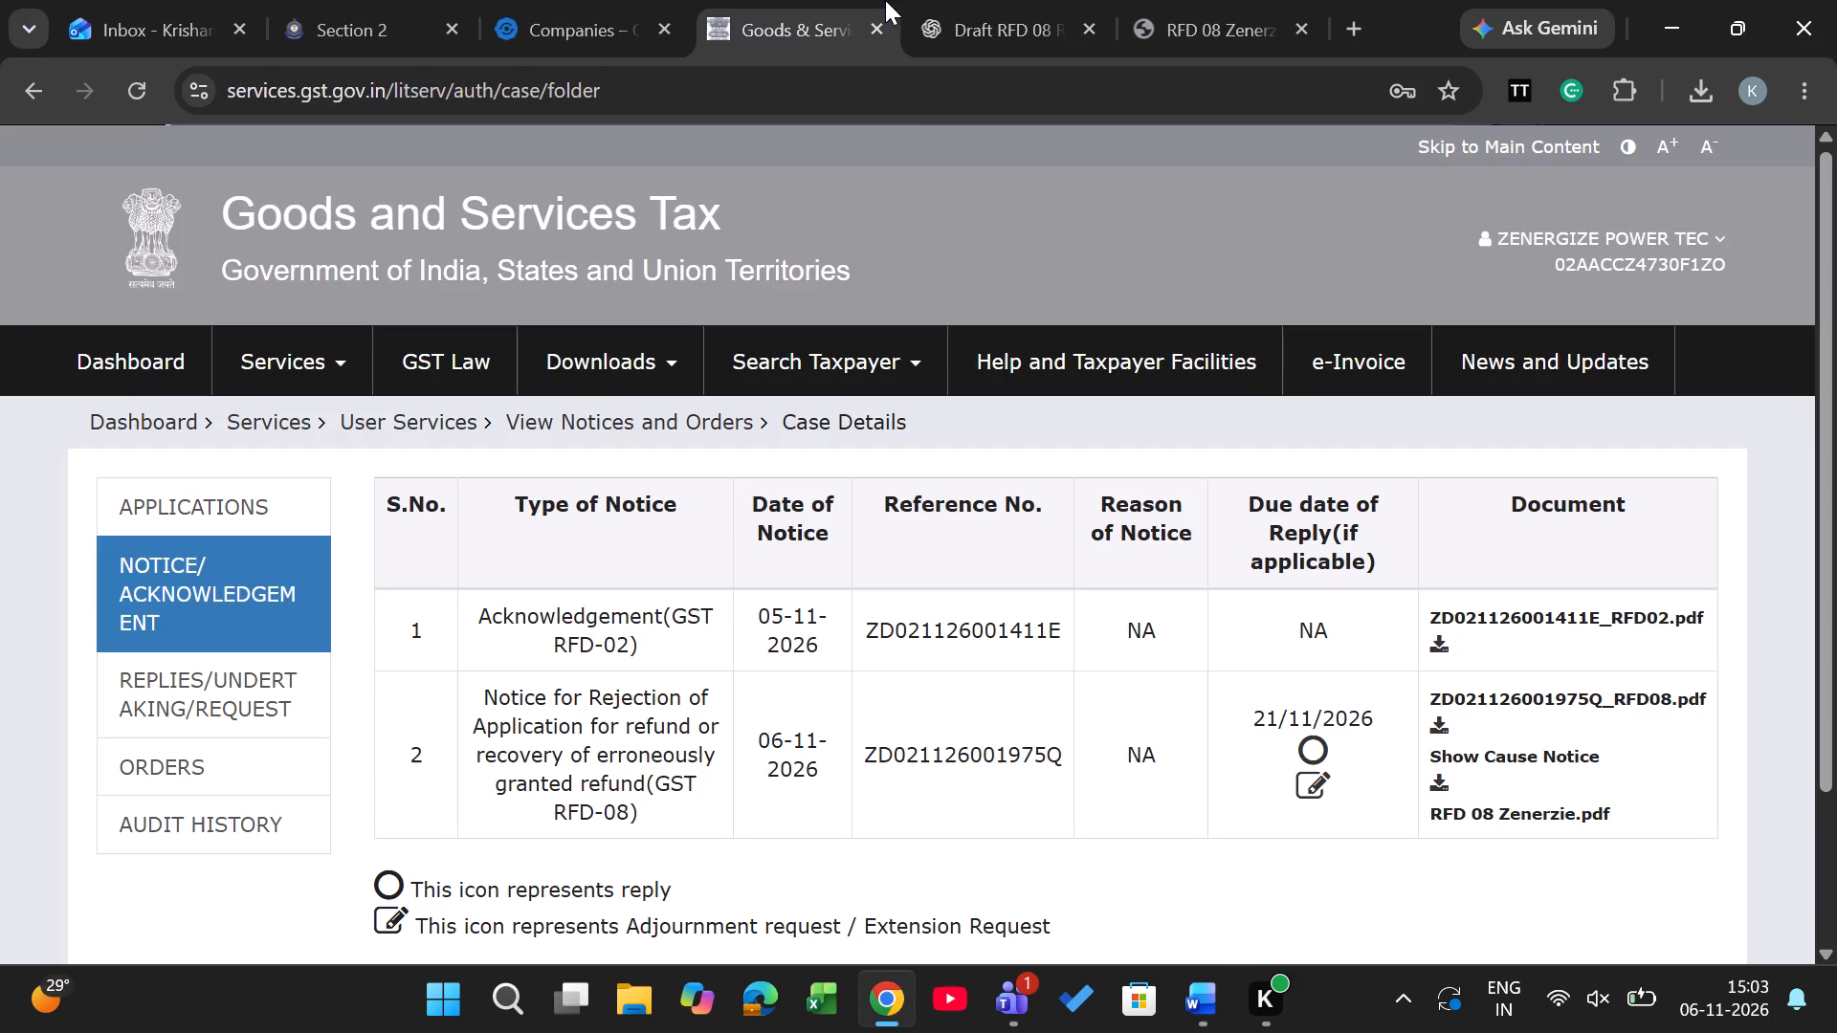
left_click(249, 519)
scroll(1405, 644, "down", 1)
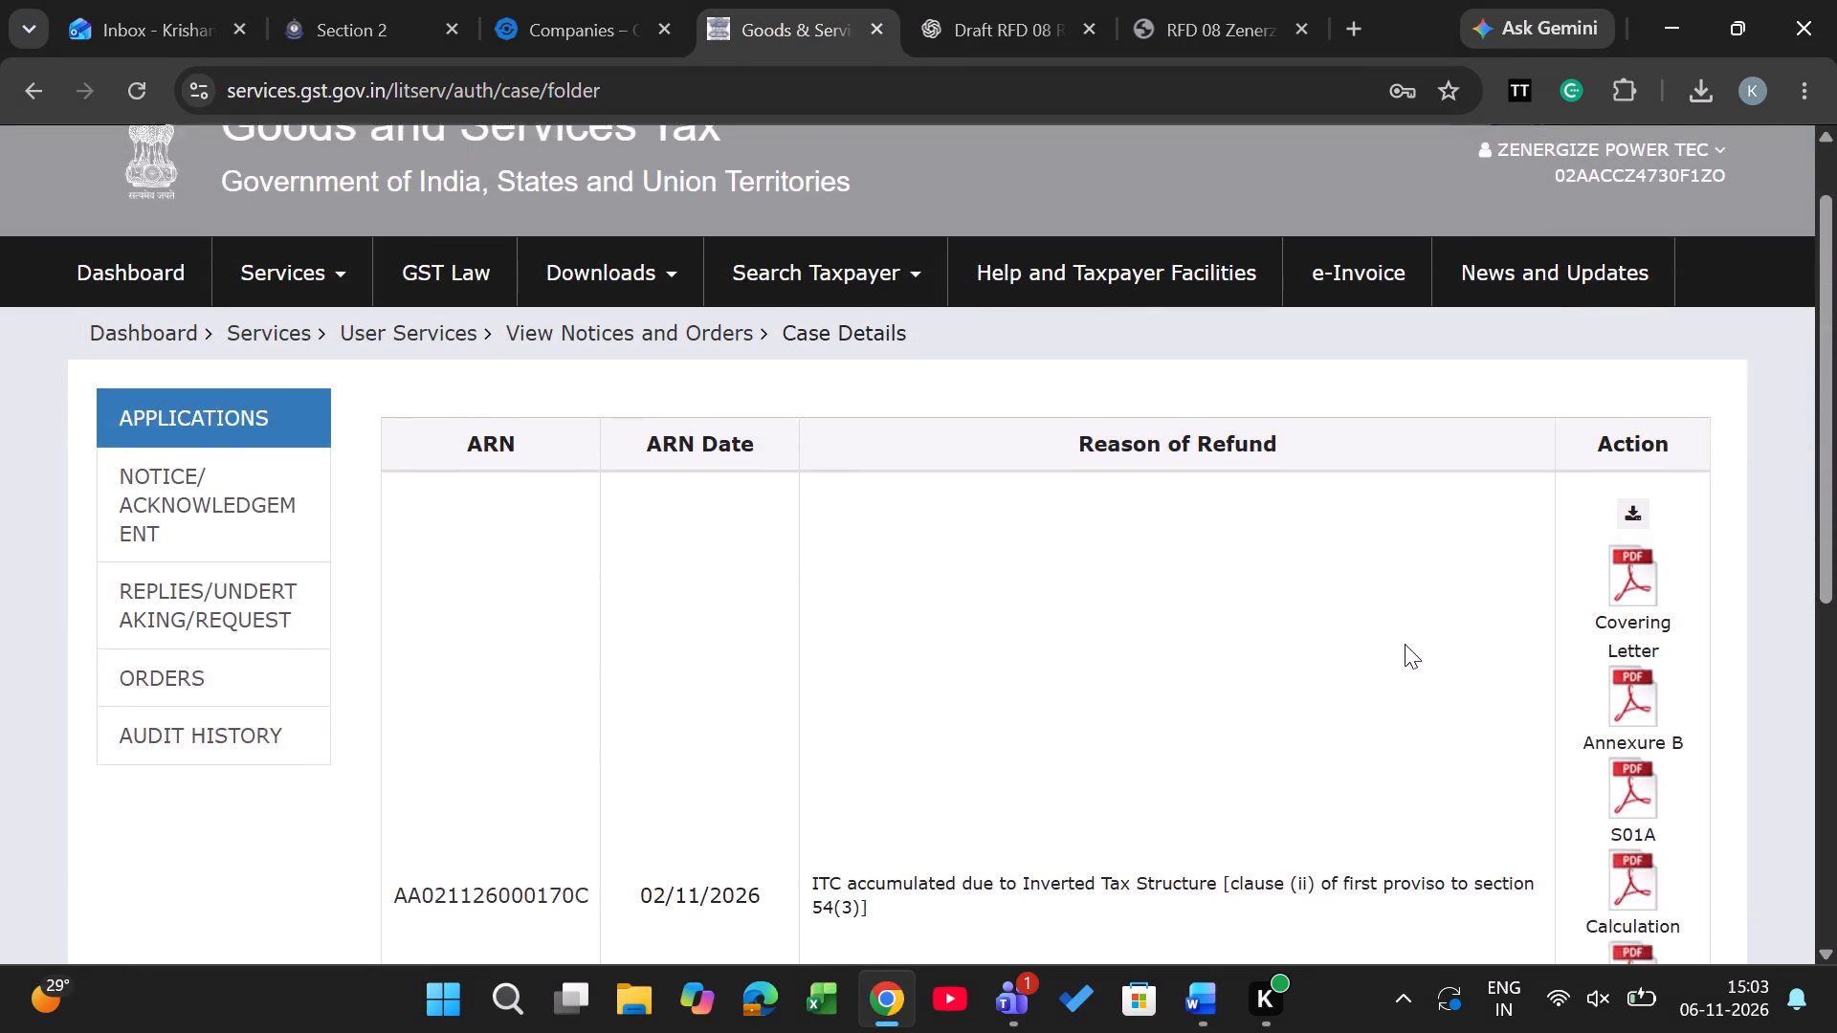
scroll(1405, 644, "down", 1)
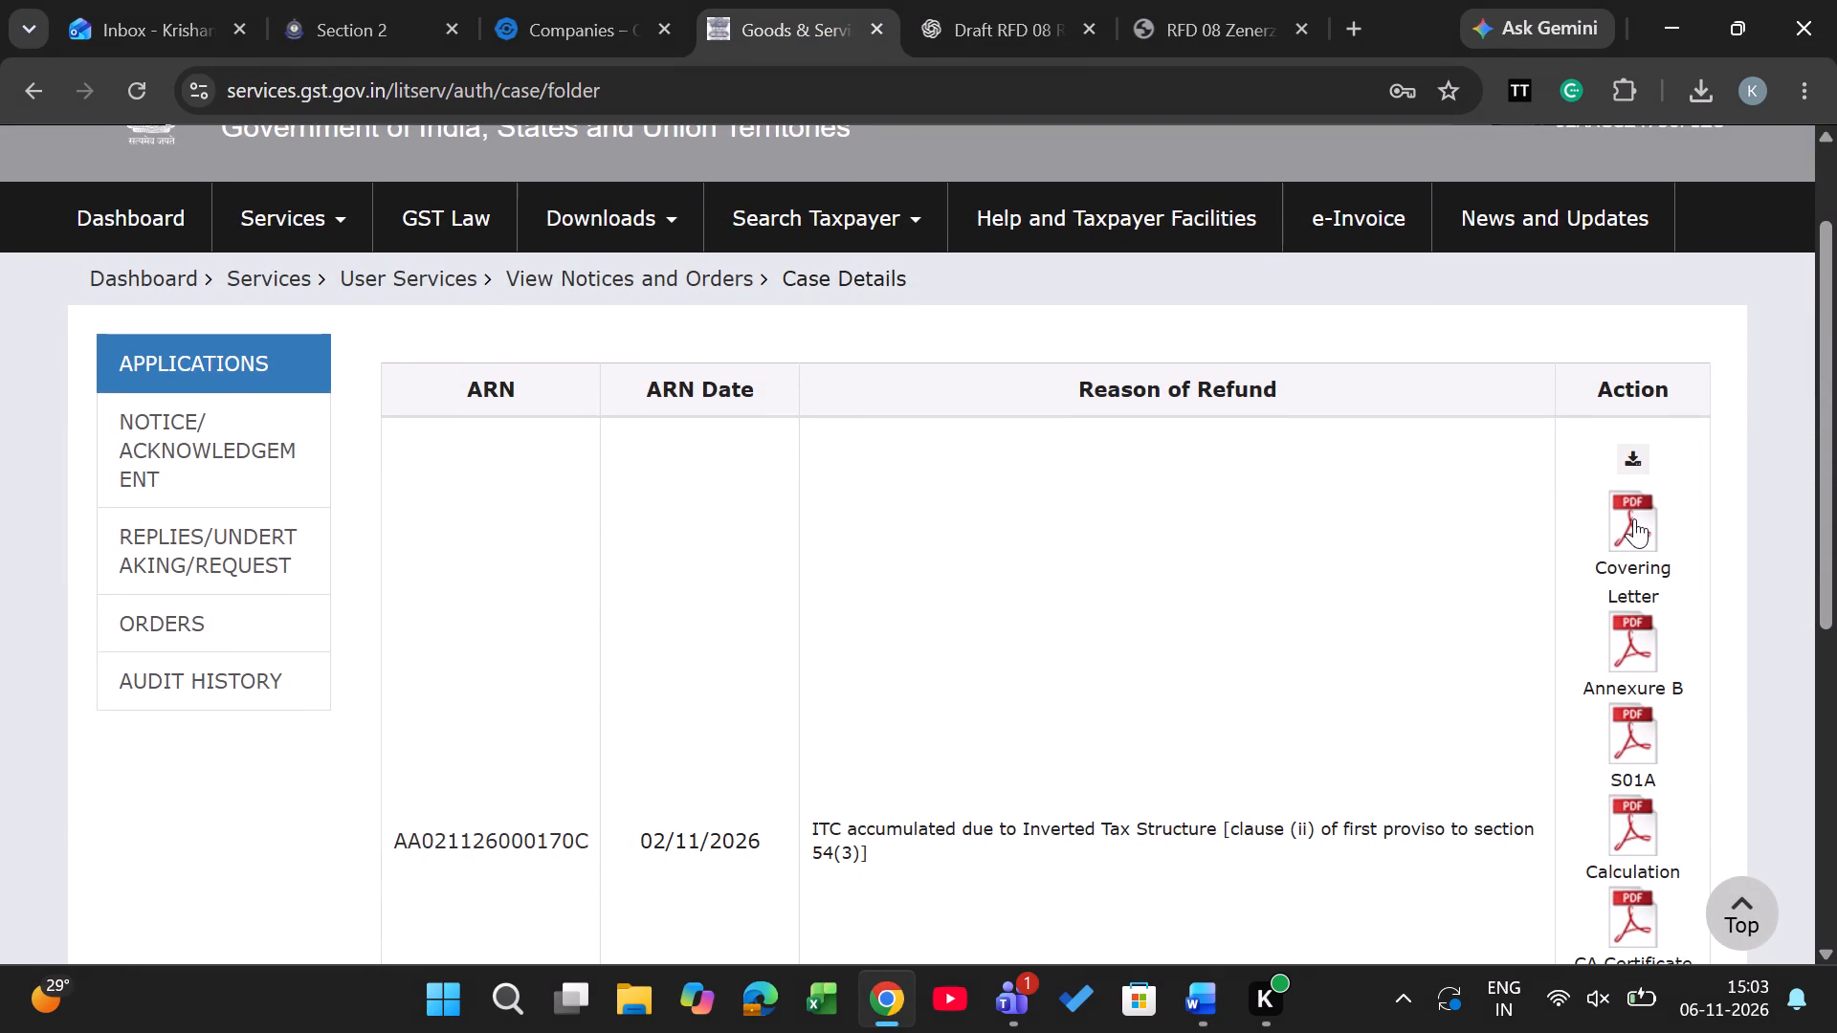
left_click(1634, 518)
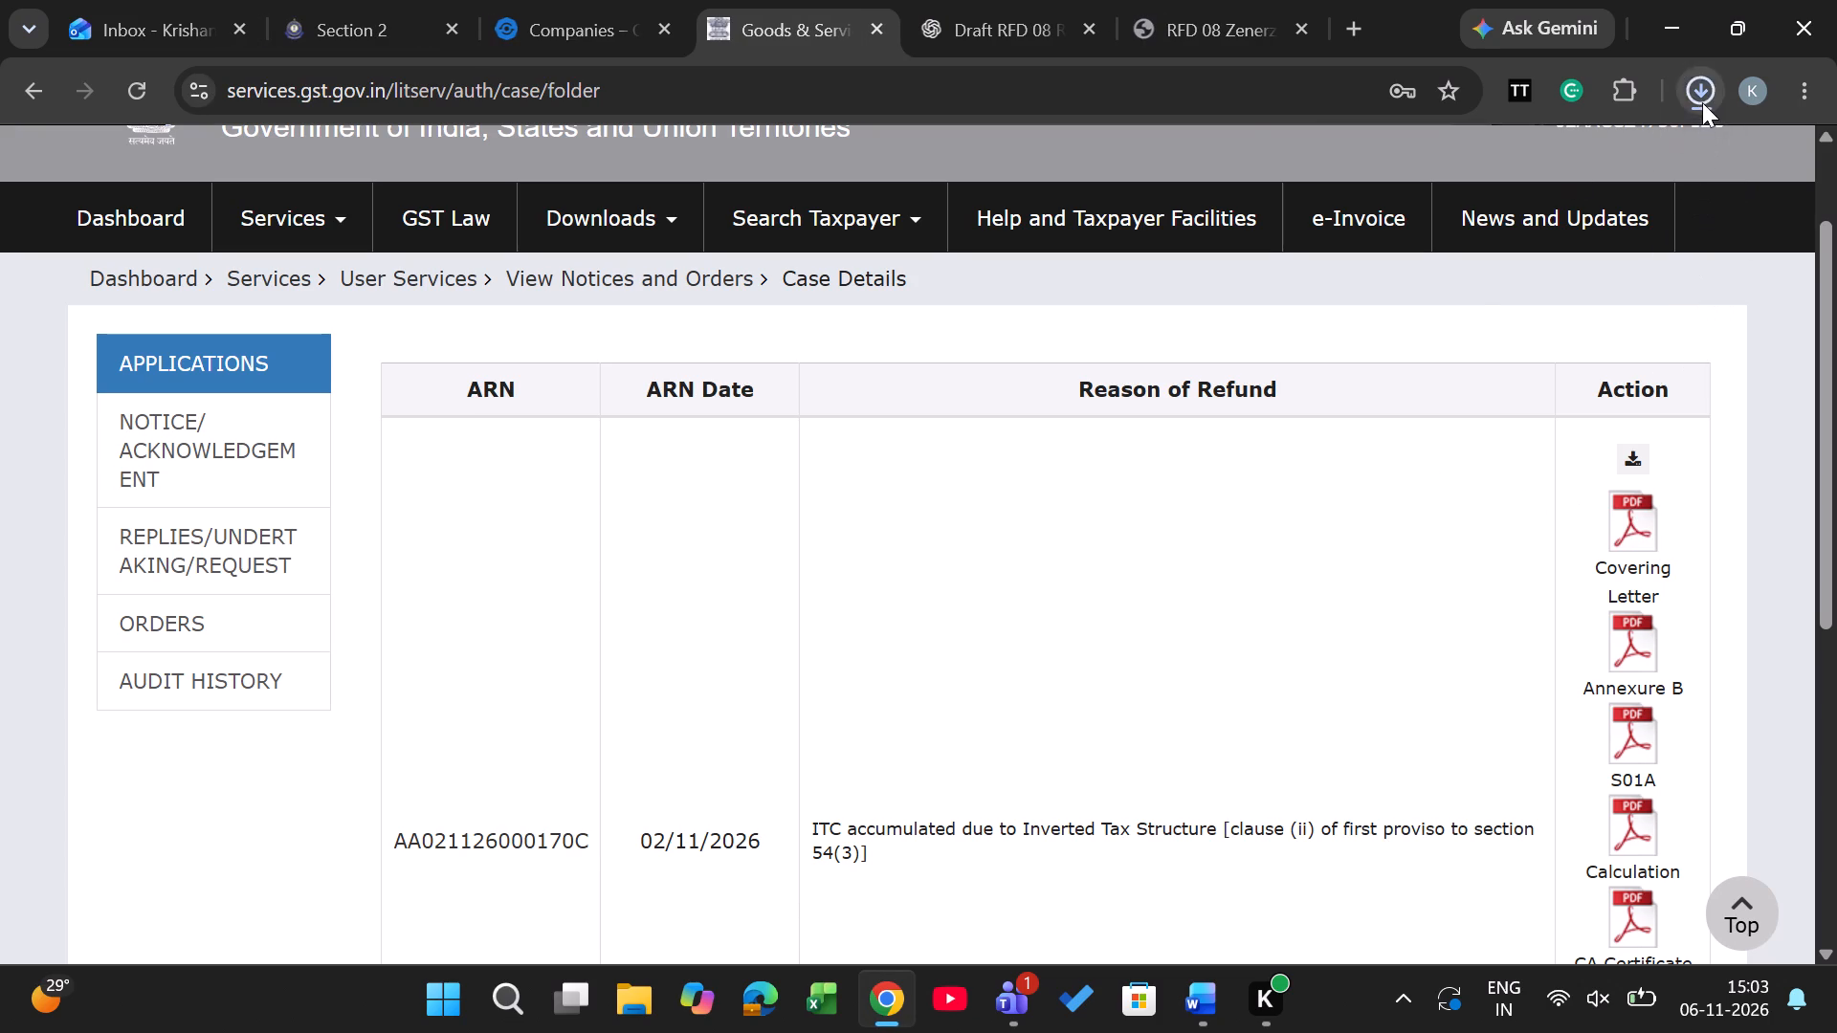
left_click(1702, 100)
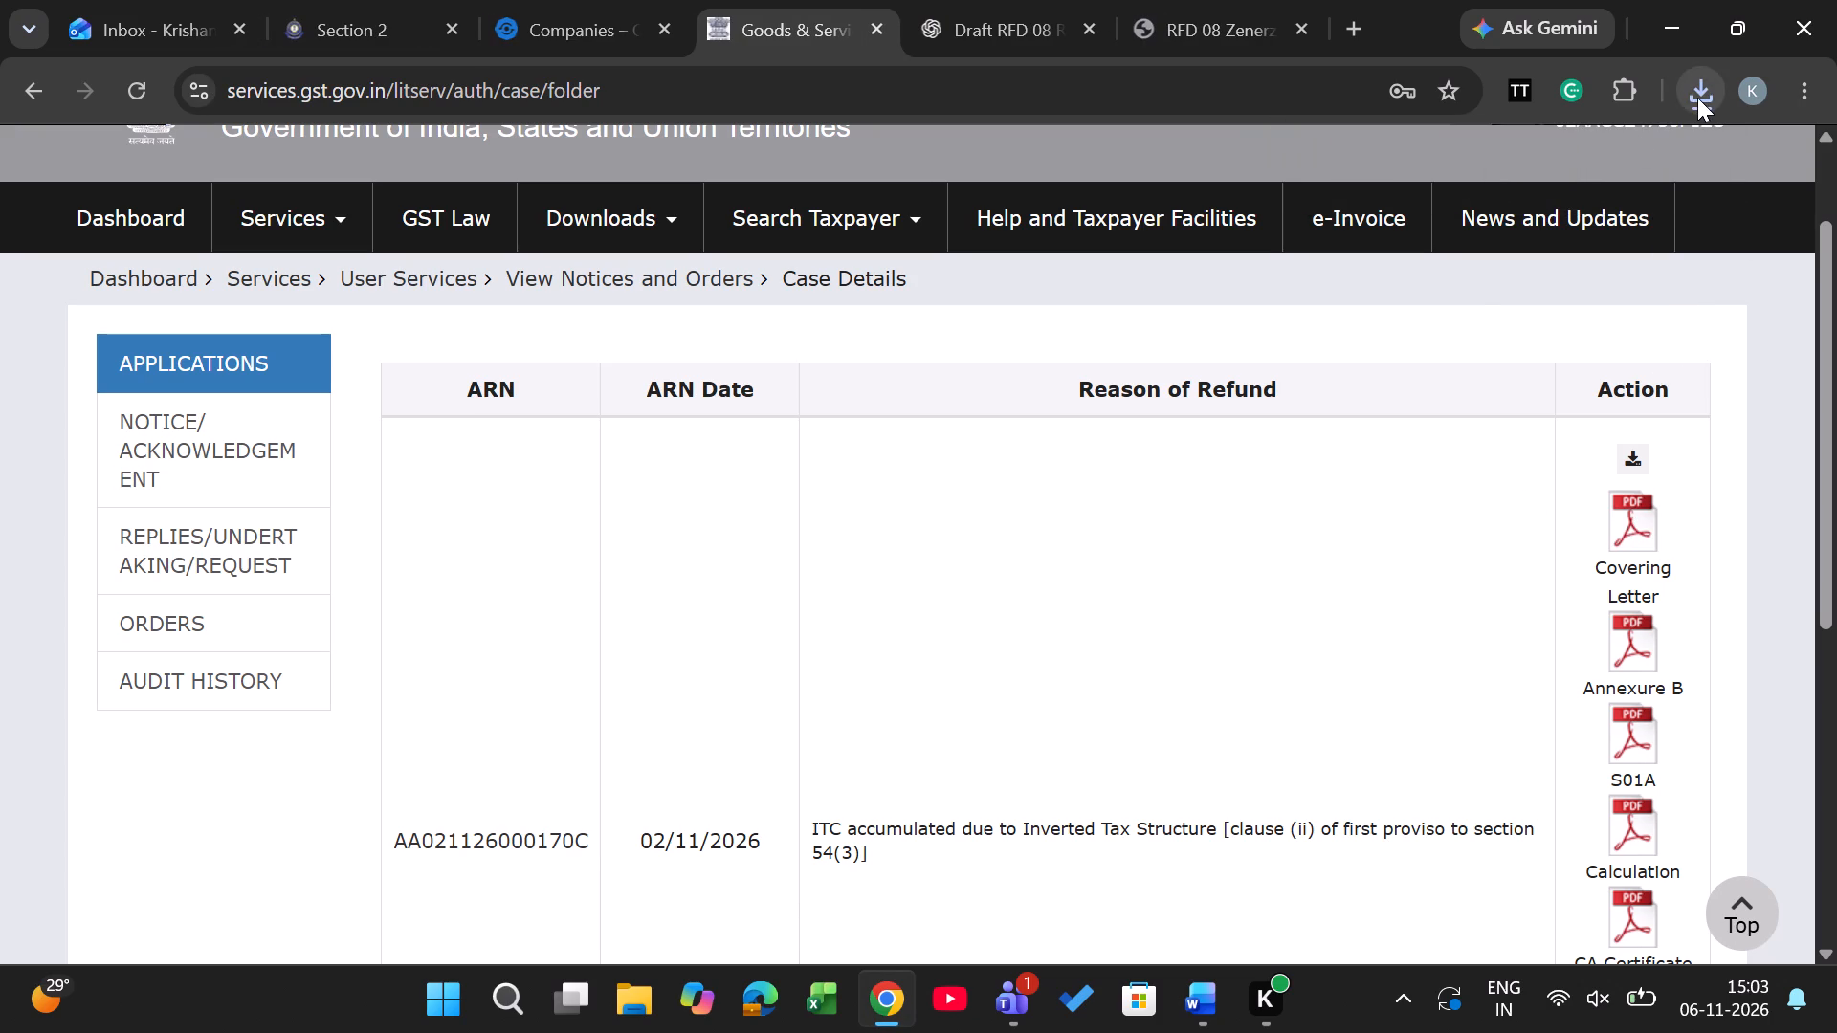
left_click(1697, 98)
left_click(1471, 193)
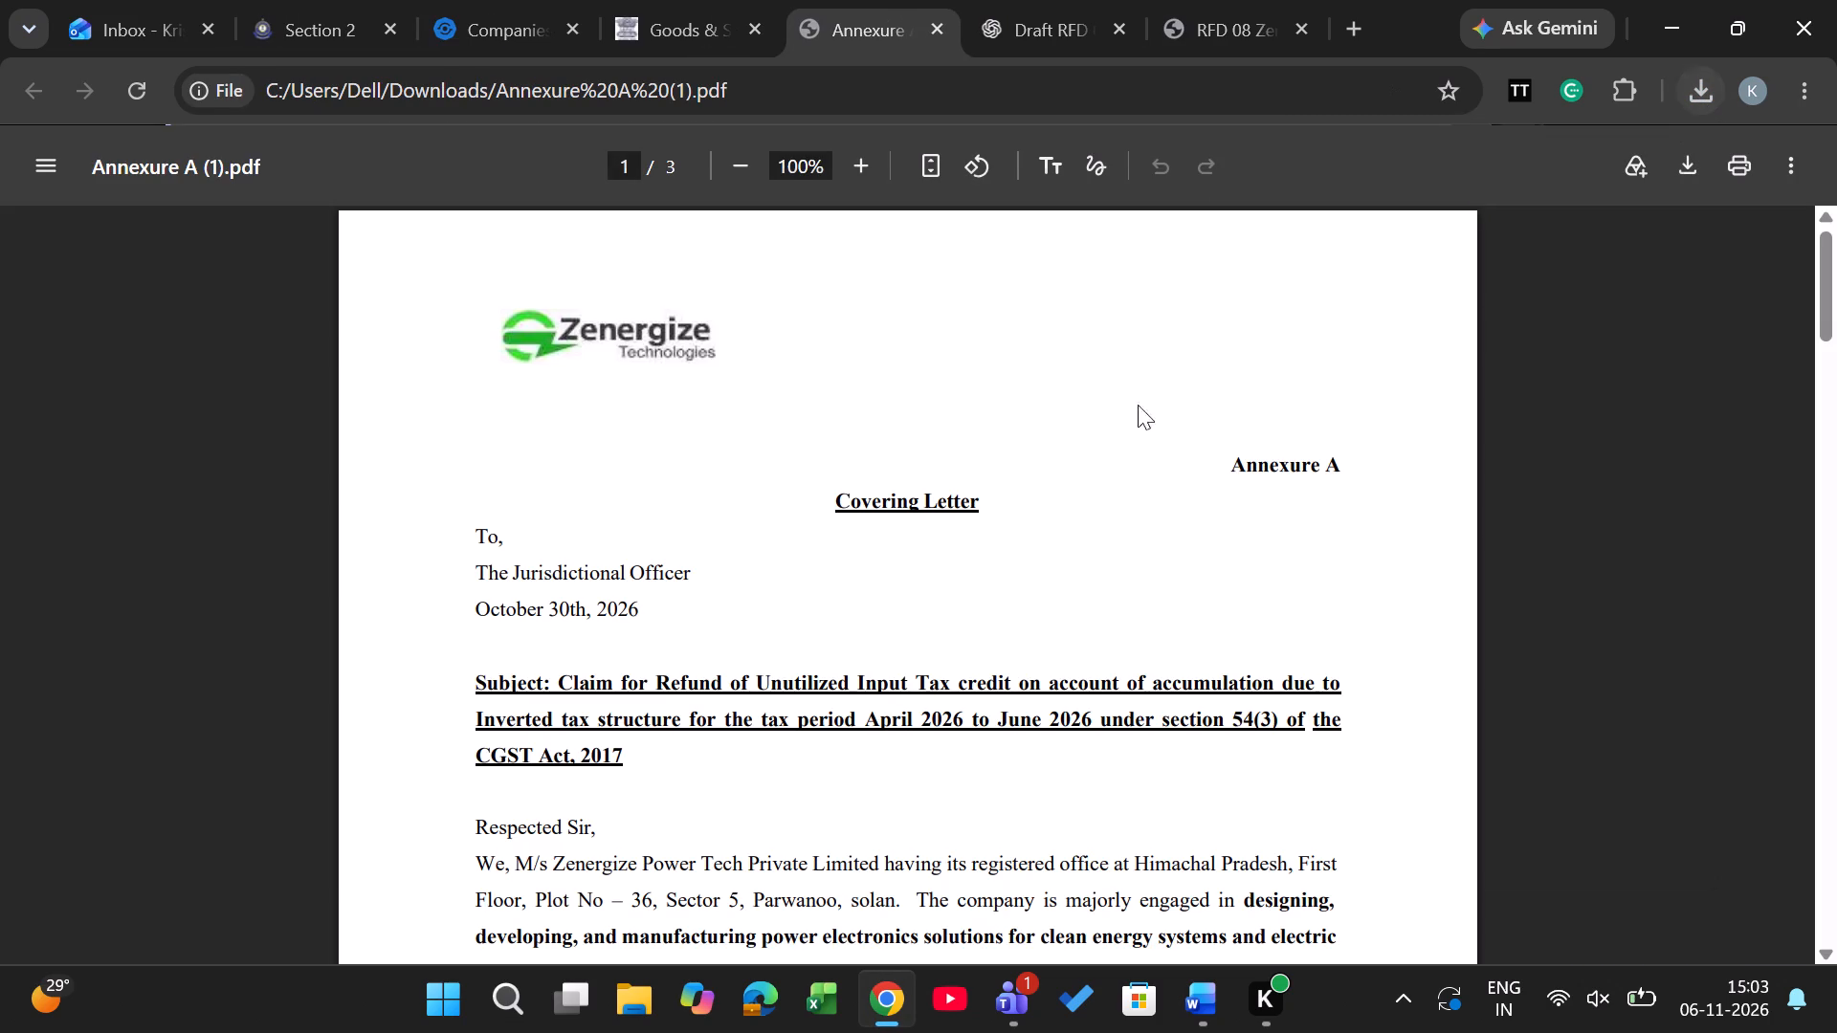
Copy "M/s Zenergize Power Tech Private Limited" from the covering letter into the Word signature block after "For" and add a blank line below.
scroll(989, 548, "down", 9)
scroll(989, 548, "down", 16)
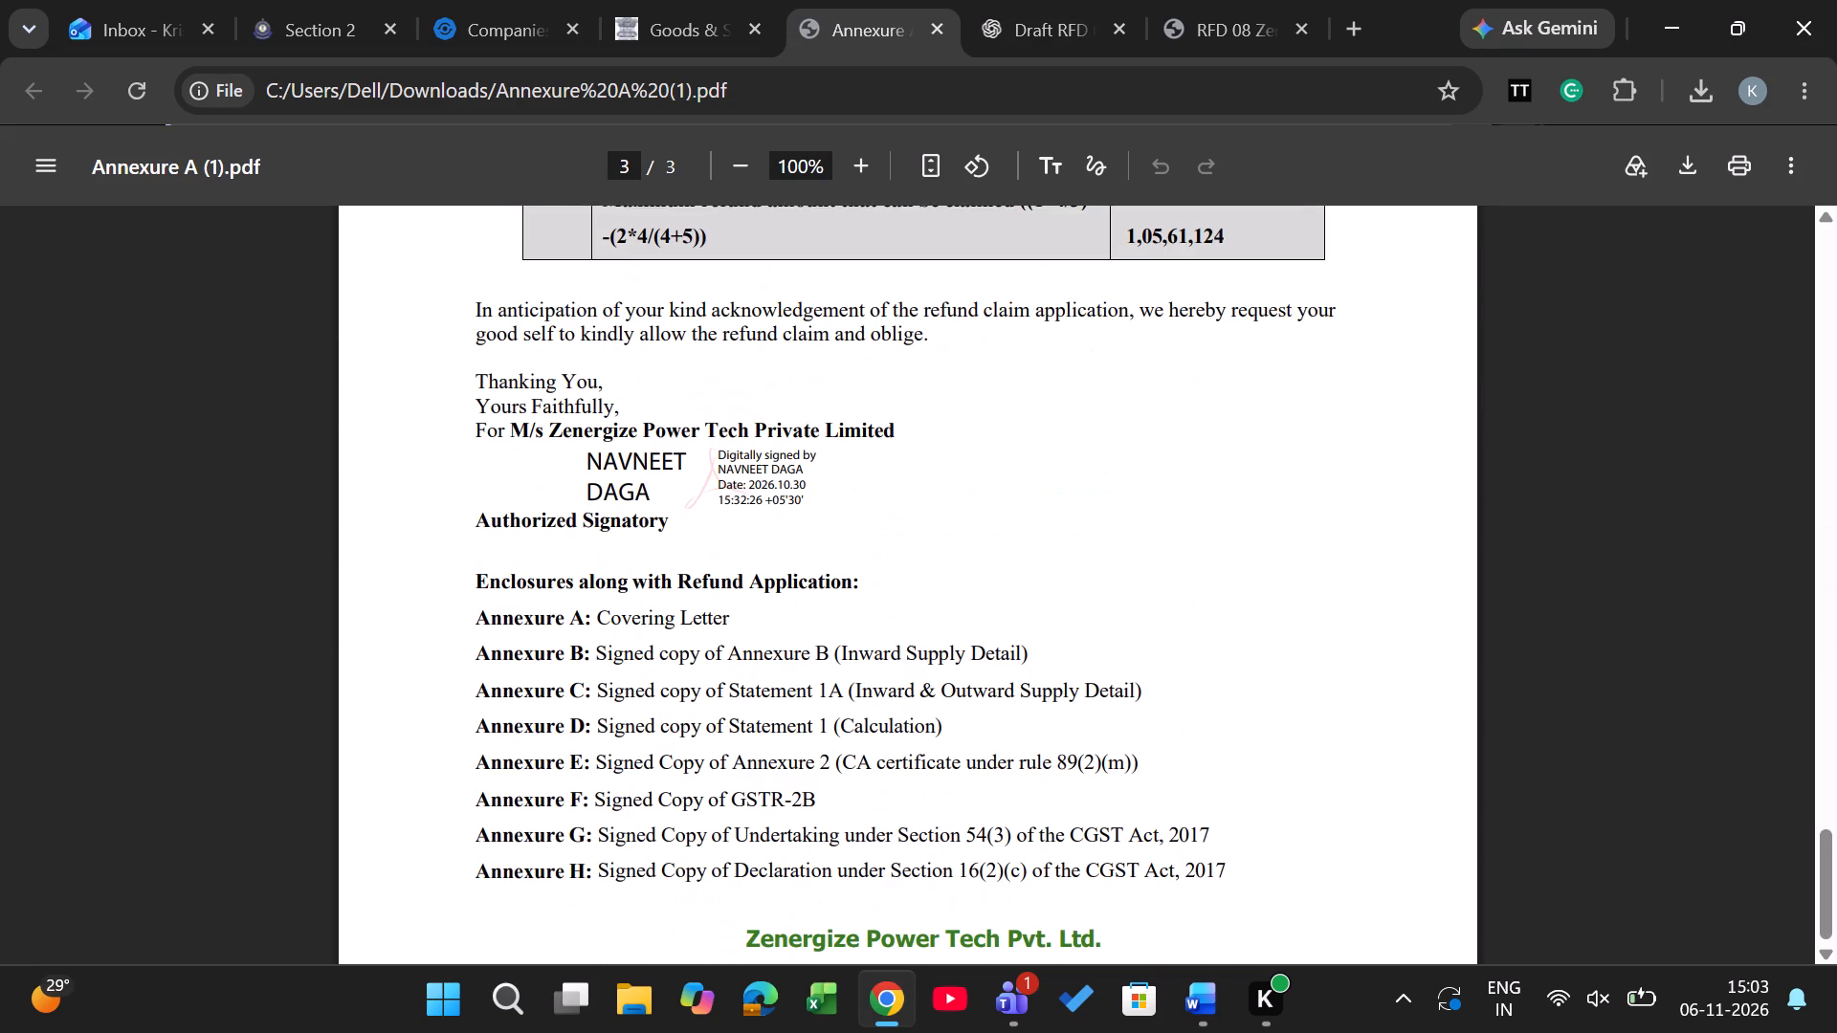
scroll(856, 582, "up", 2)
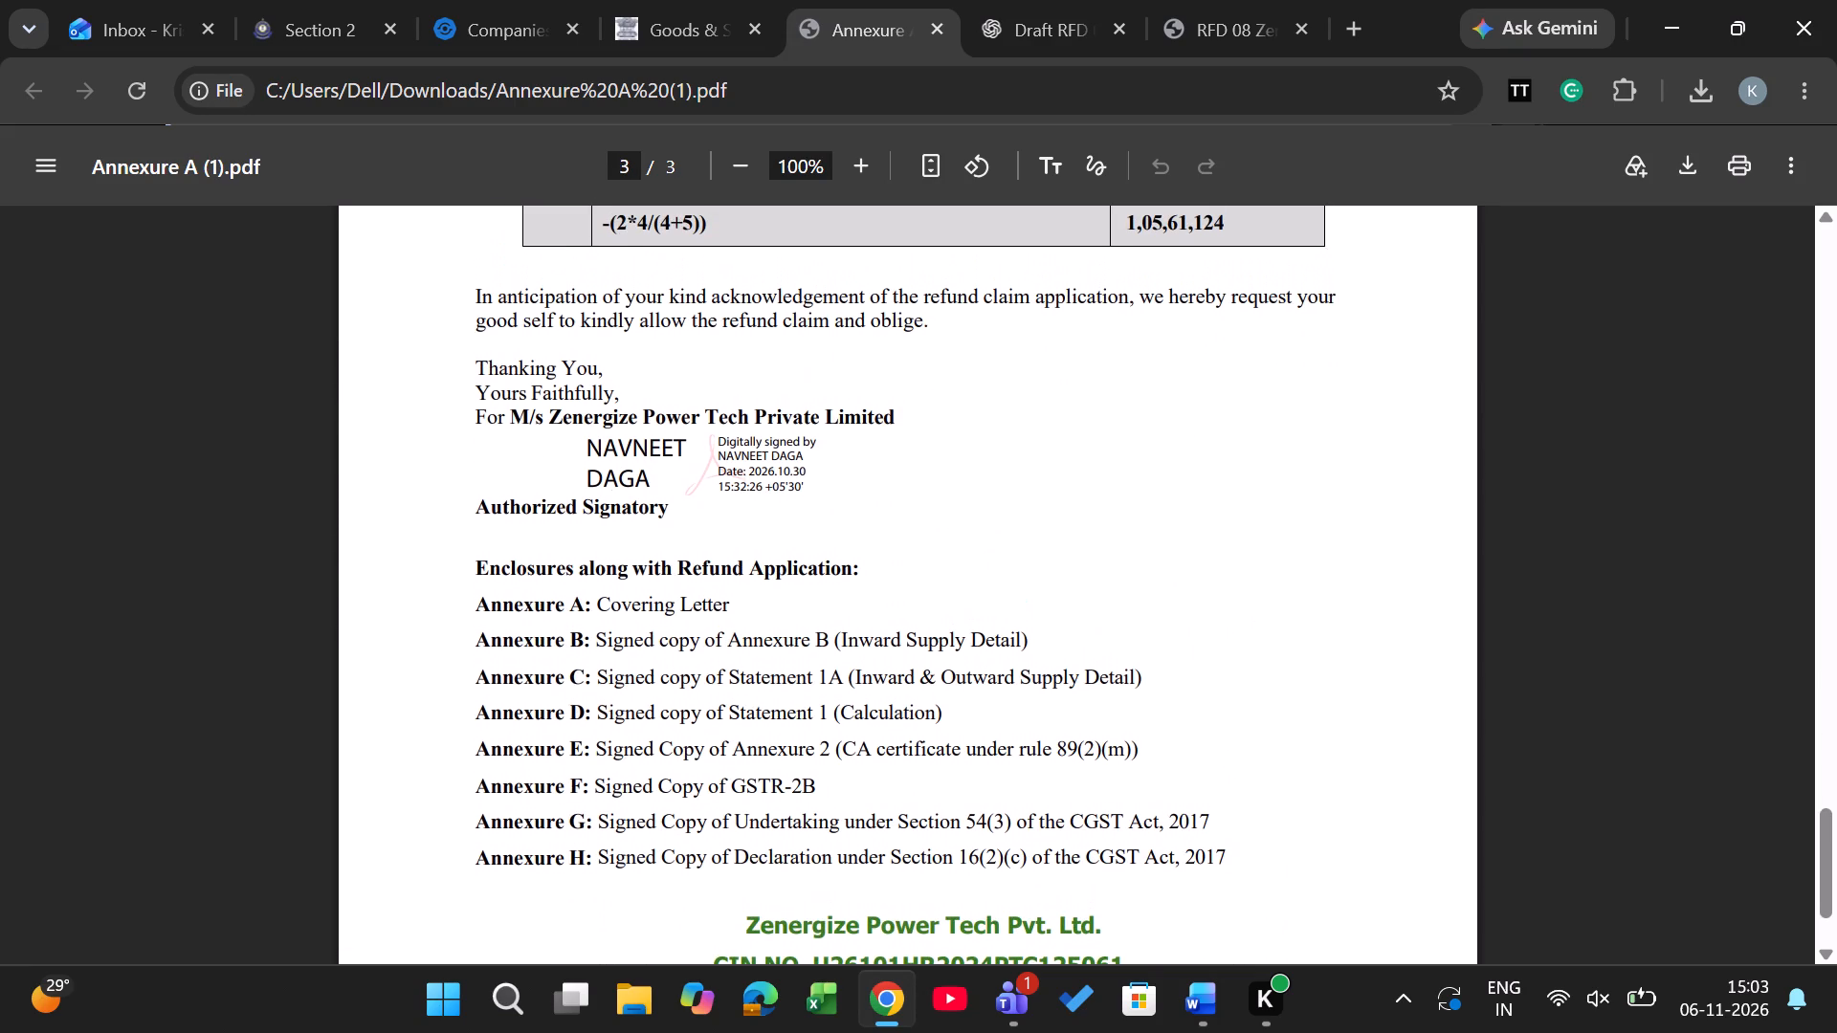
left_click_drag(513, 415, 891, 420)
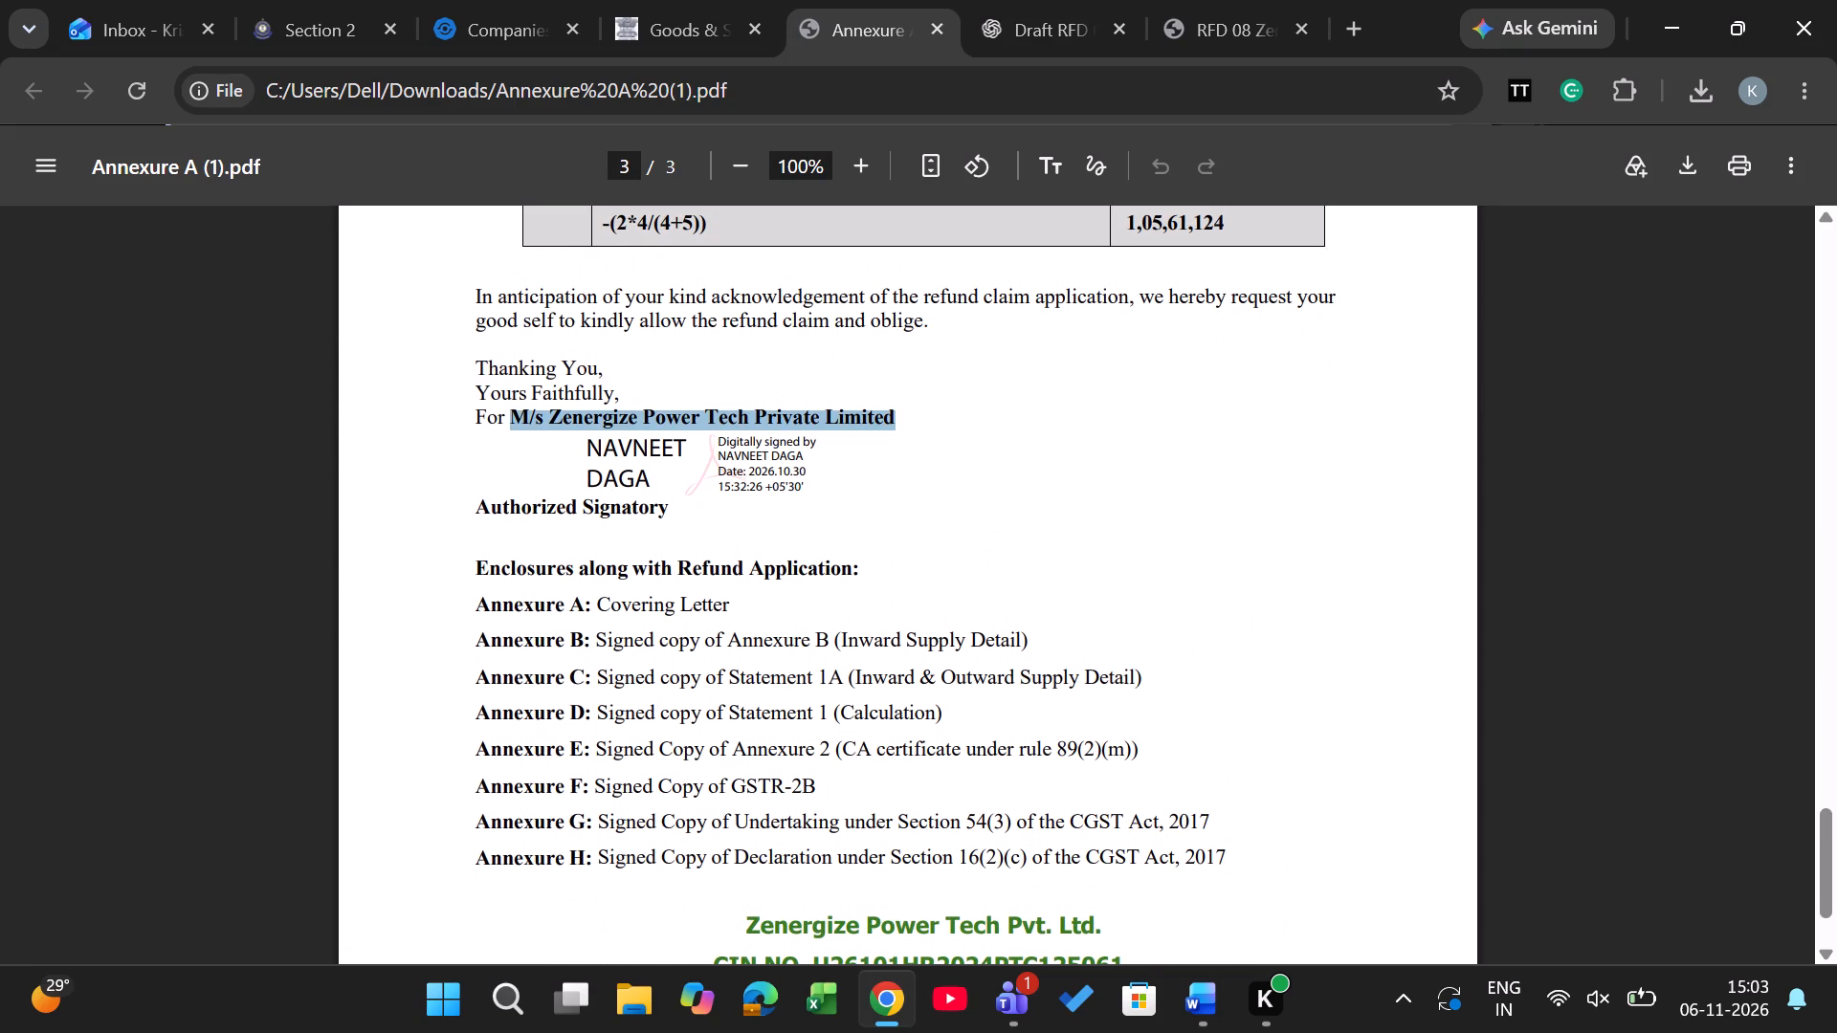
left_click_drag(891, 420, 893, 425)
key("ctrl+c")
key("alt+Tab")
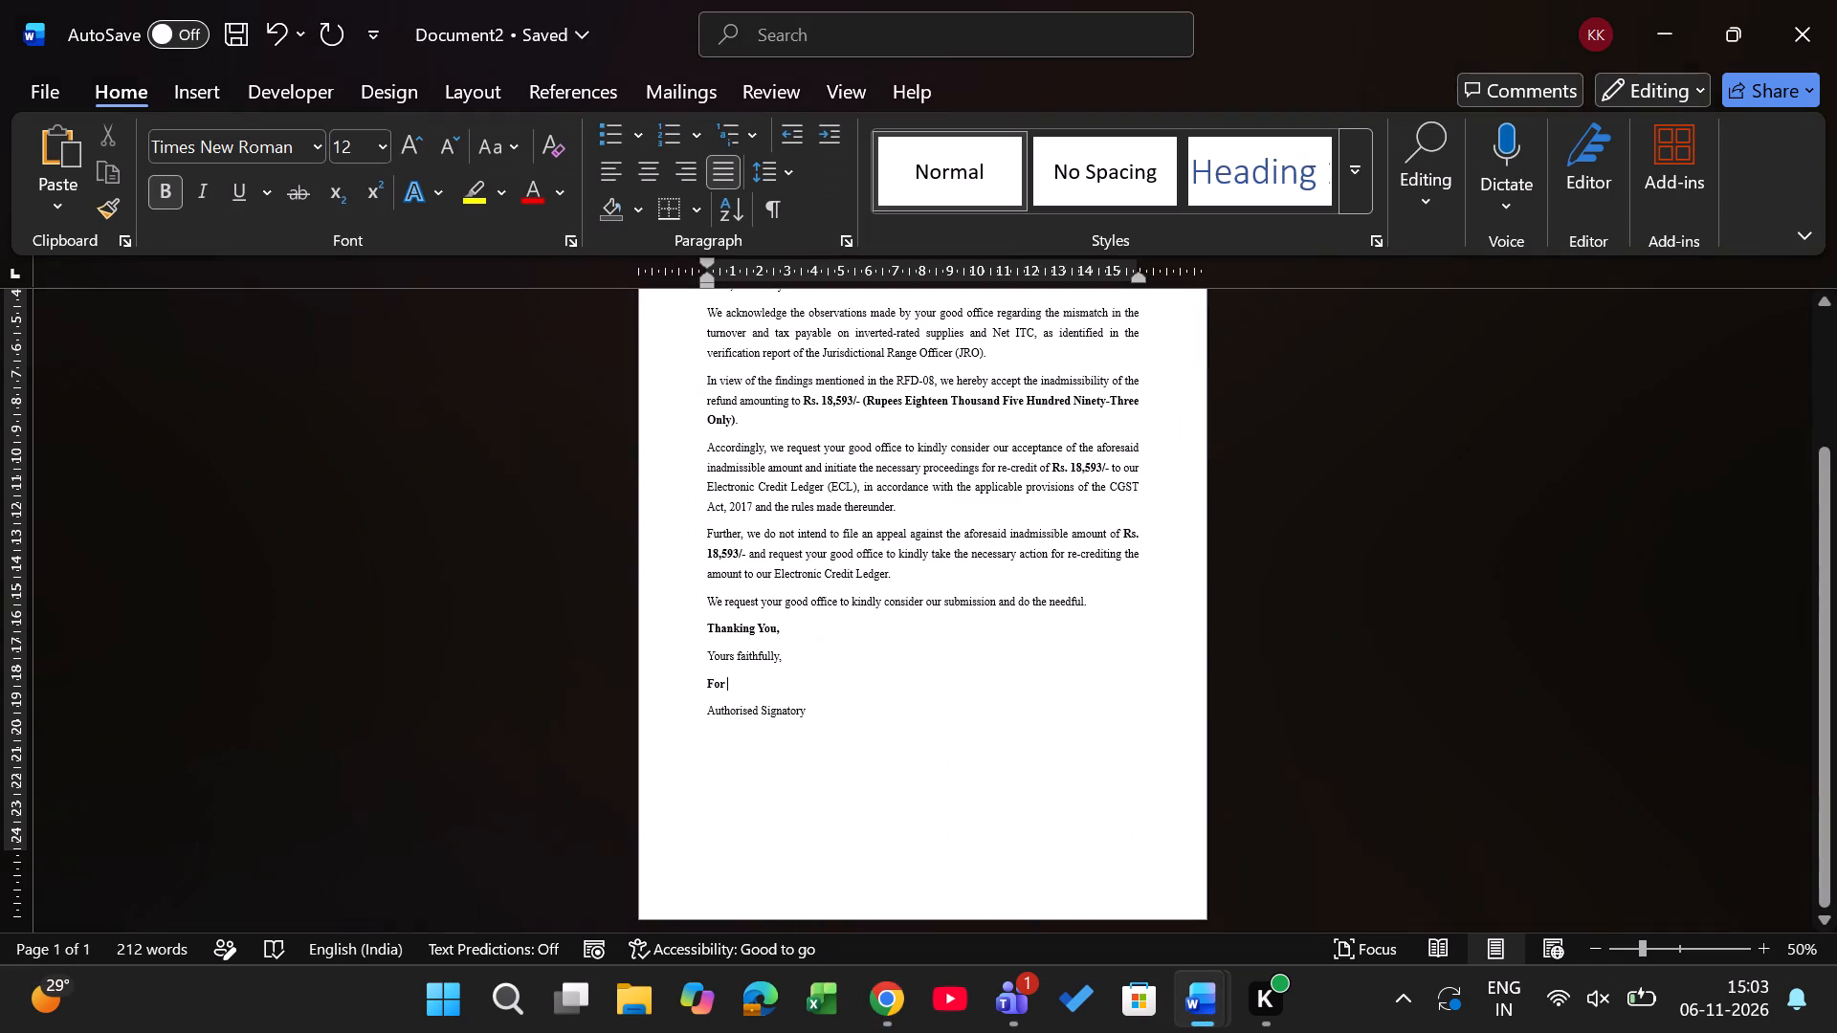
key("ctrl+v")
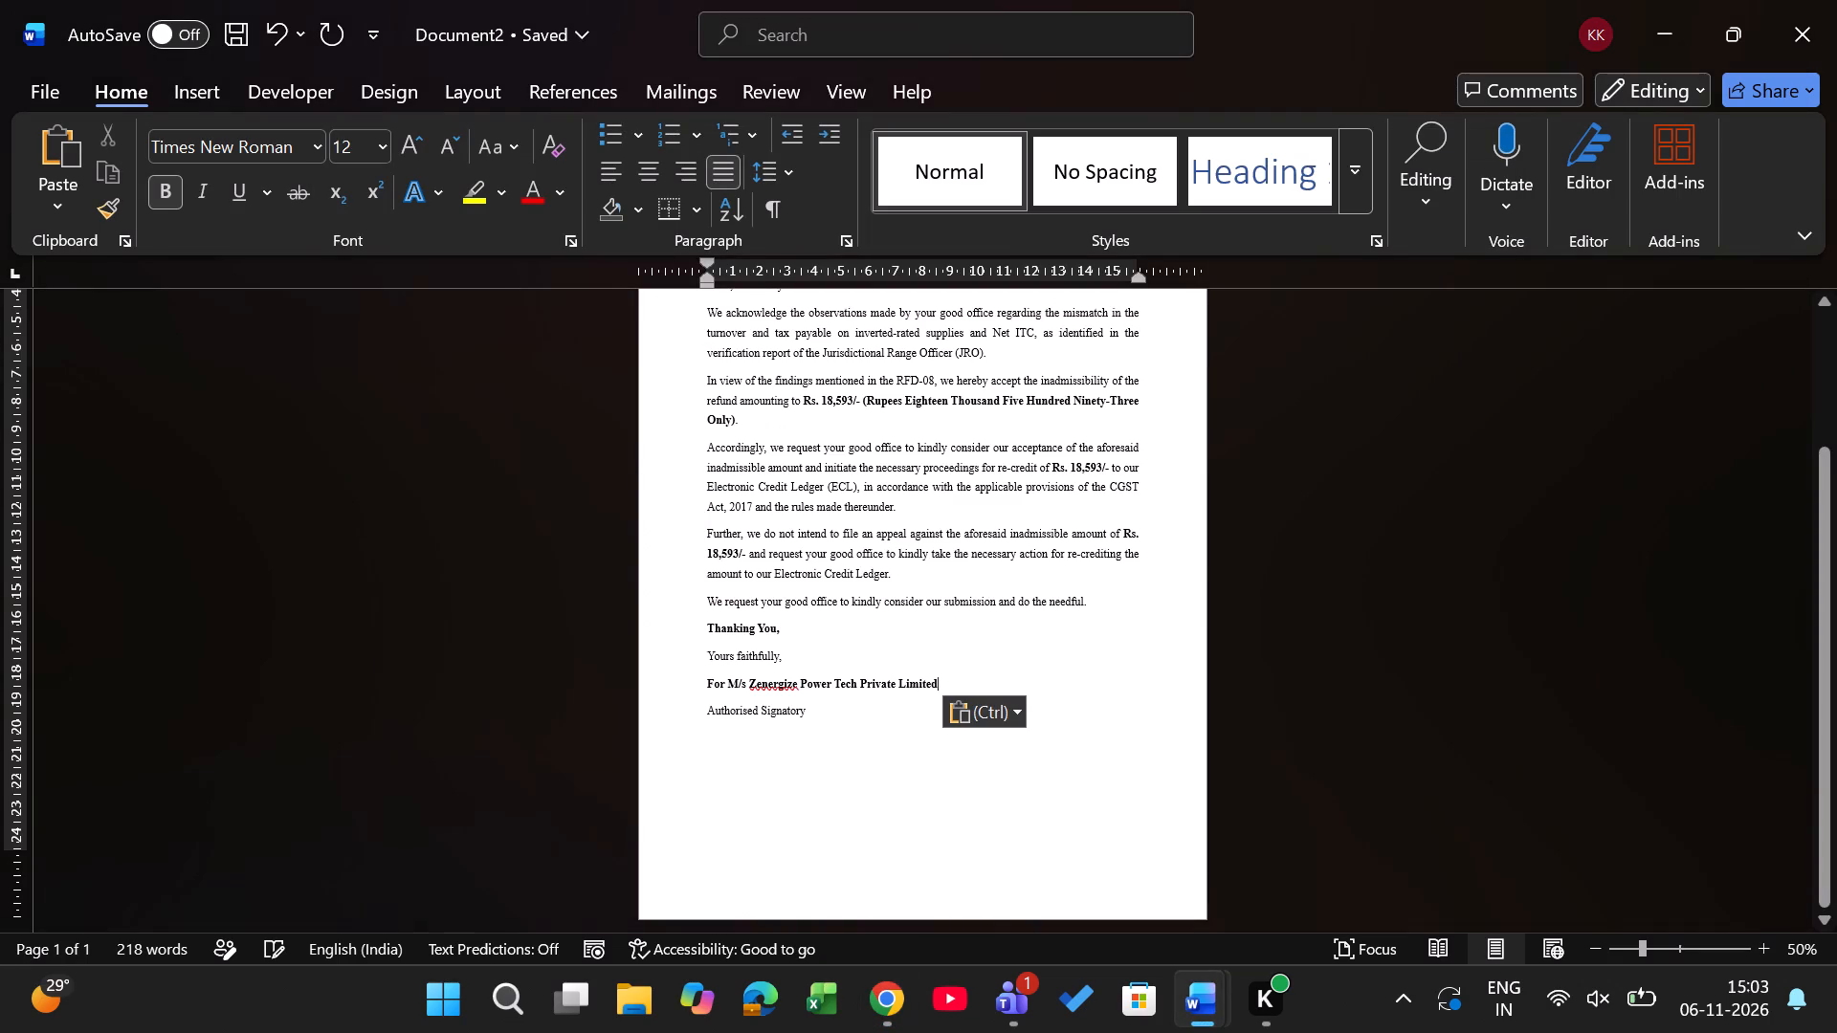
key("Return")
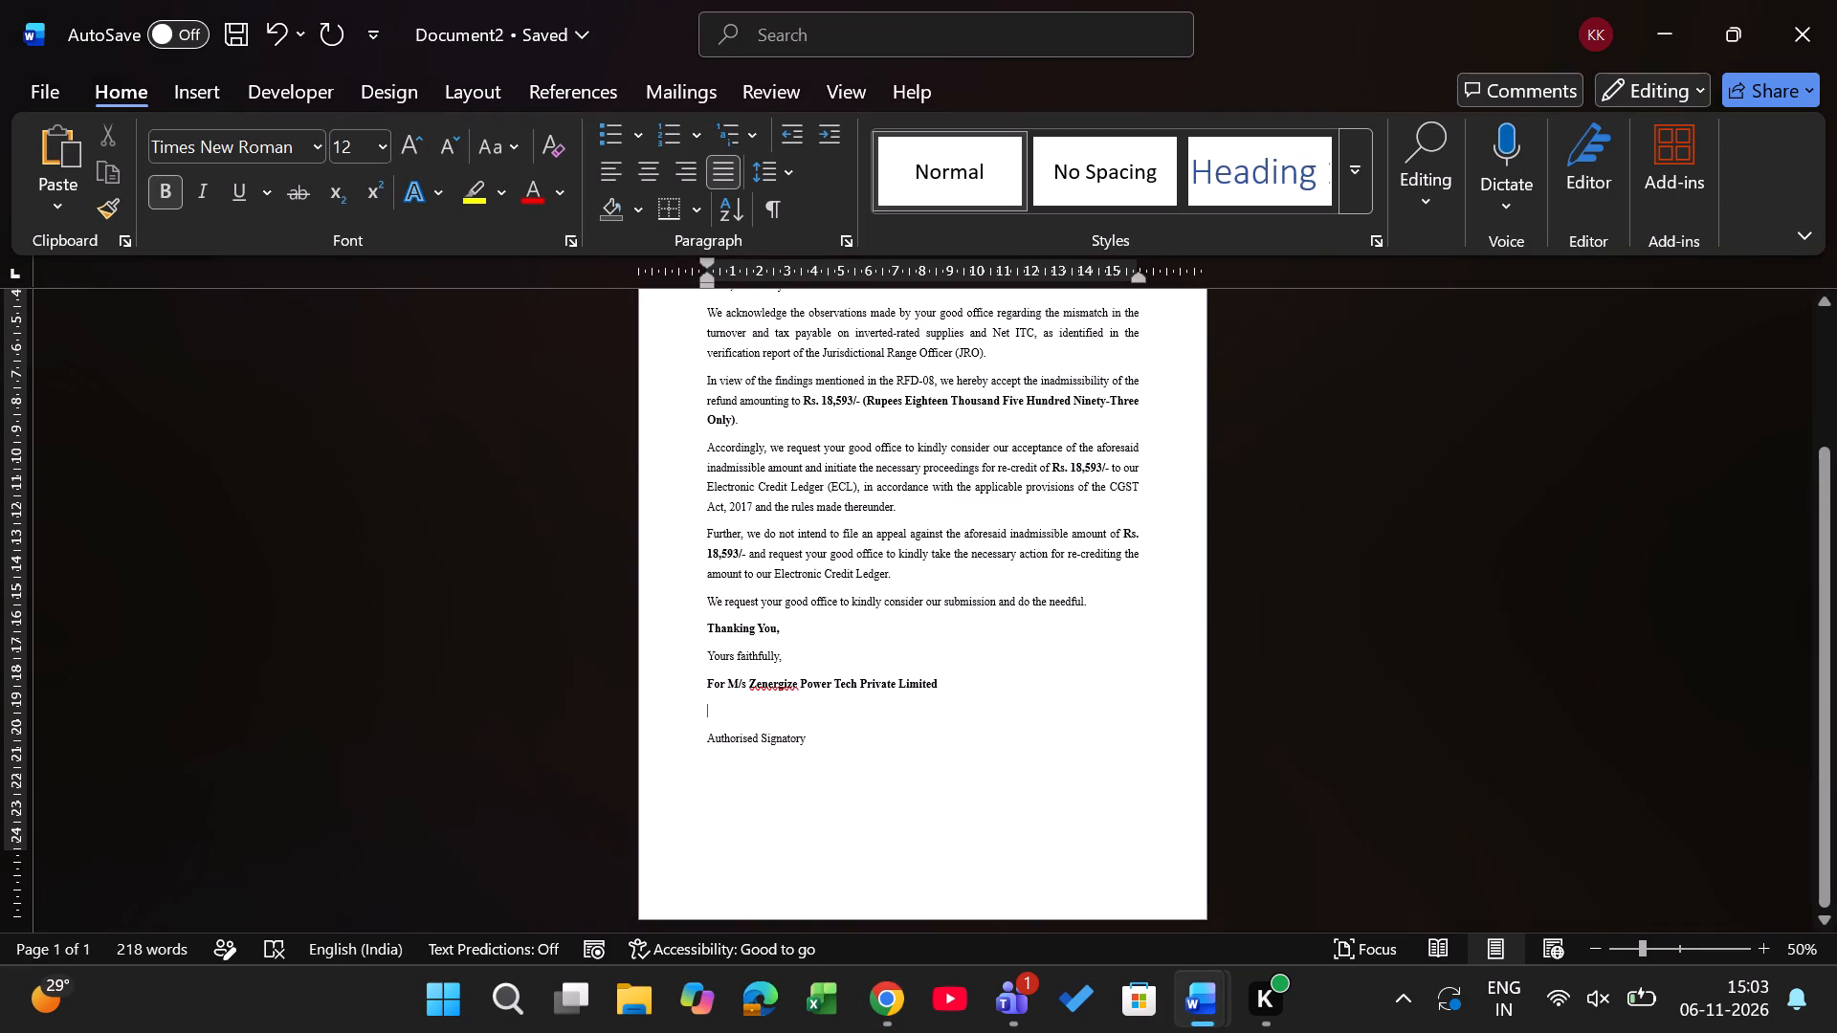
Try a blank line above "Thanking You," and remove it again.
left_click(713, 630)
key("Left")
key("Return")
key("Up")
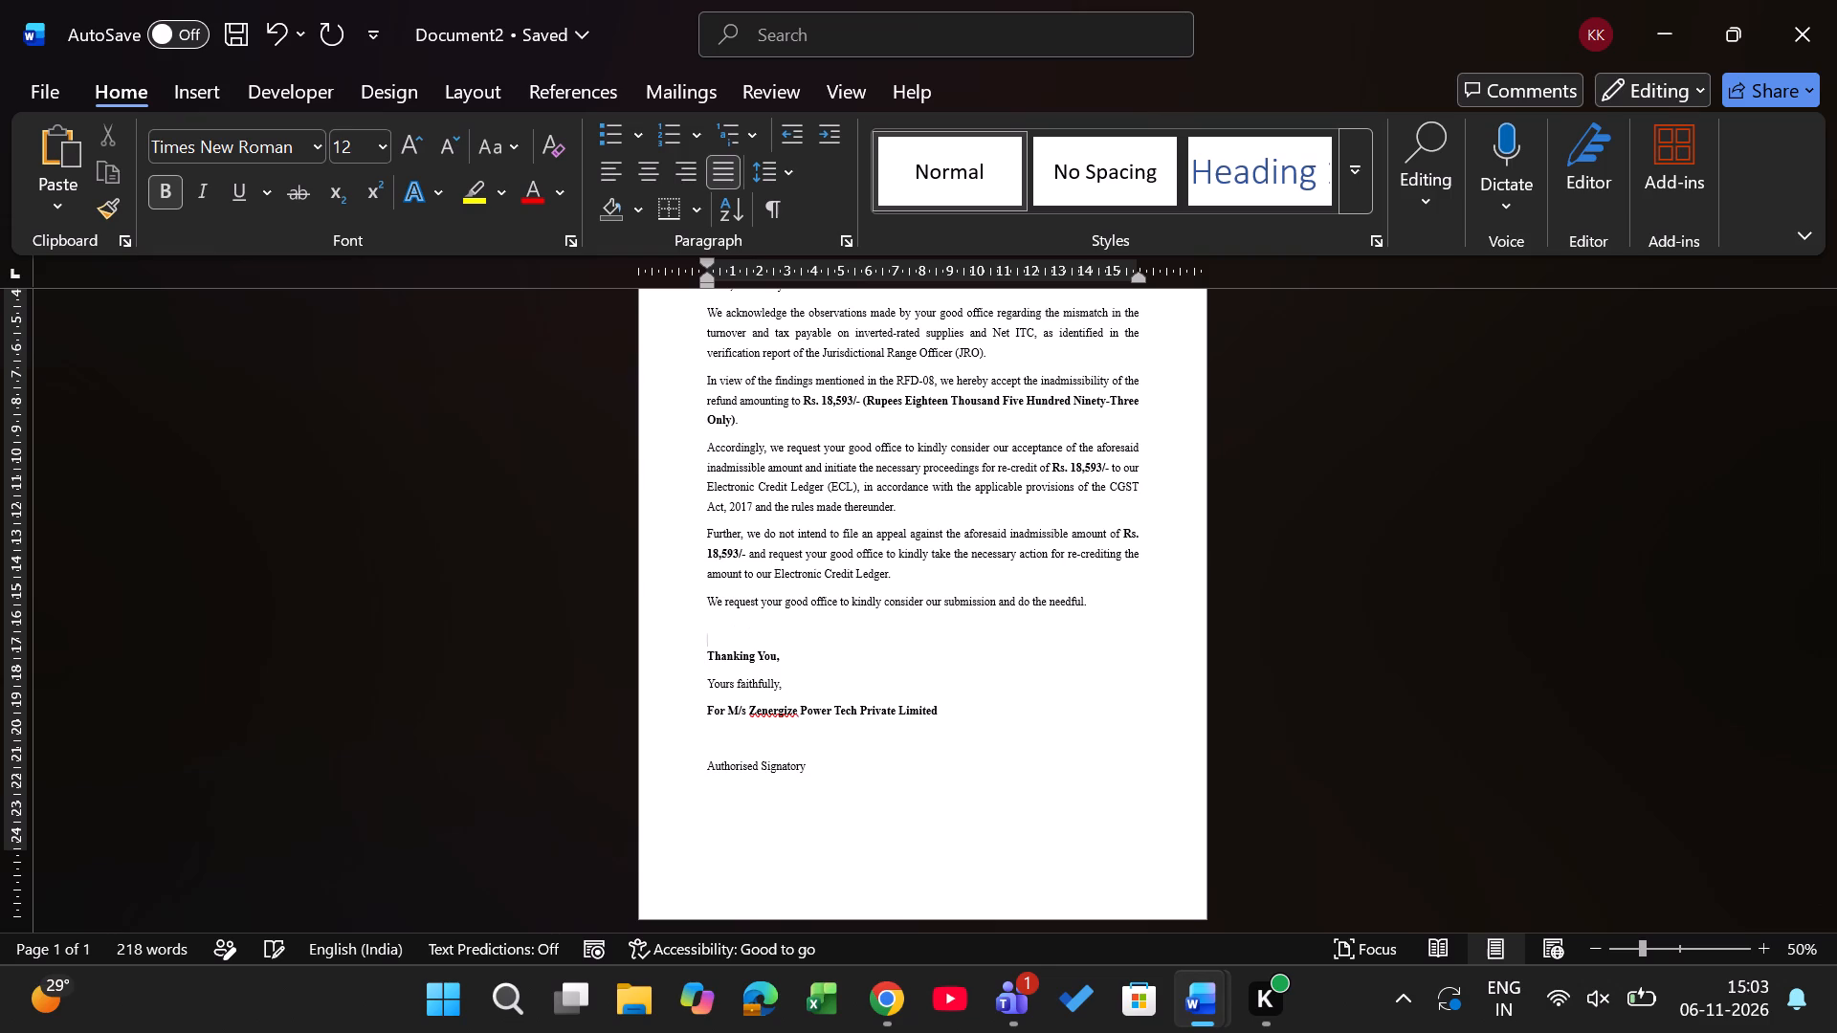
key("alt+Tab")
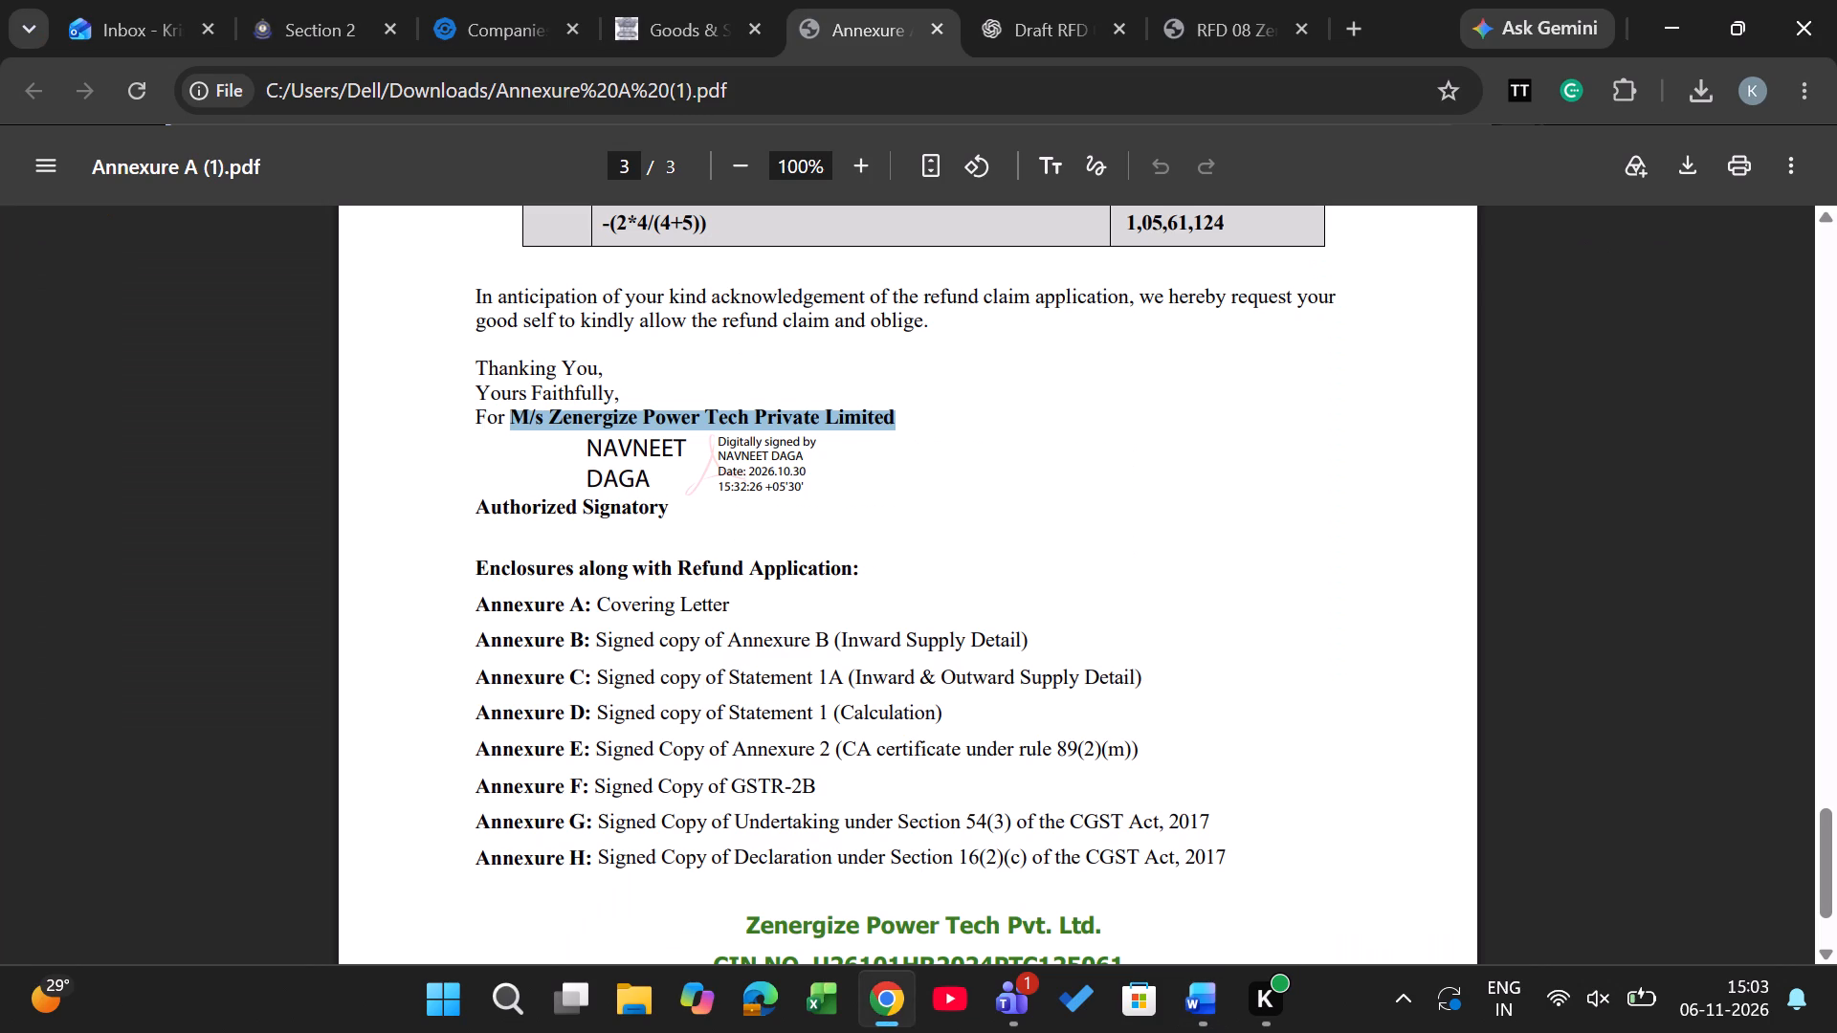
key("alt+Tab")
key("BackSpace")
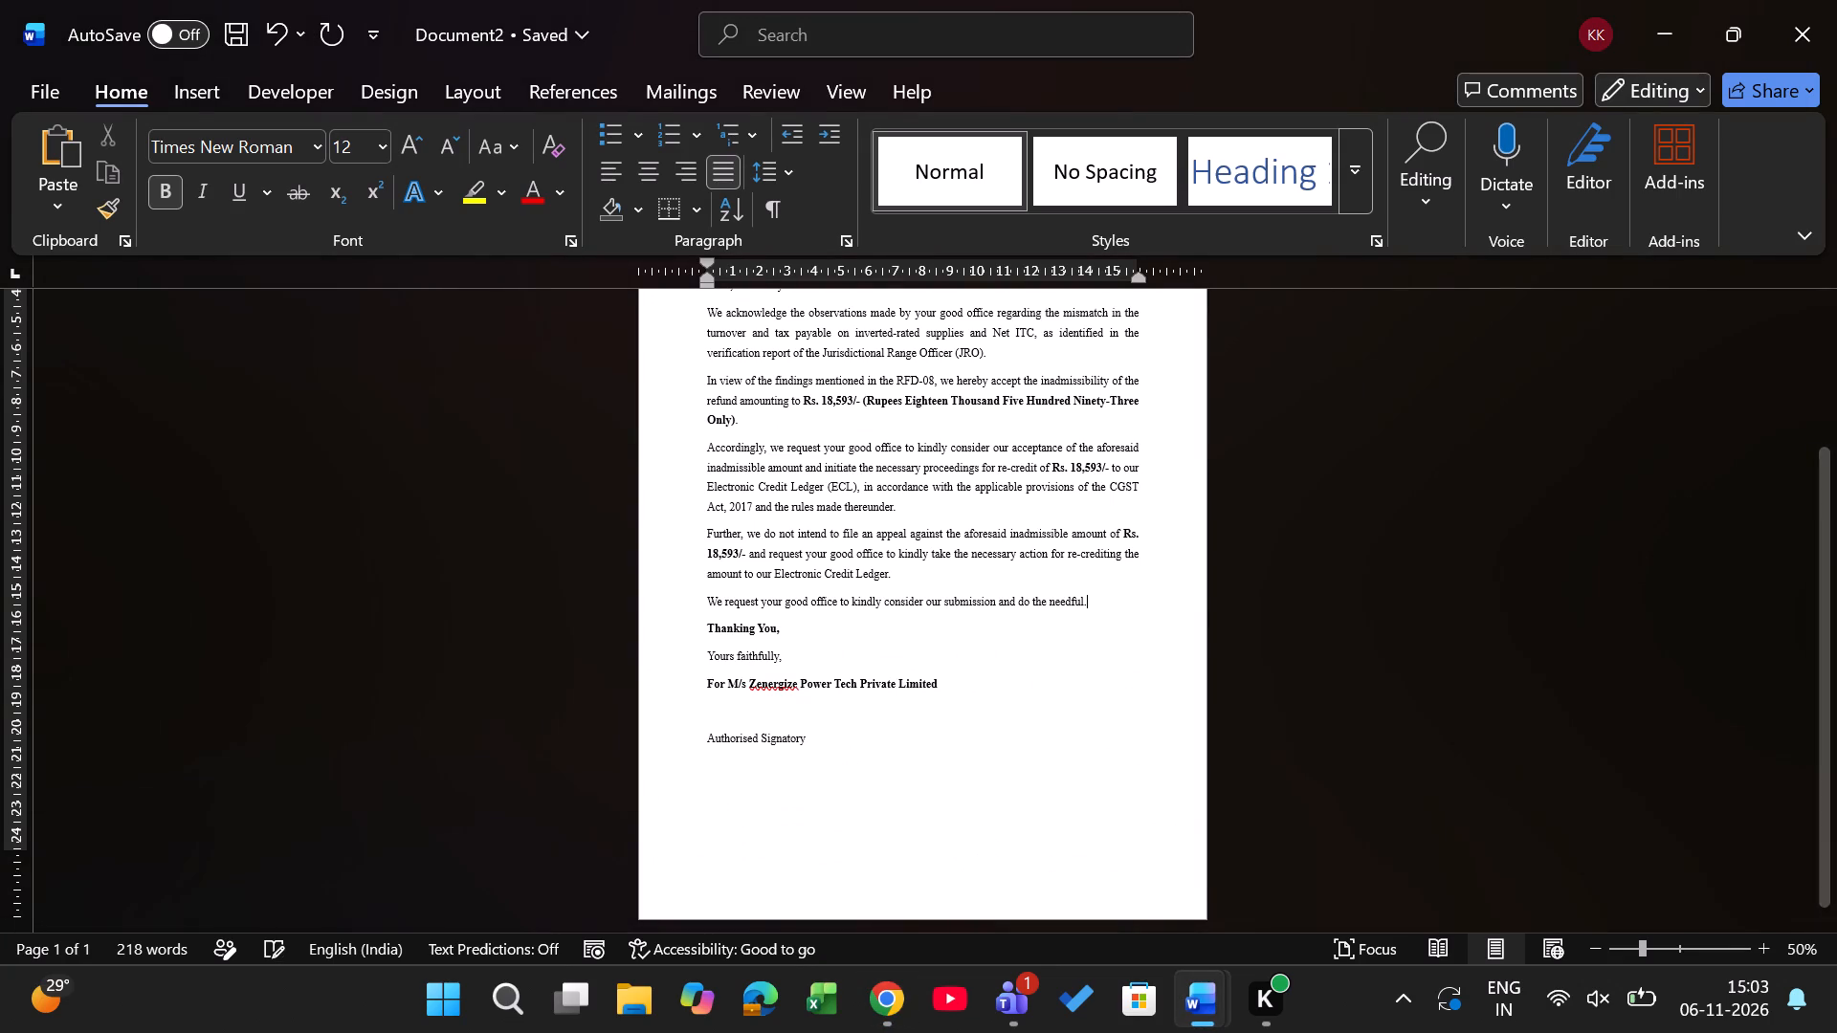
Save the letter on this PC as a Word document named "RFD-08 reply".
scroll(849, 469, "up", 6)
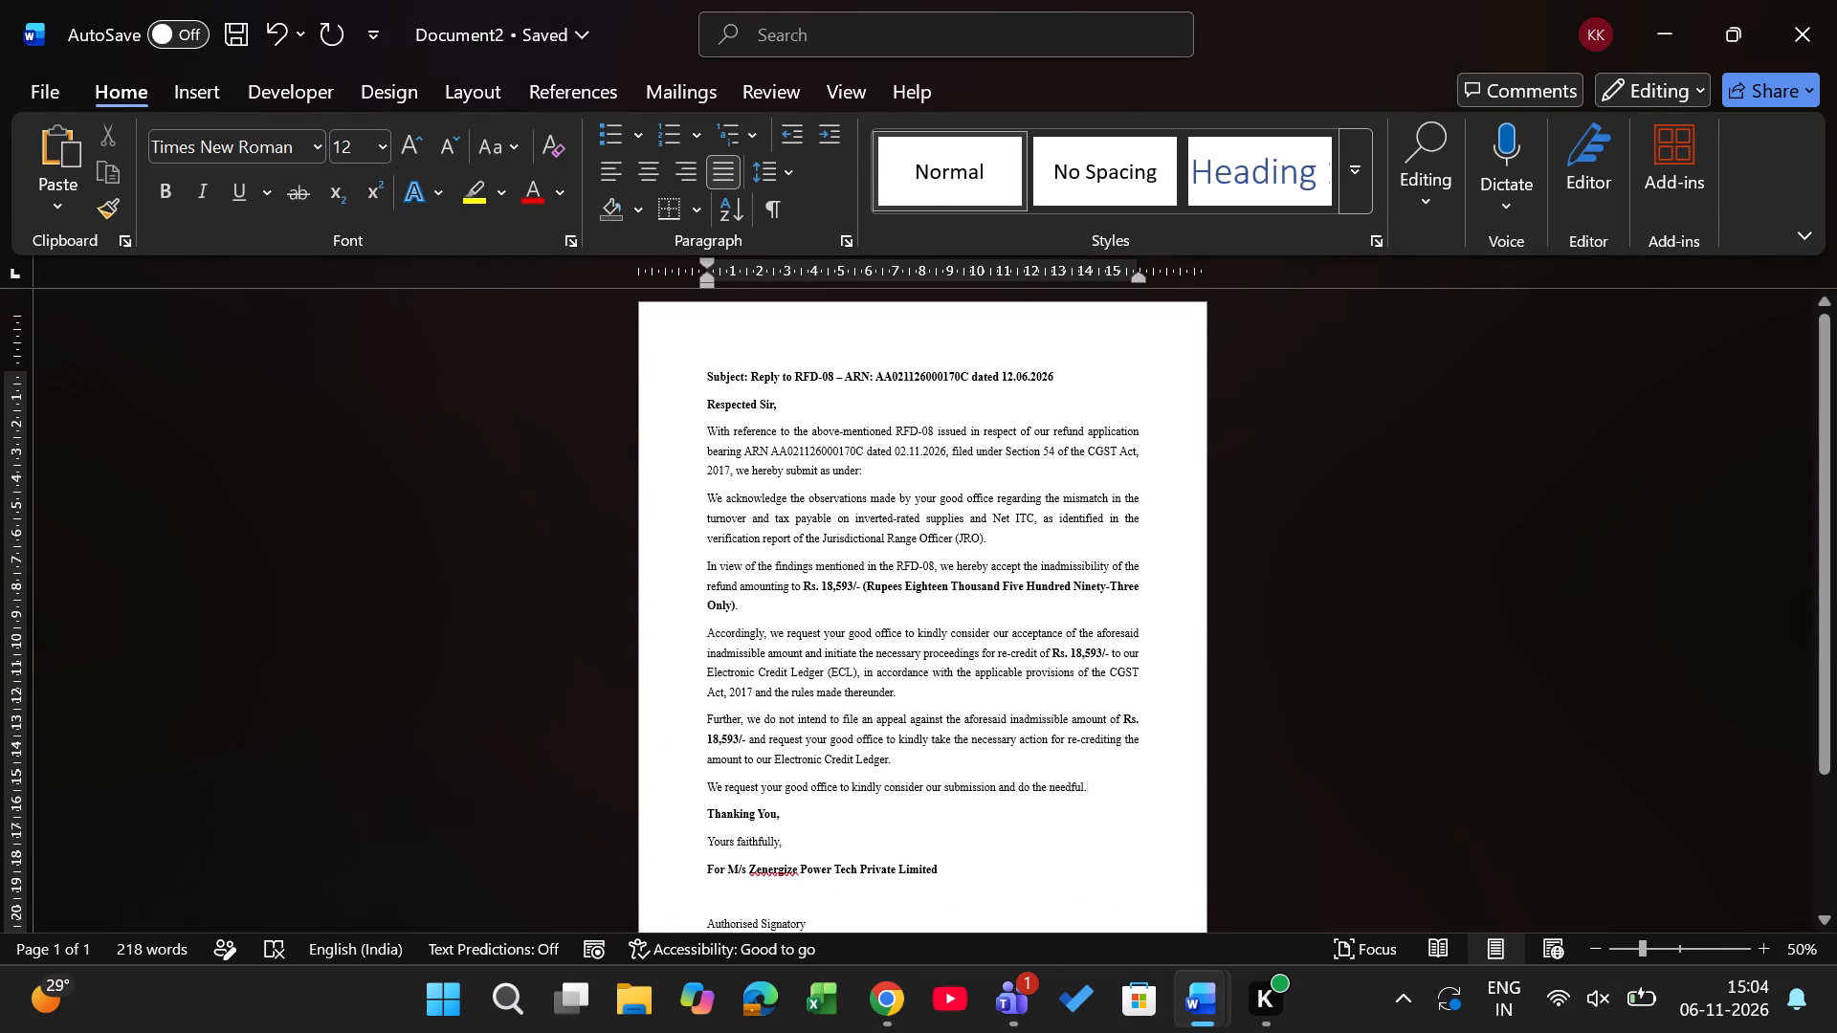
key("ctrl+s")
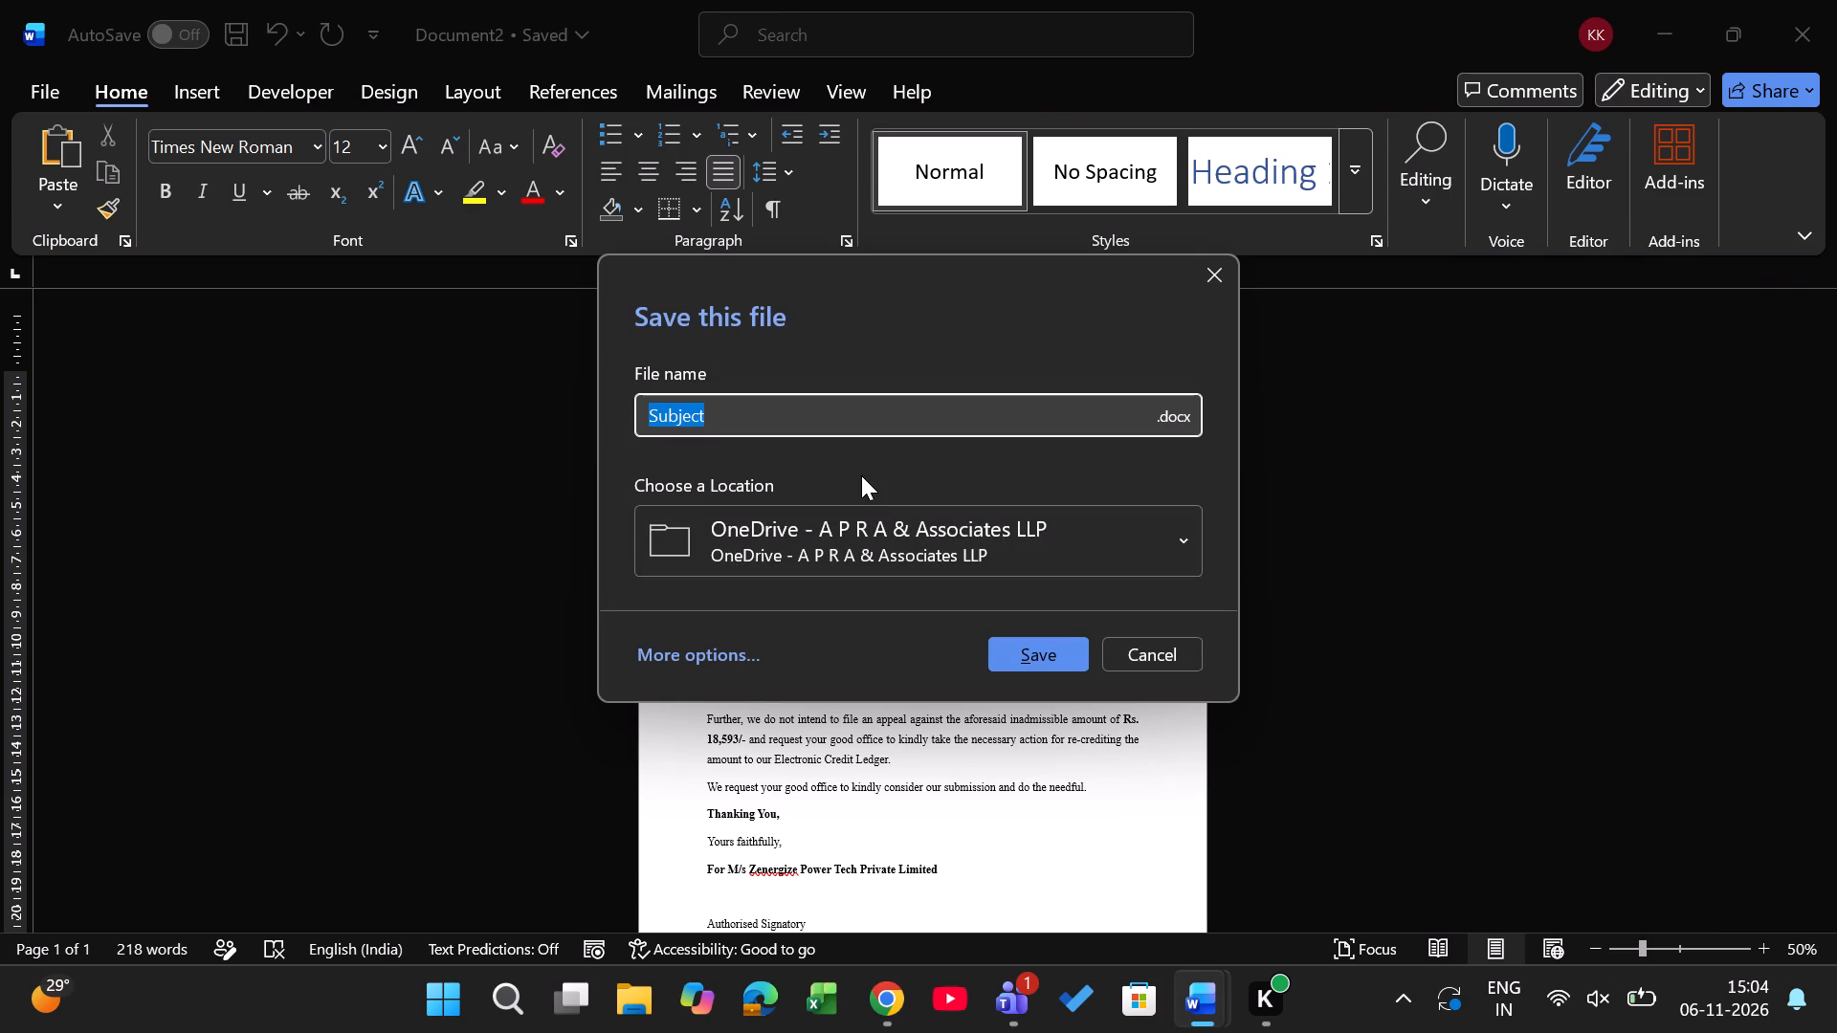
type("RFD")
type("-08 re")
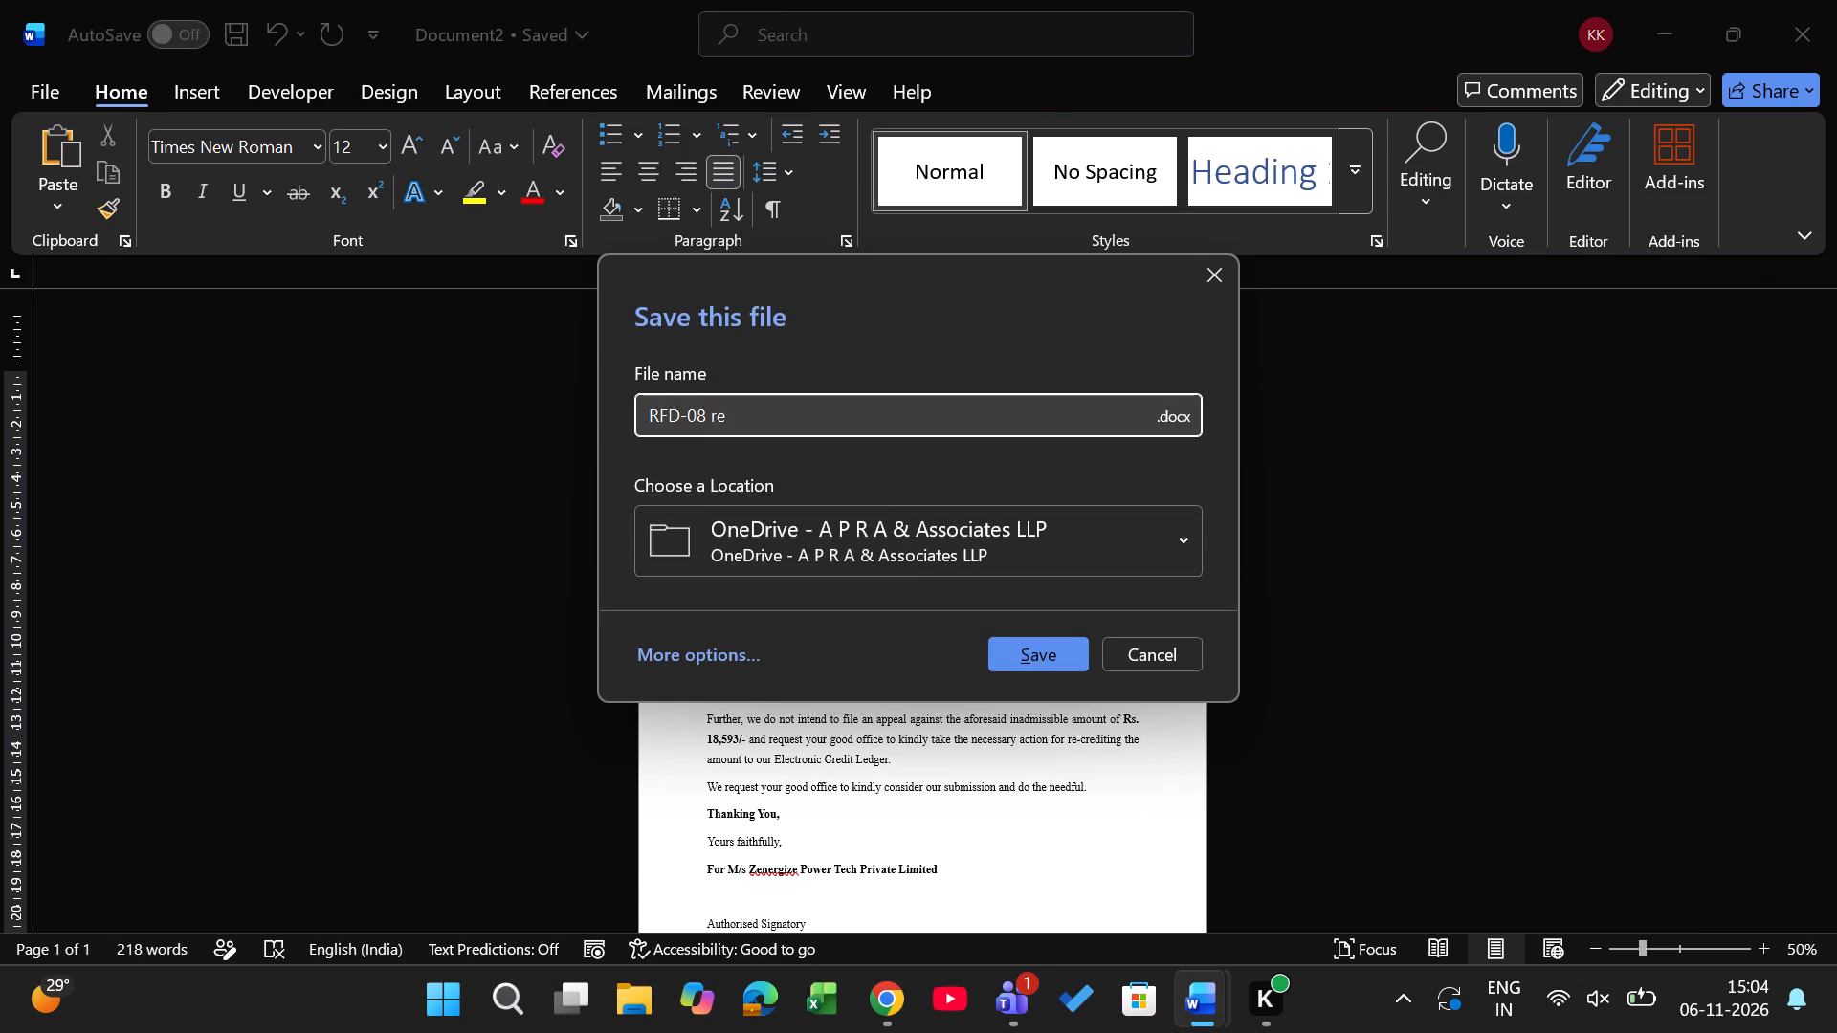
type("plu")
key("BackSpace")
key("y")
left_click(1095, 543)
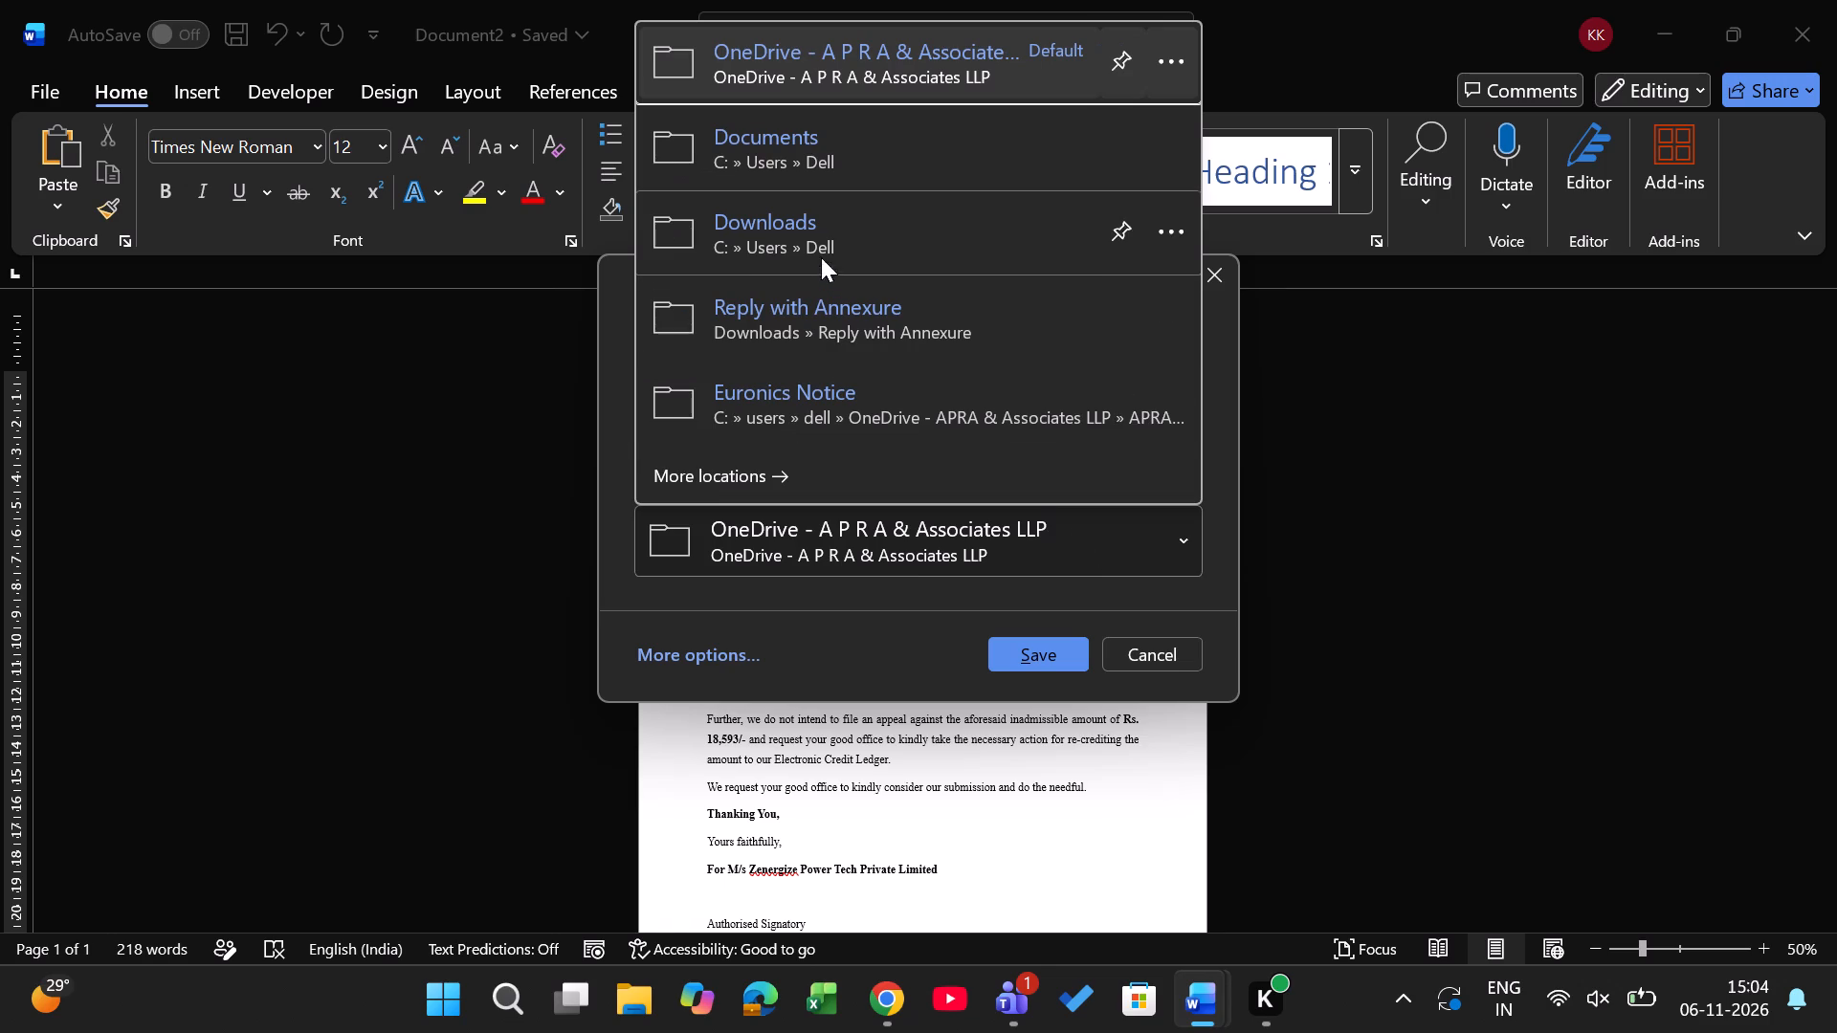
Choose the Downloads folder as the location for the "RFD-08 reply" letter, save it and close the document.
left_click(812, 243)
left_click(1050, 641)
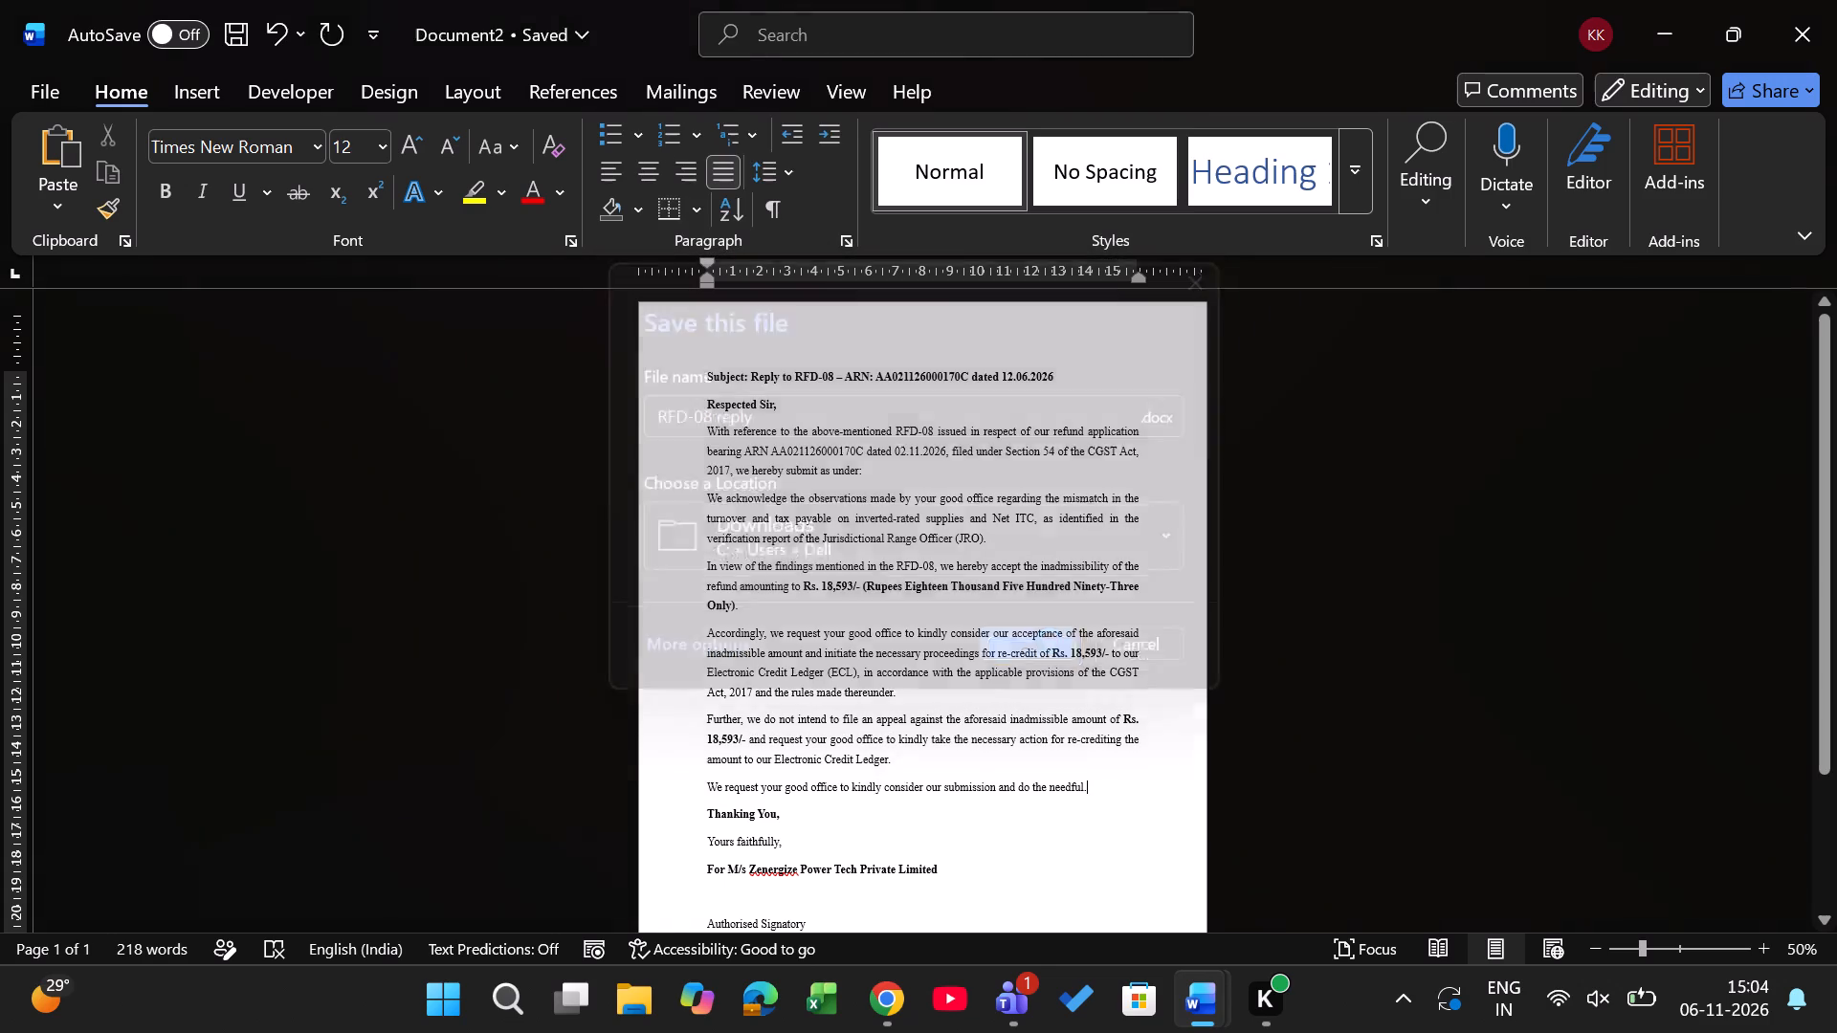
key("ctrl+s")
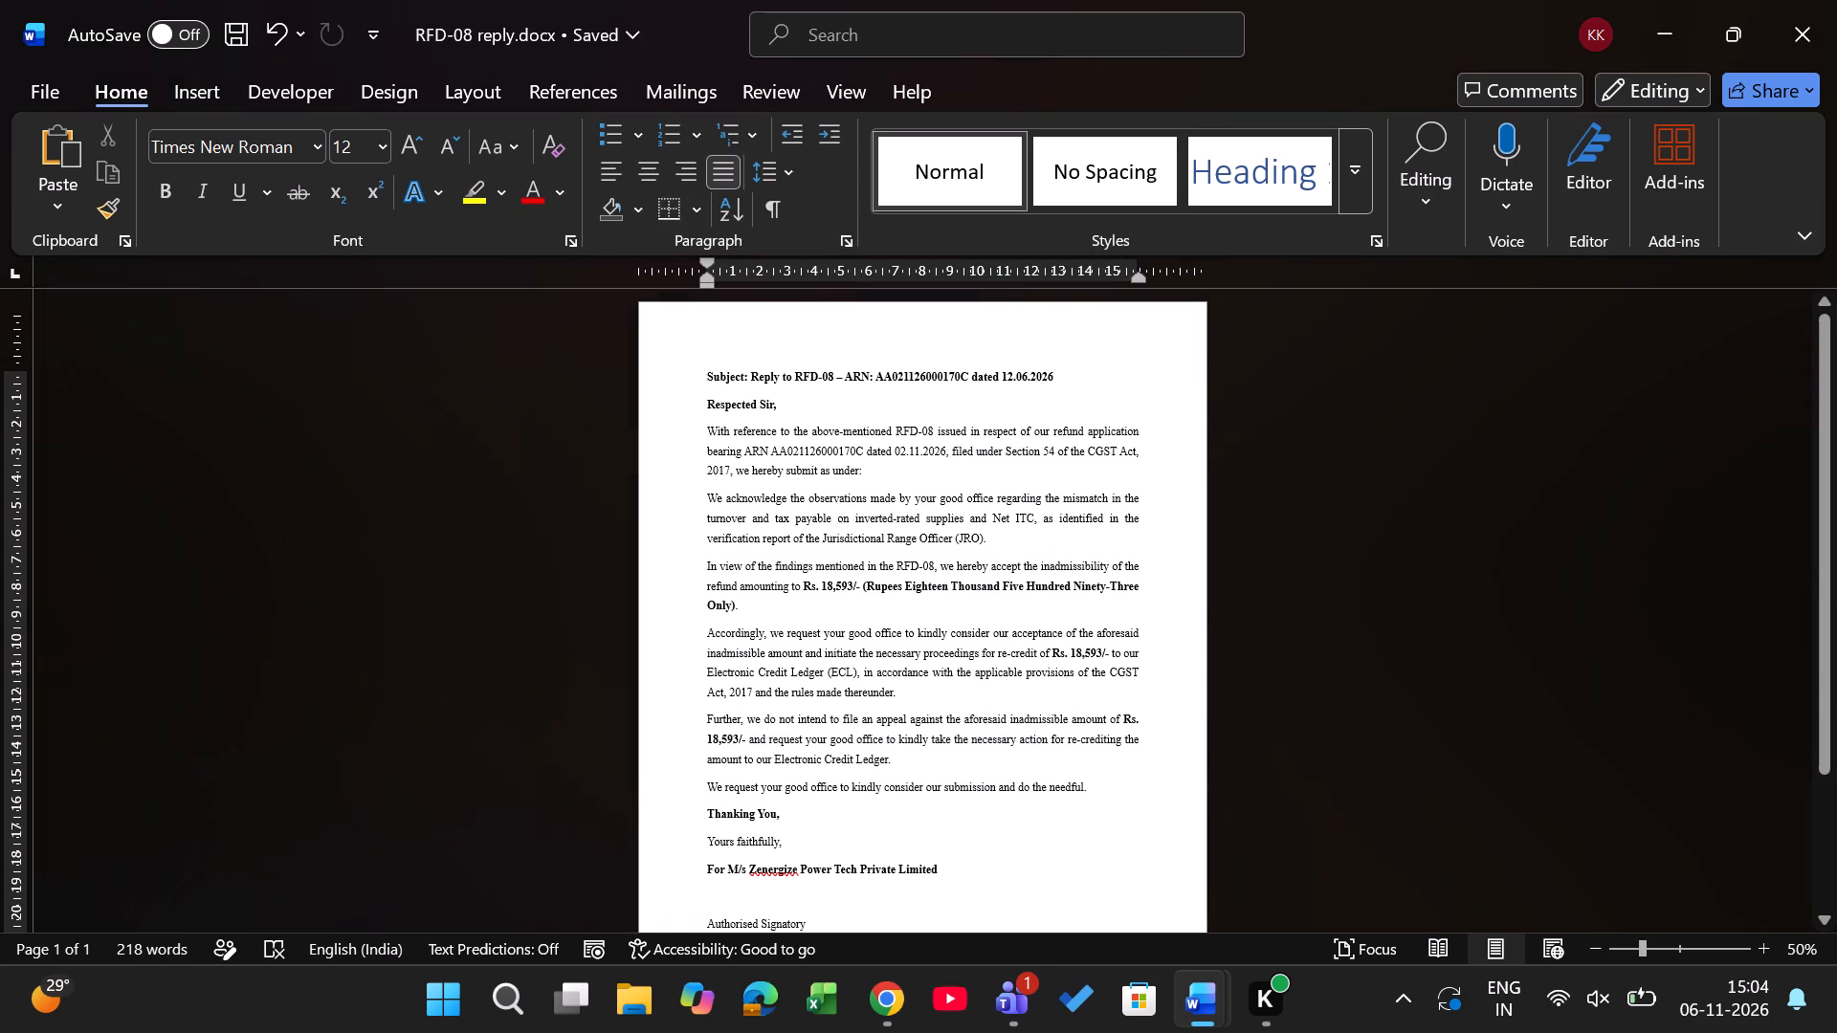
scroll(1015, 755, "up", 1)
key("ctrl+s")
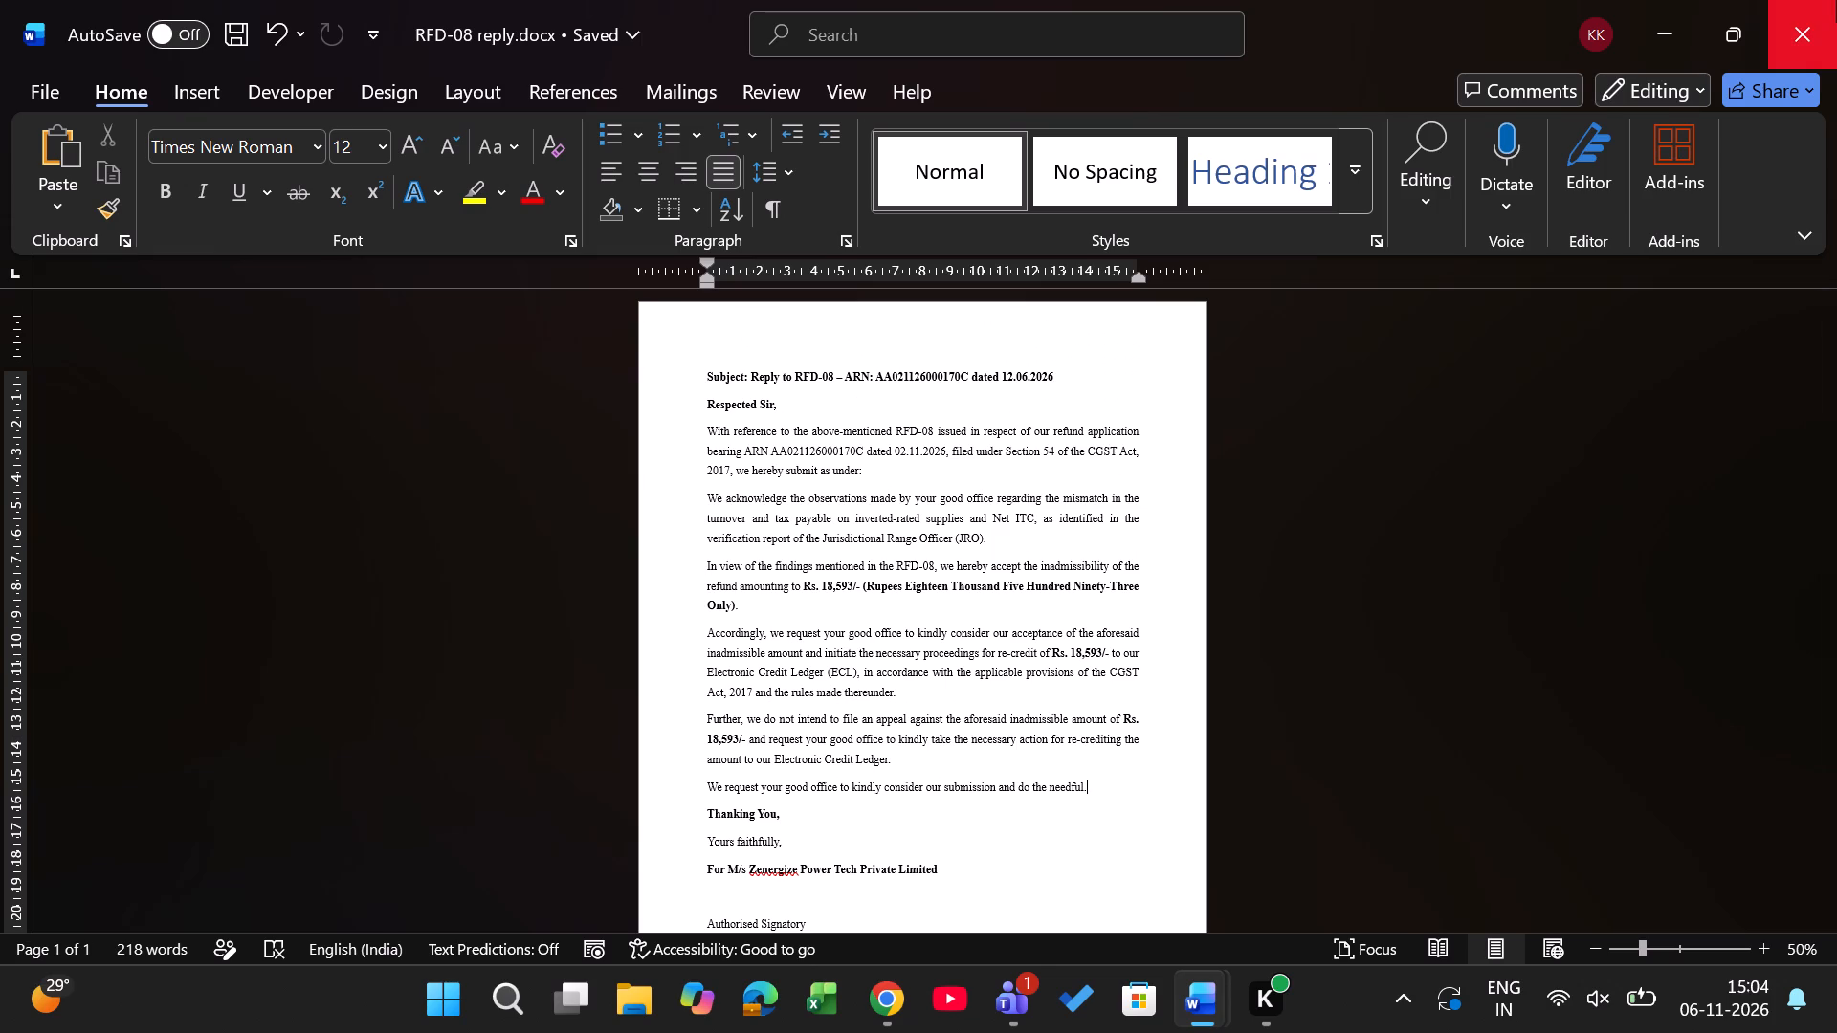
left_click(1836, 0)
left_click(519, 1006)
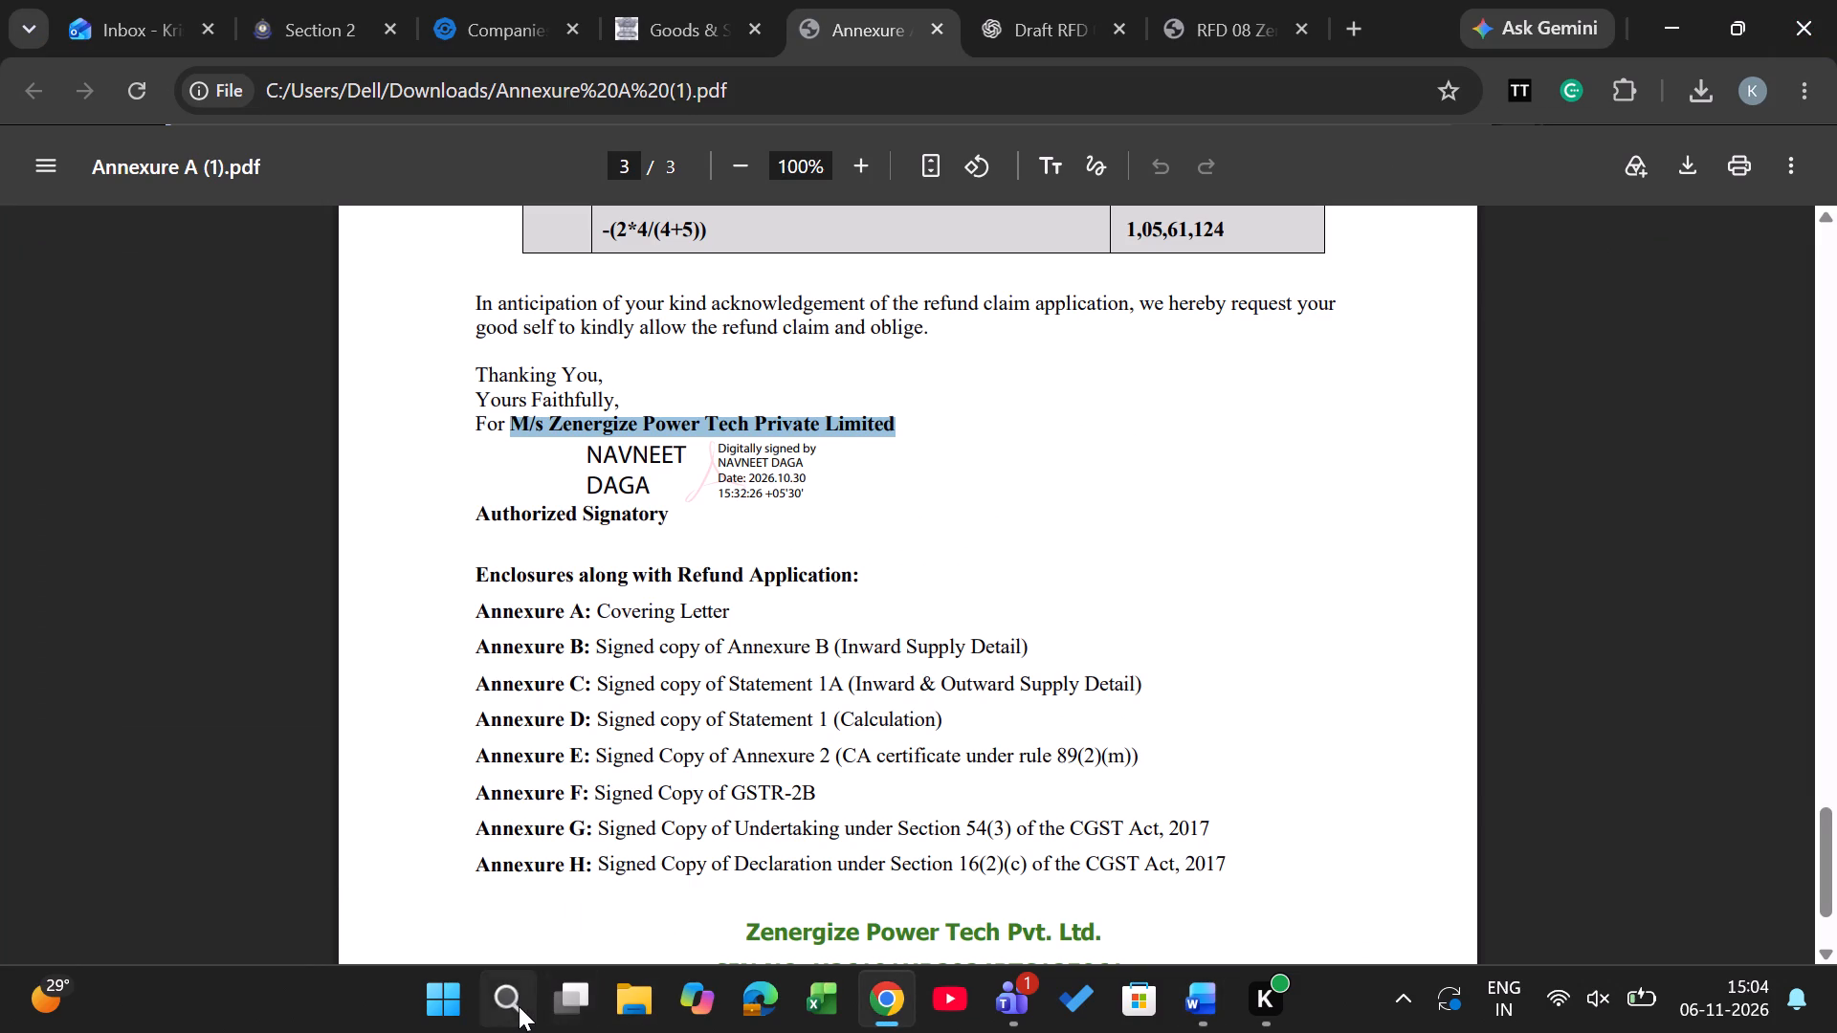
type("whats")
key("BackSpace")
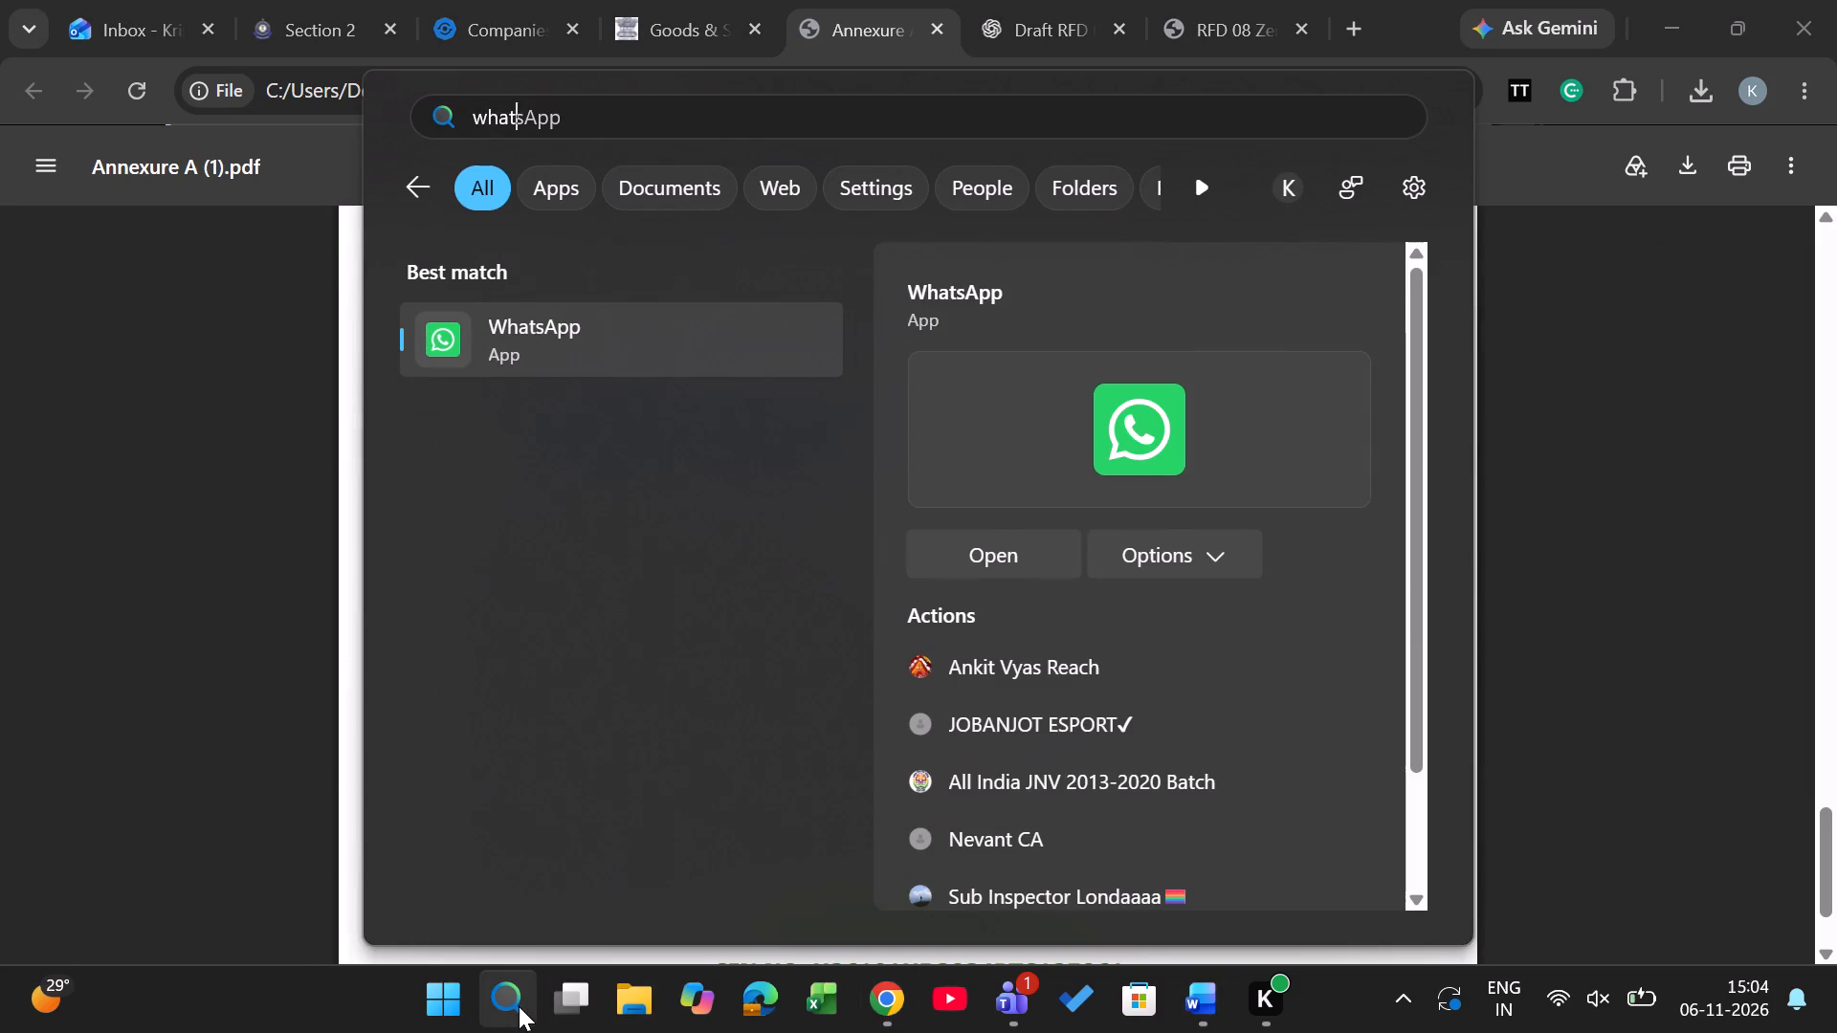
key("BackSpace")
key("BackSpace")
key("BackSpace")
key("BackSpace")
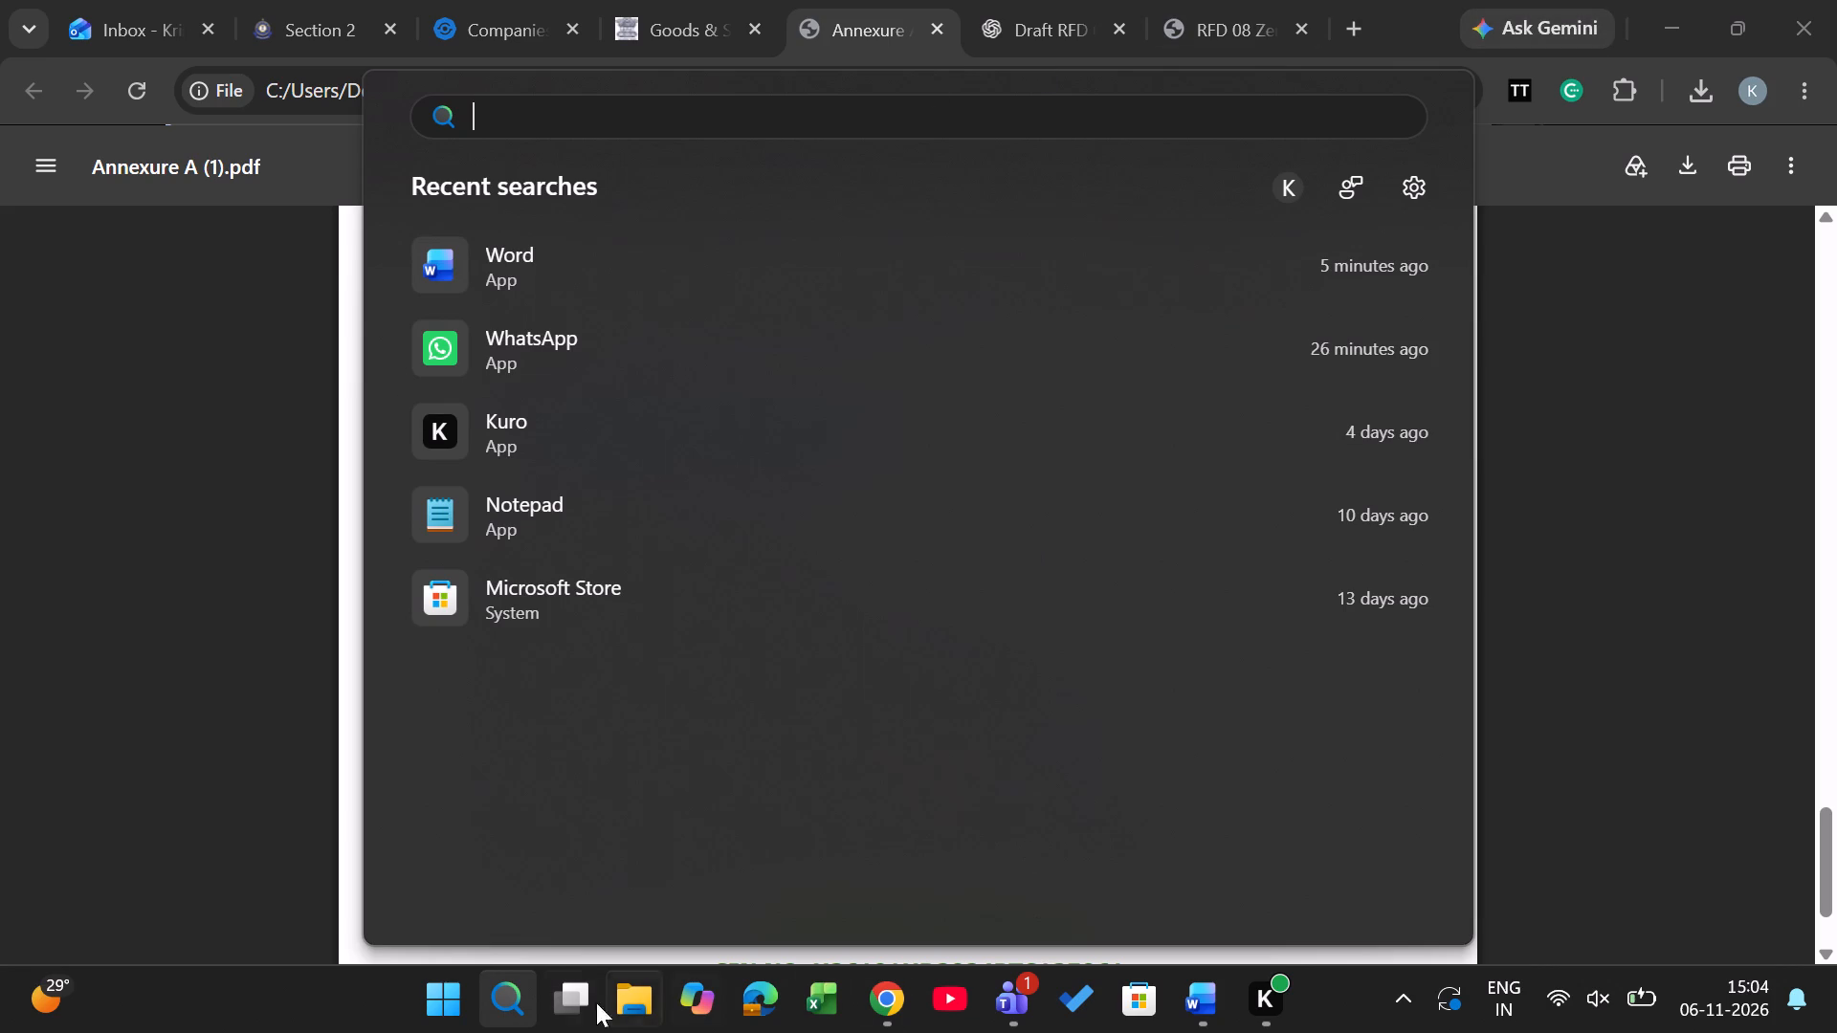
Switch to File Explorer and open "RFD-08 reply.docx" from the Downloads folder in Word.
left_click(636, 1001)
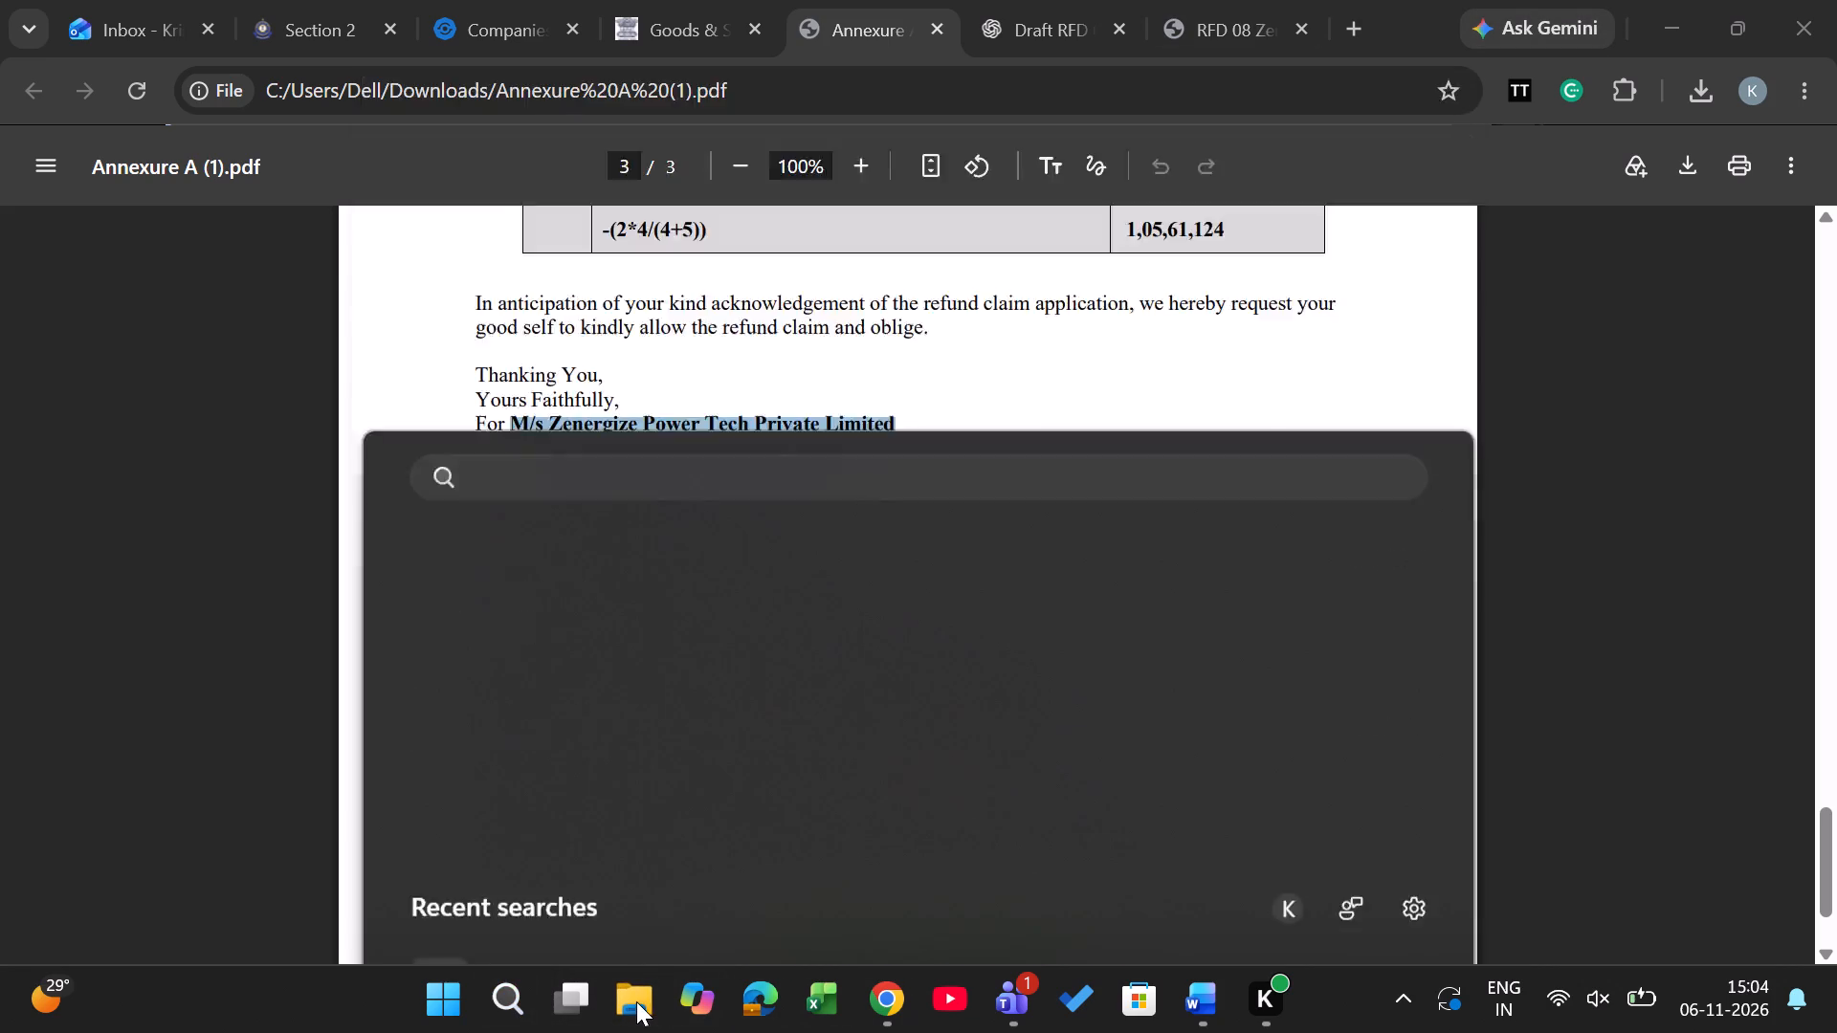
left_click(142, 341)
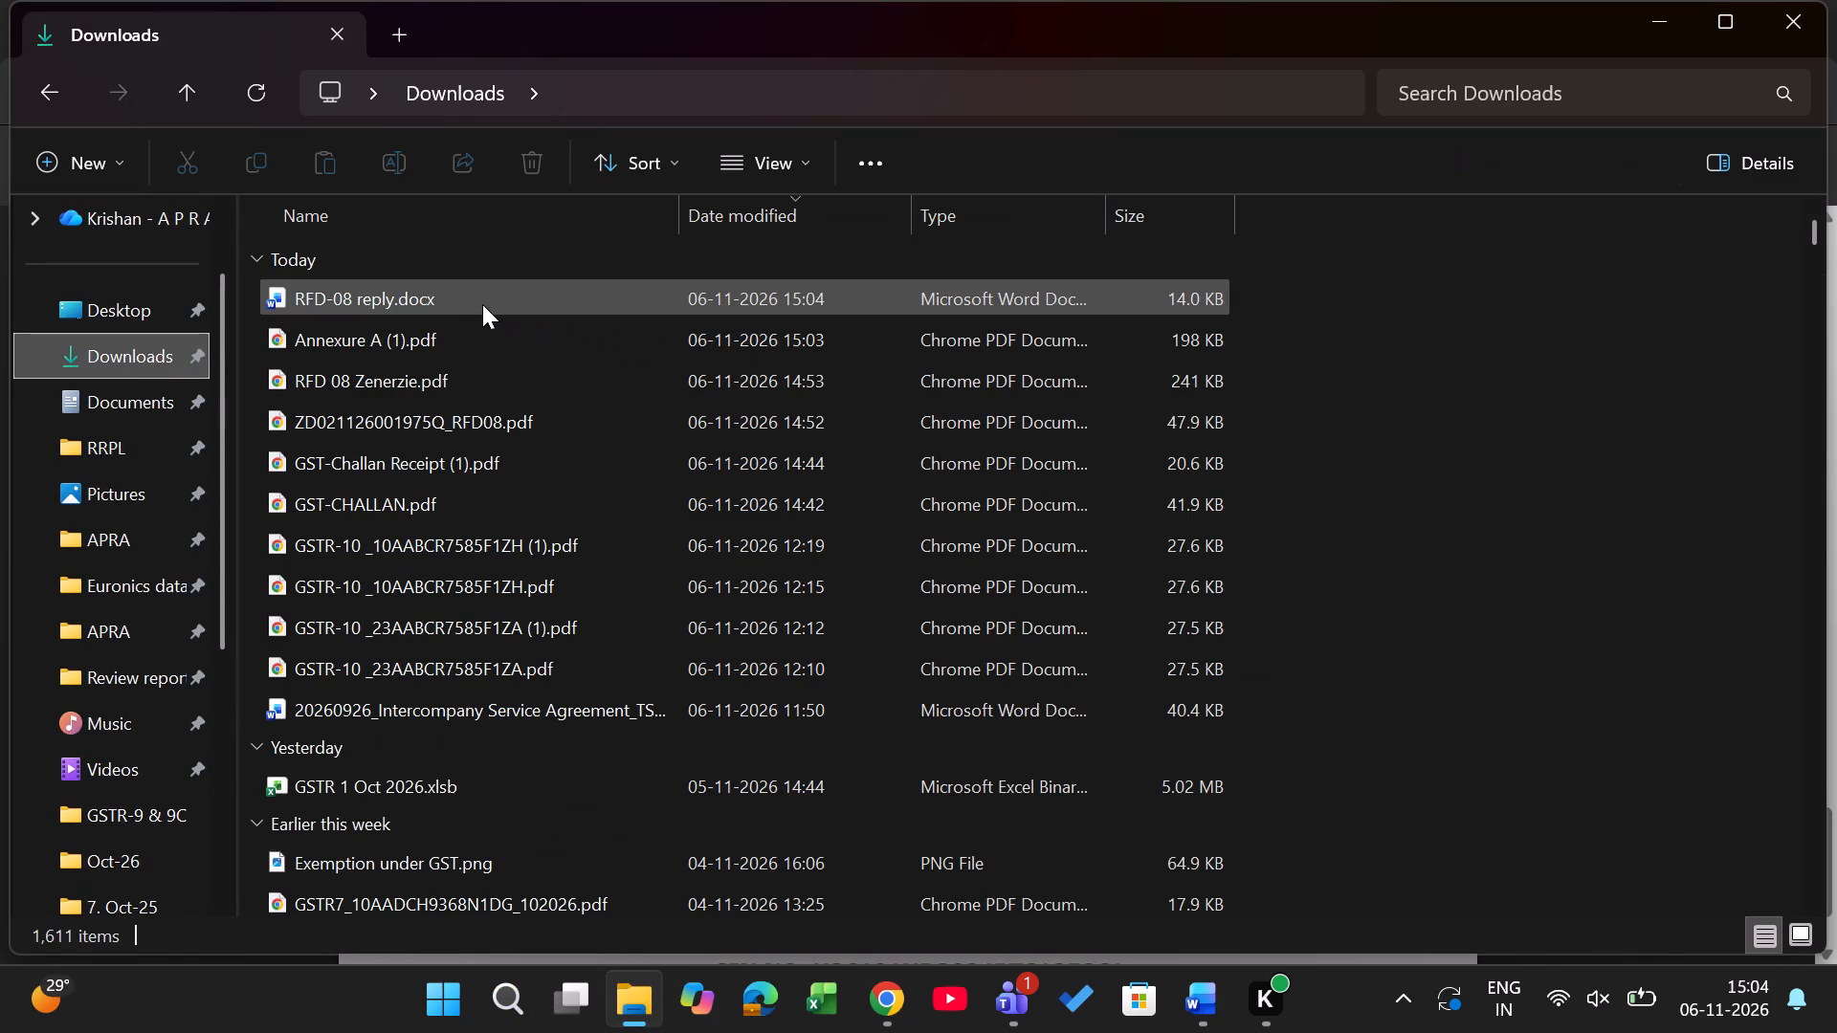
double_click(482, 304)
scroll(1020, 558, "up", 5)
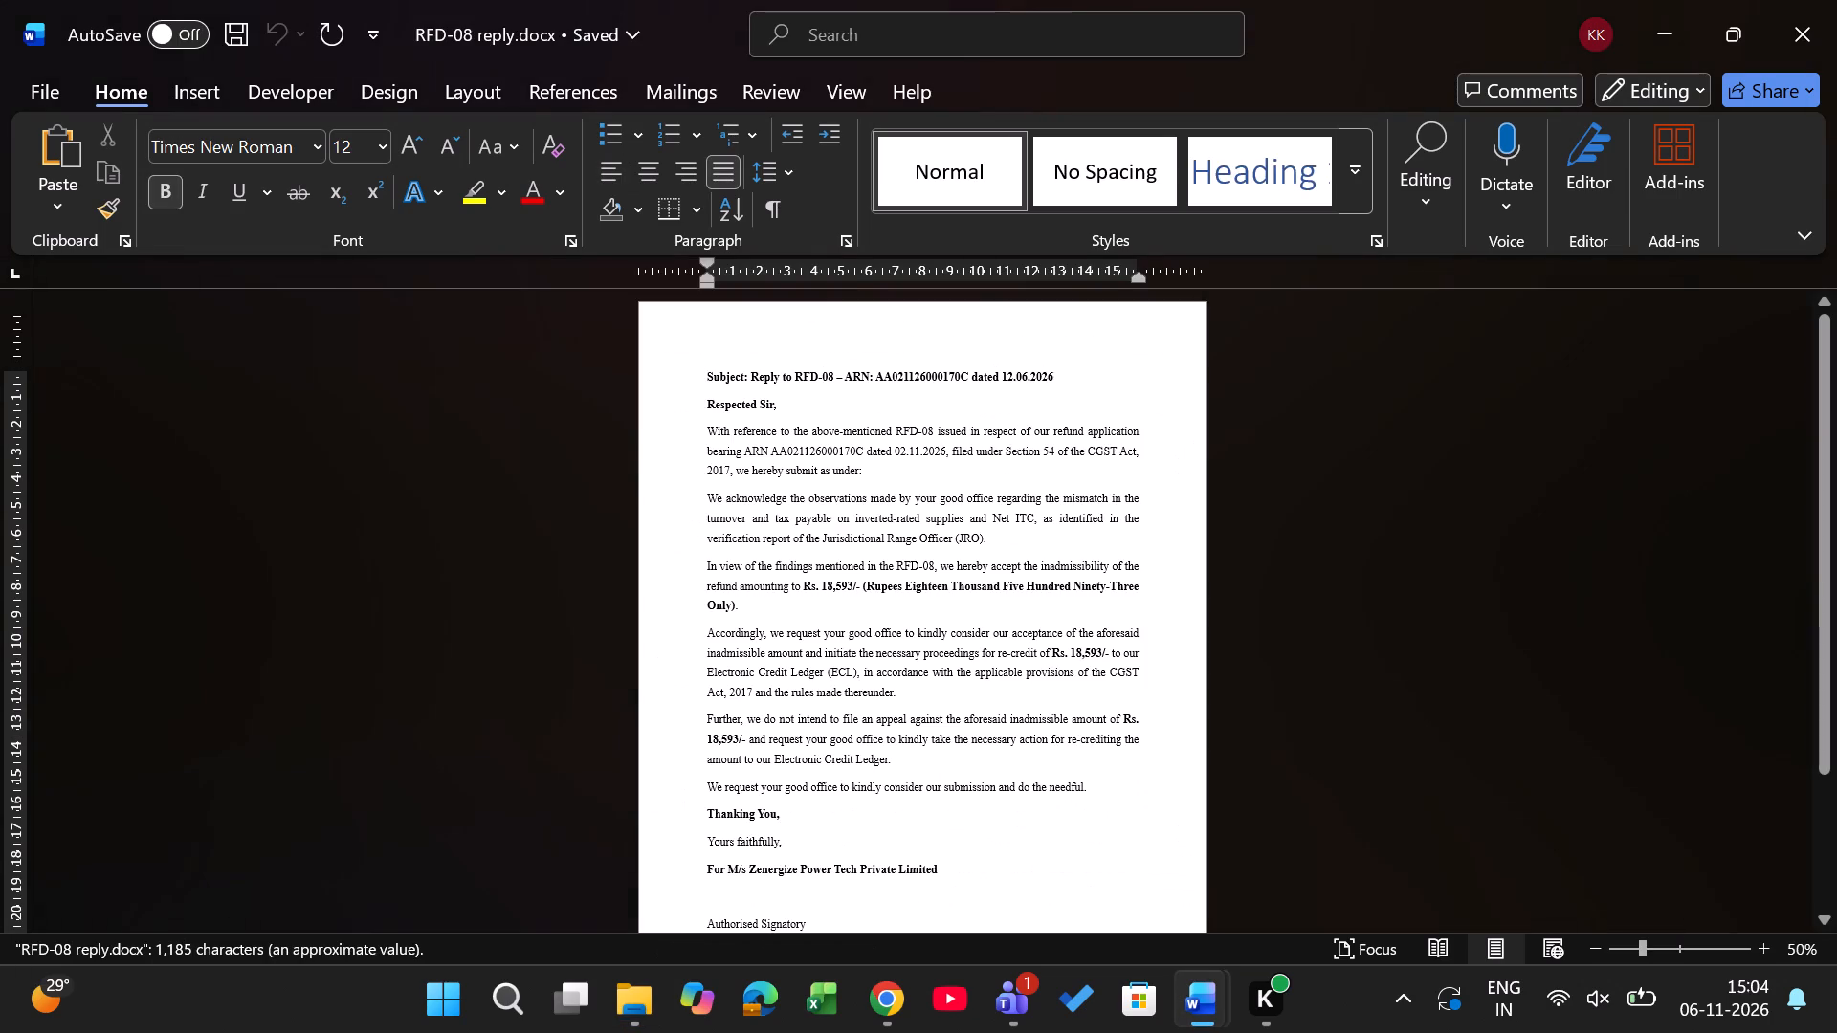
Check the letter's page layout in the print preview and return to the document.
key("ctrl+p")
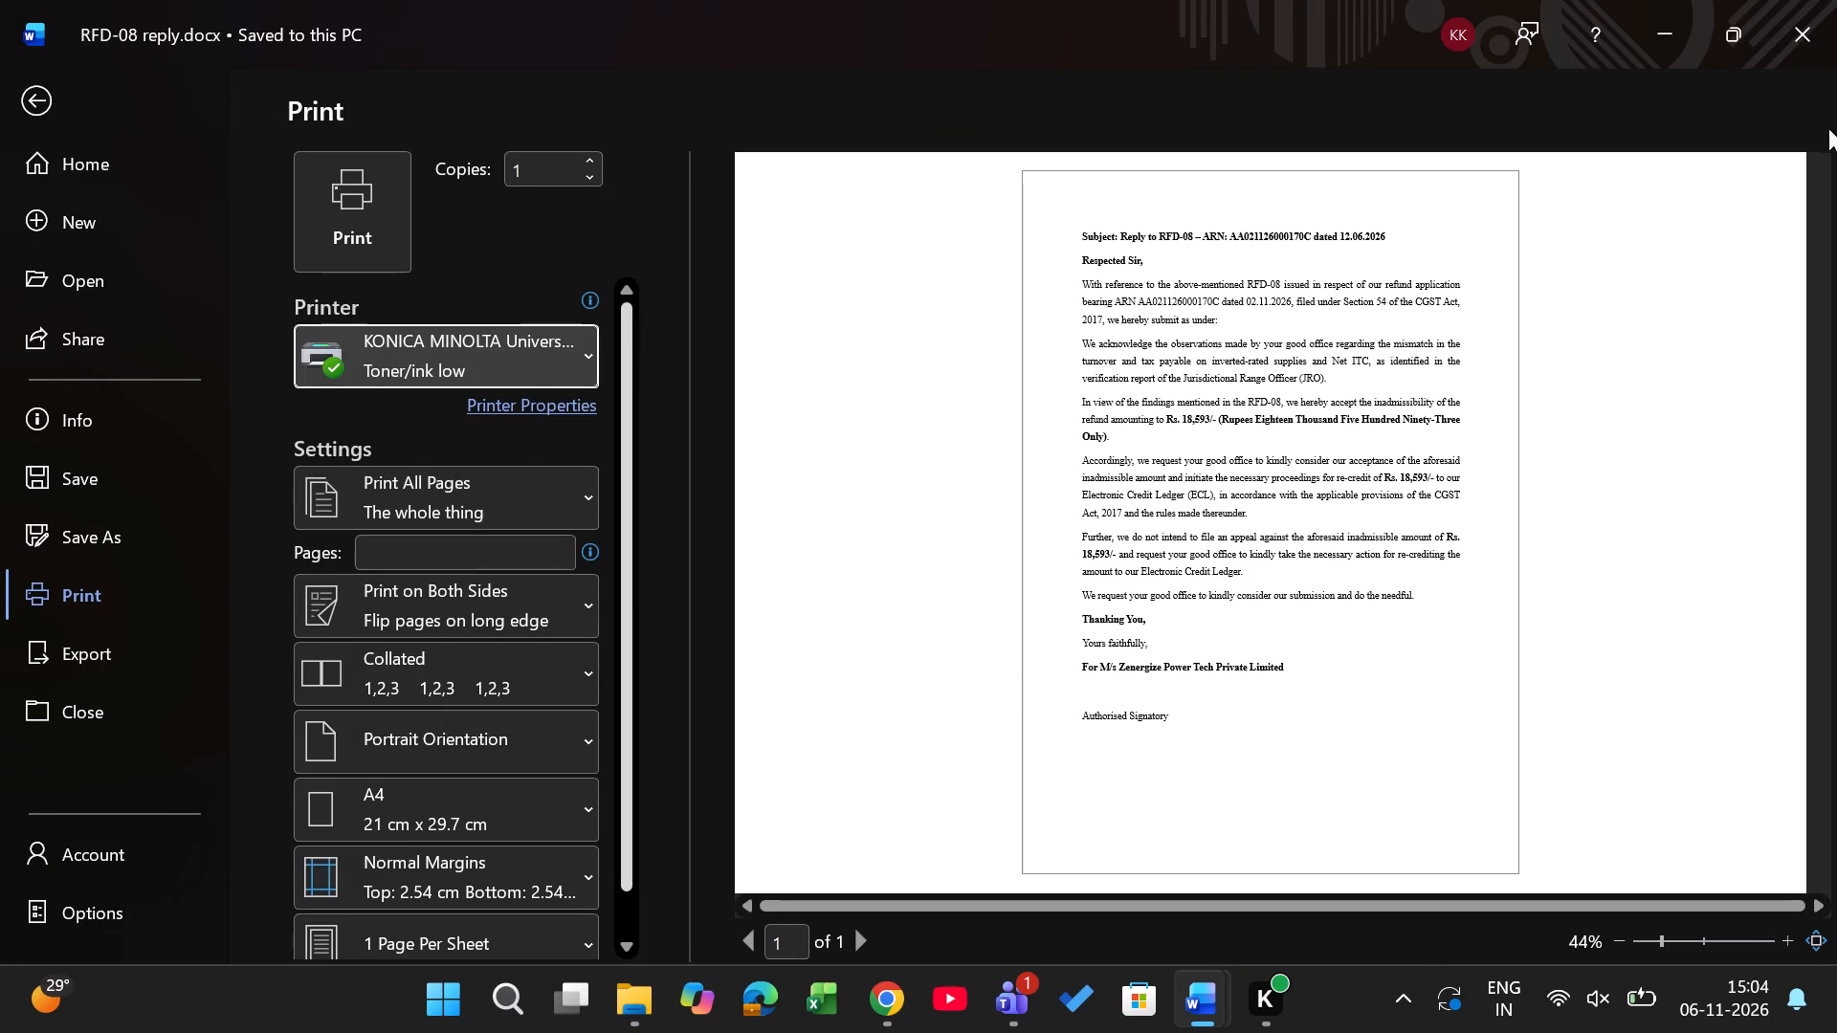
left_click(27, 95)
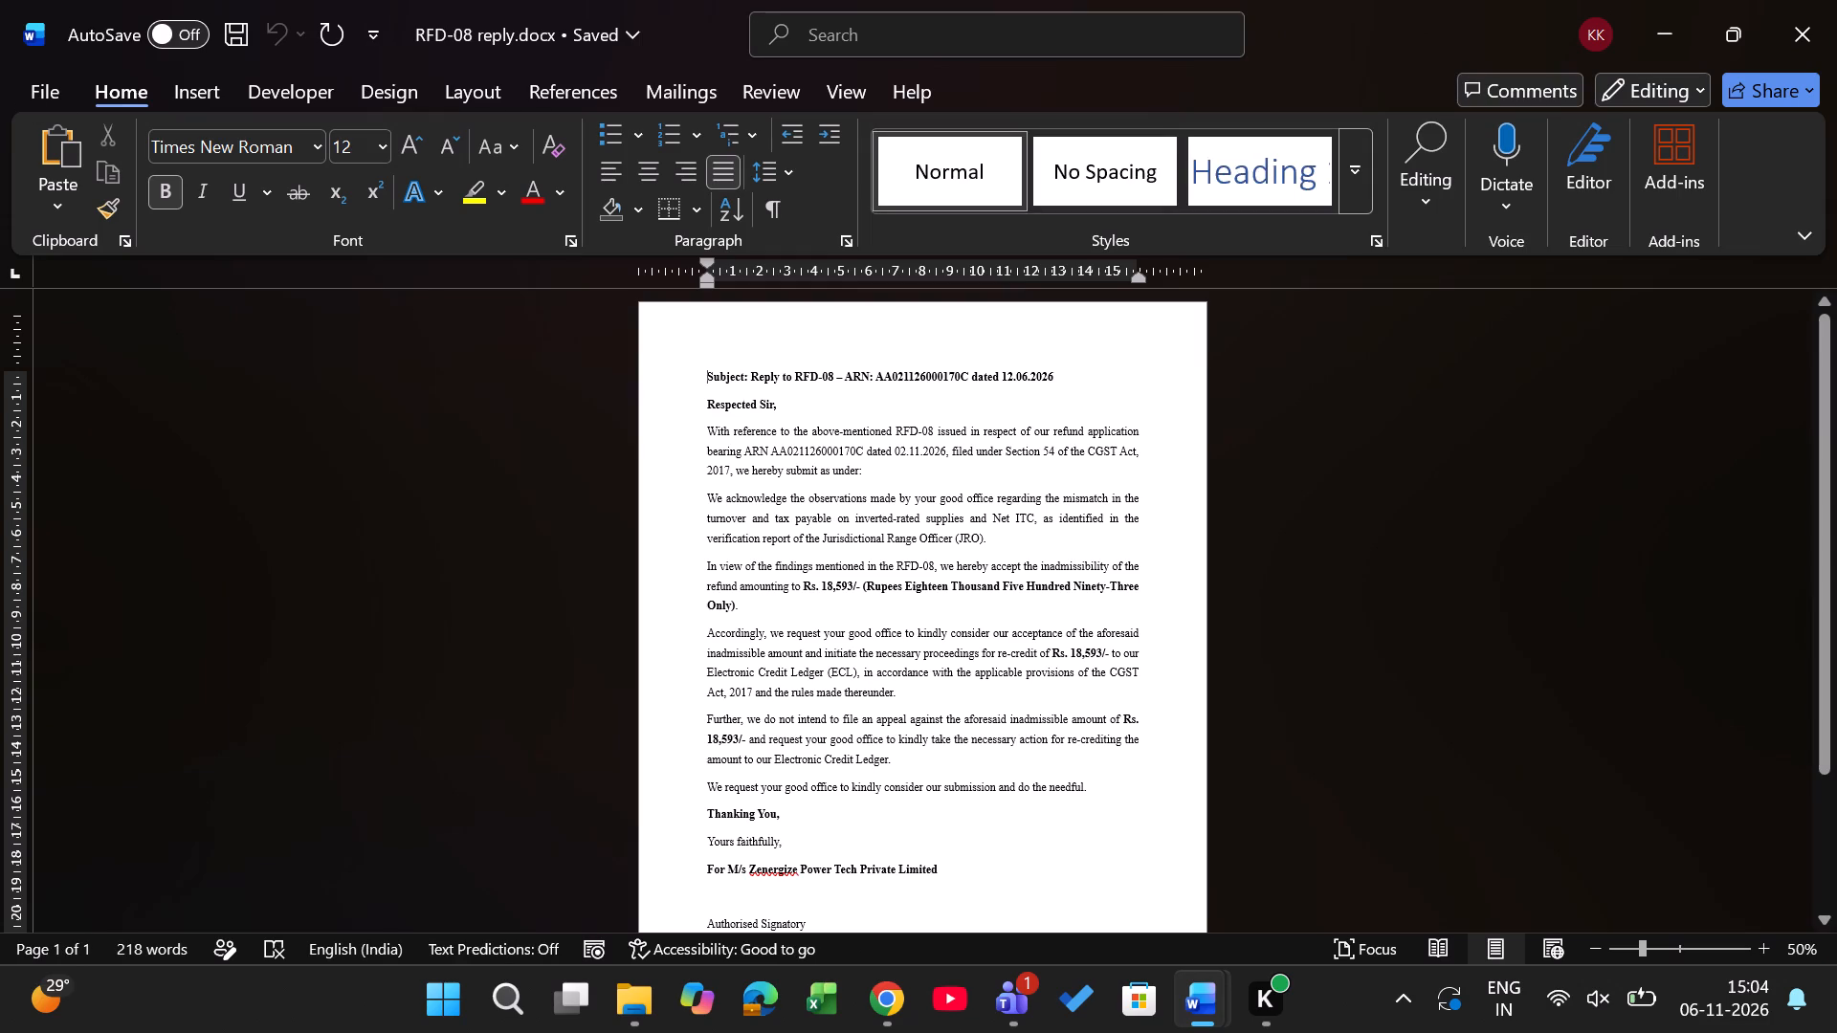
left_click(707, 424)
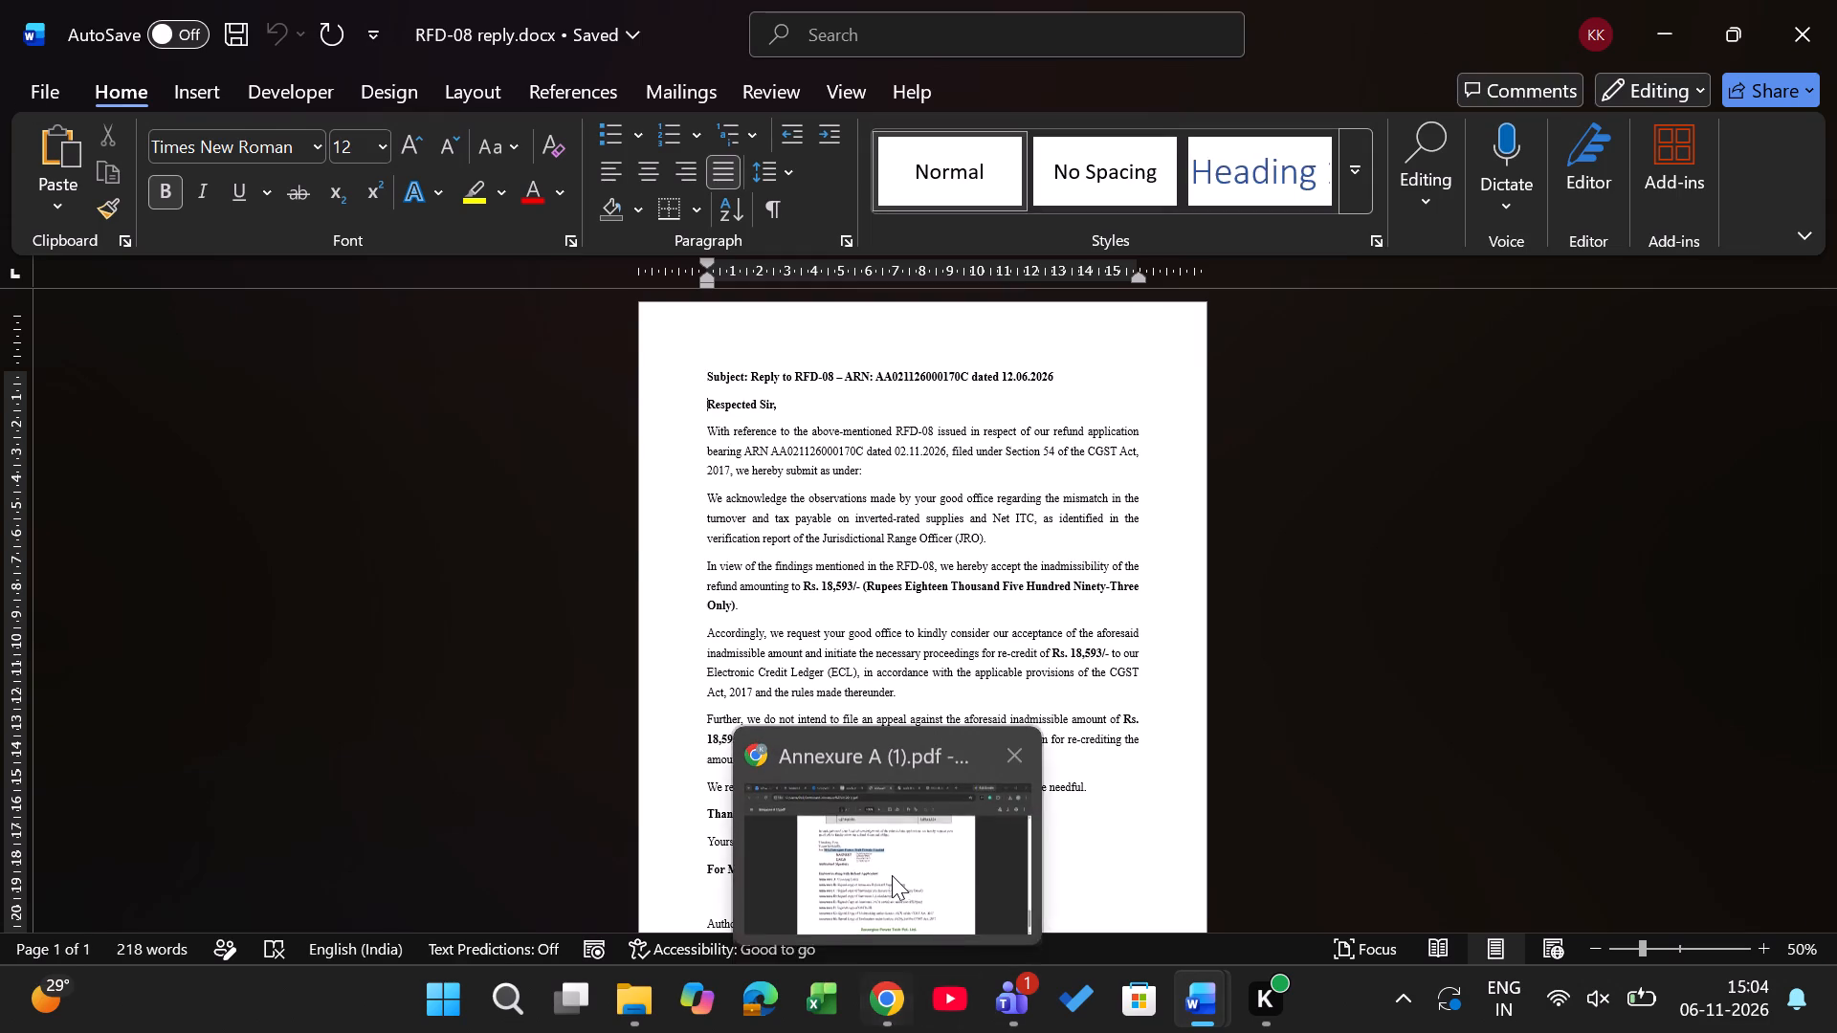
Switch to Chrome and open the GST RFD-09 reply form for the RFD-08 notice on the GST portal.
left_click(892, 873)
scroll(797, 629, "up", 8)
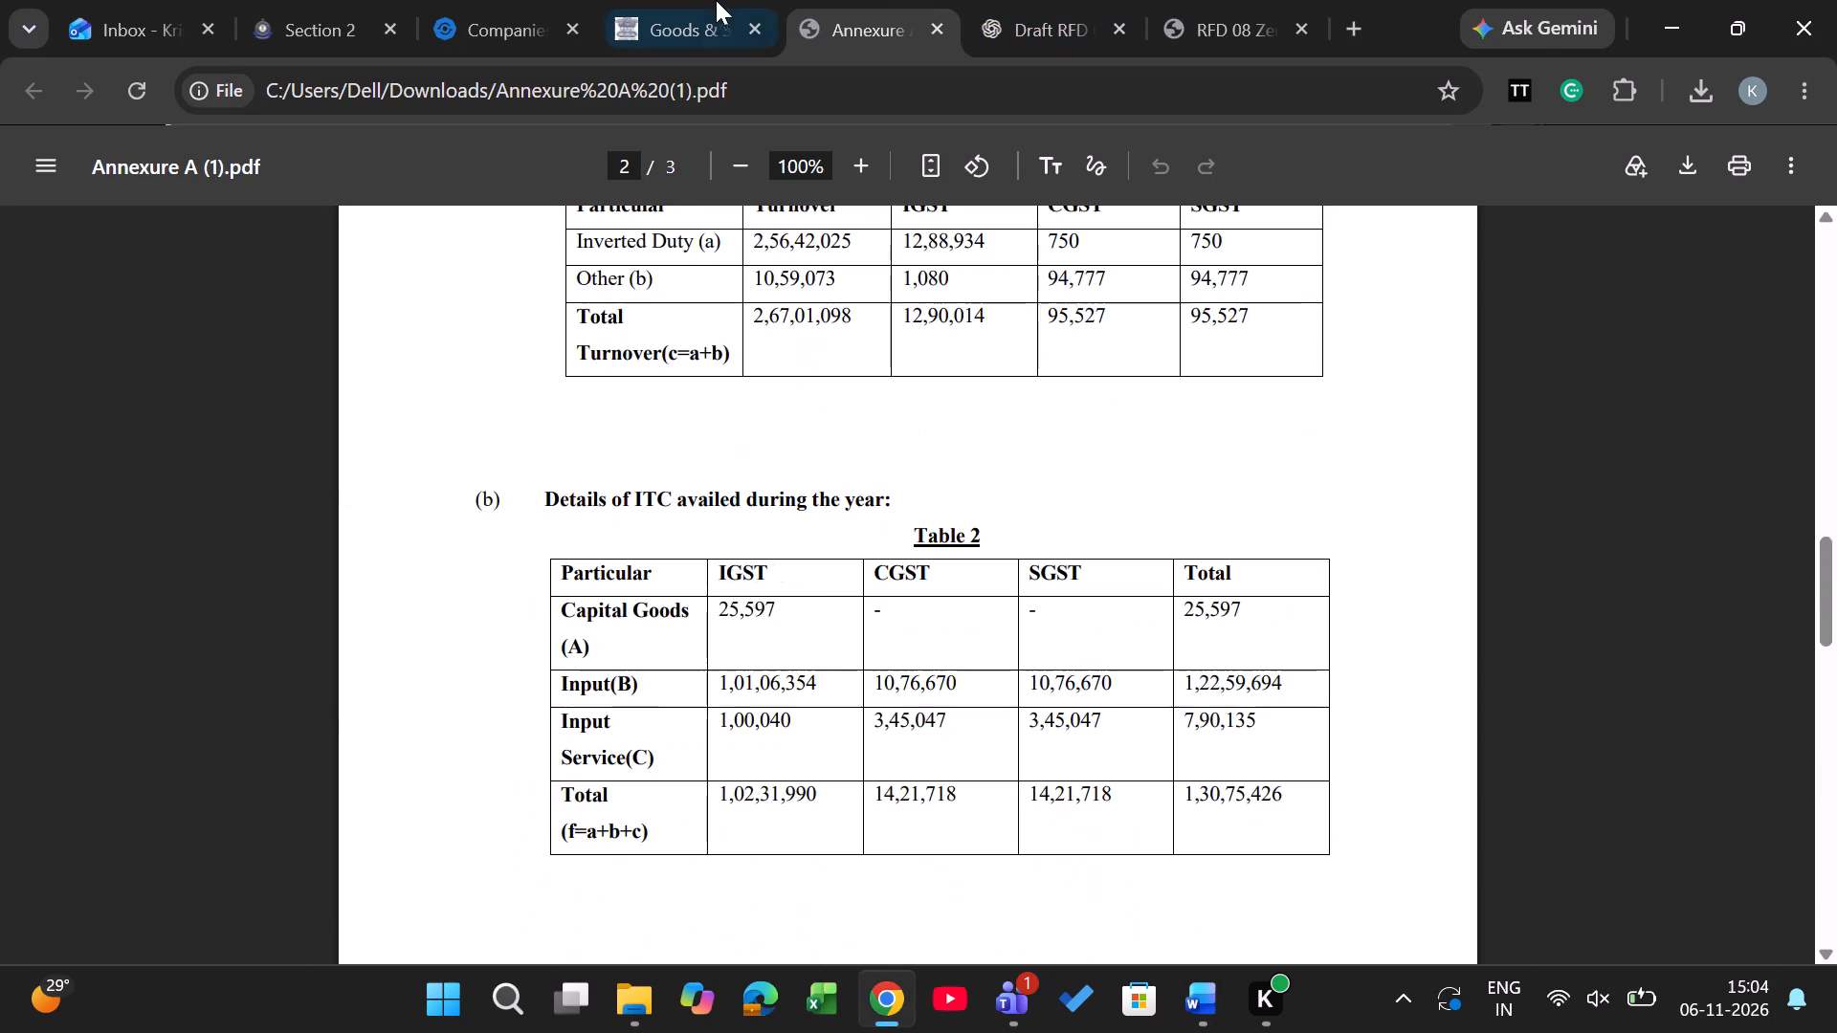
left_click(709, 0)
left_click(206, 546)
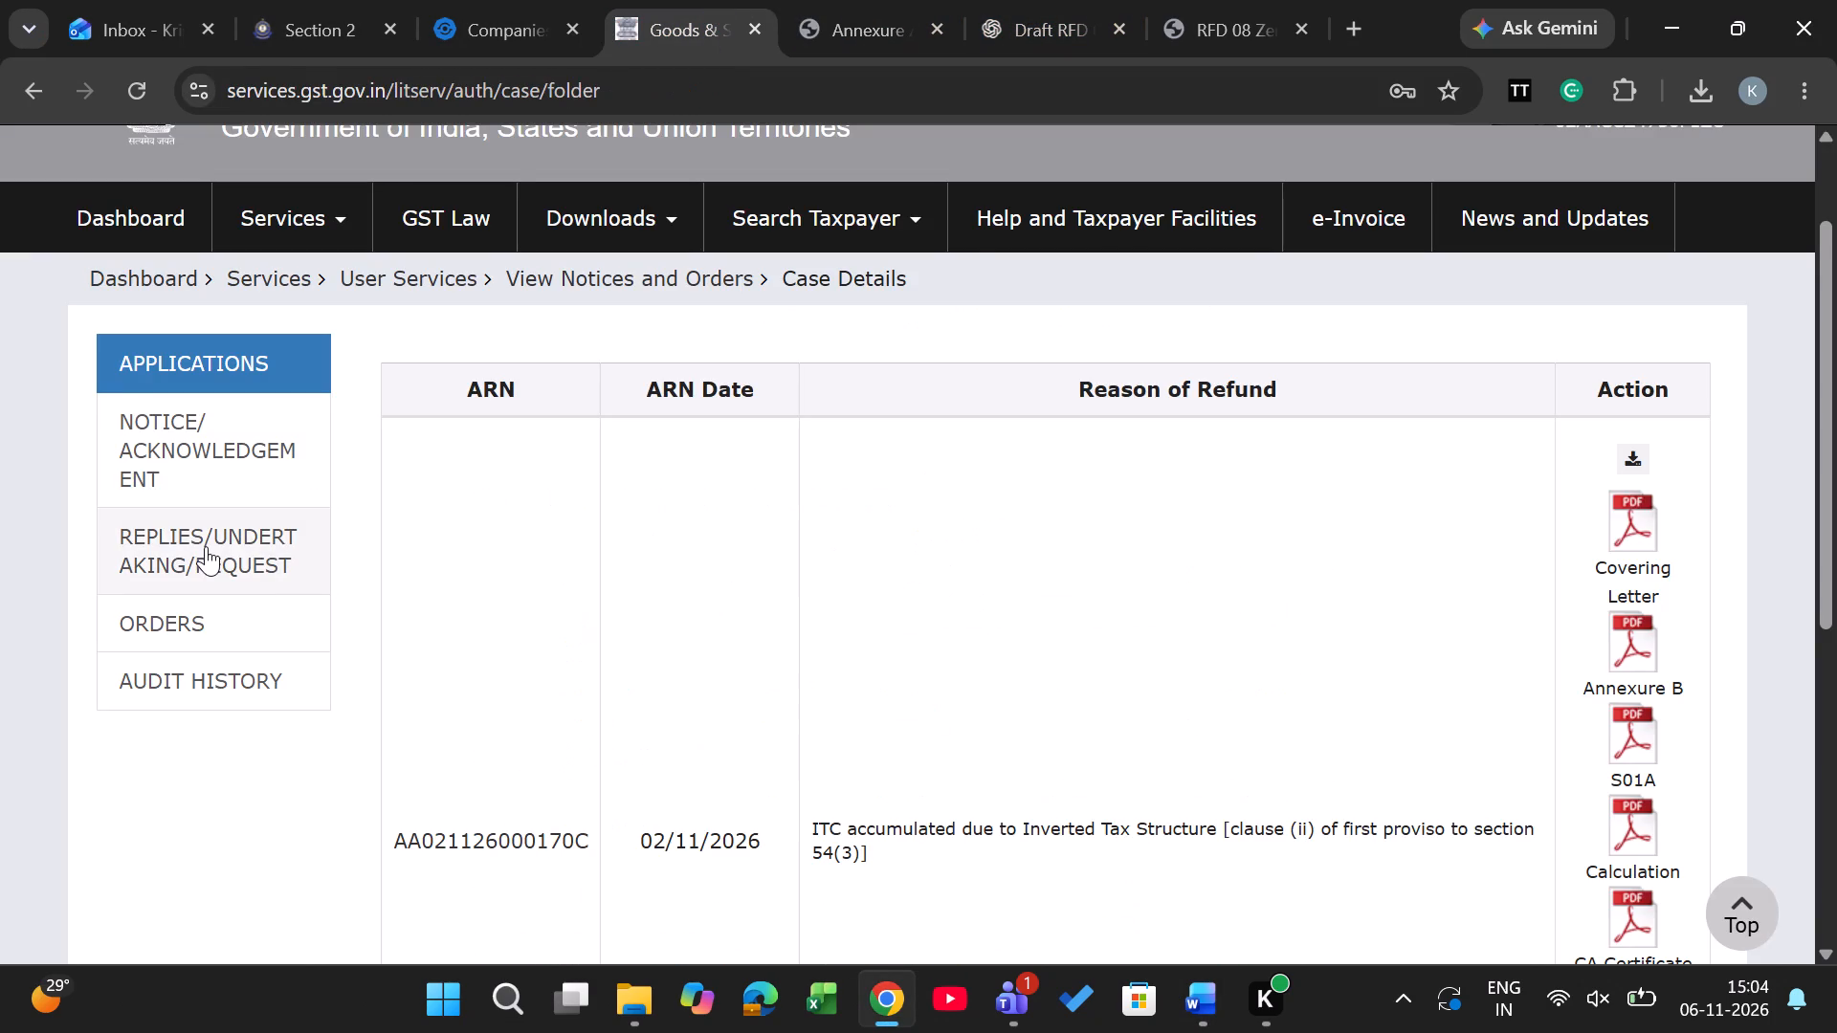
left_click(189, 450)
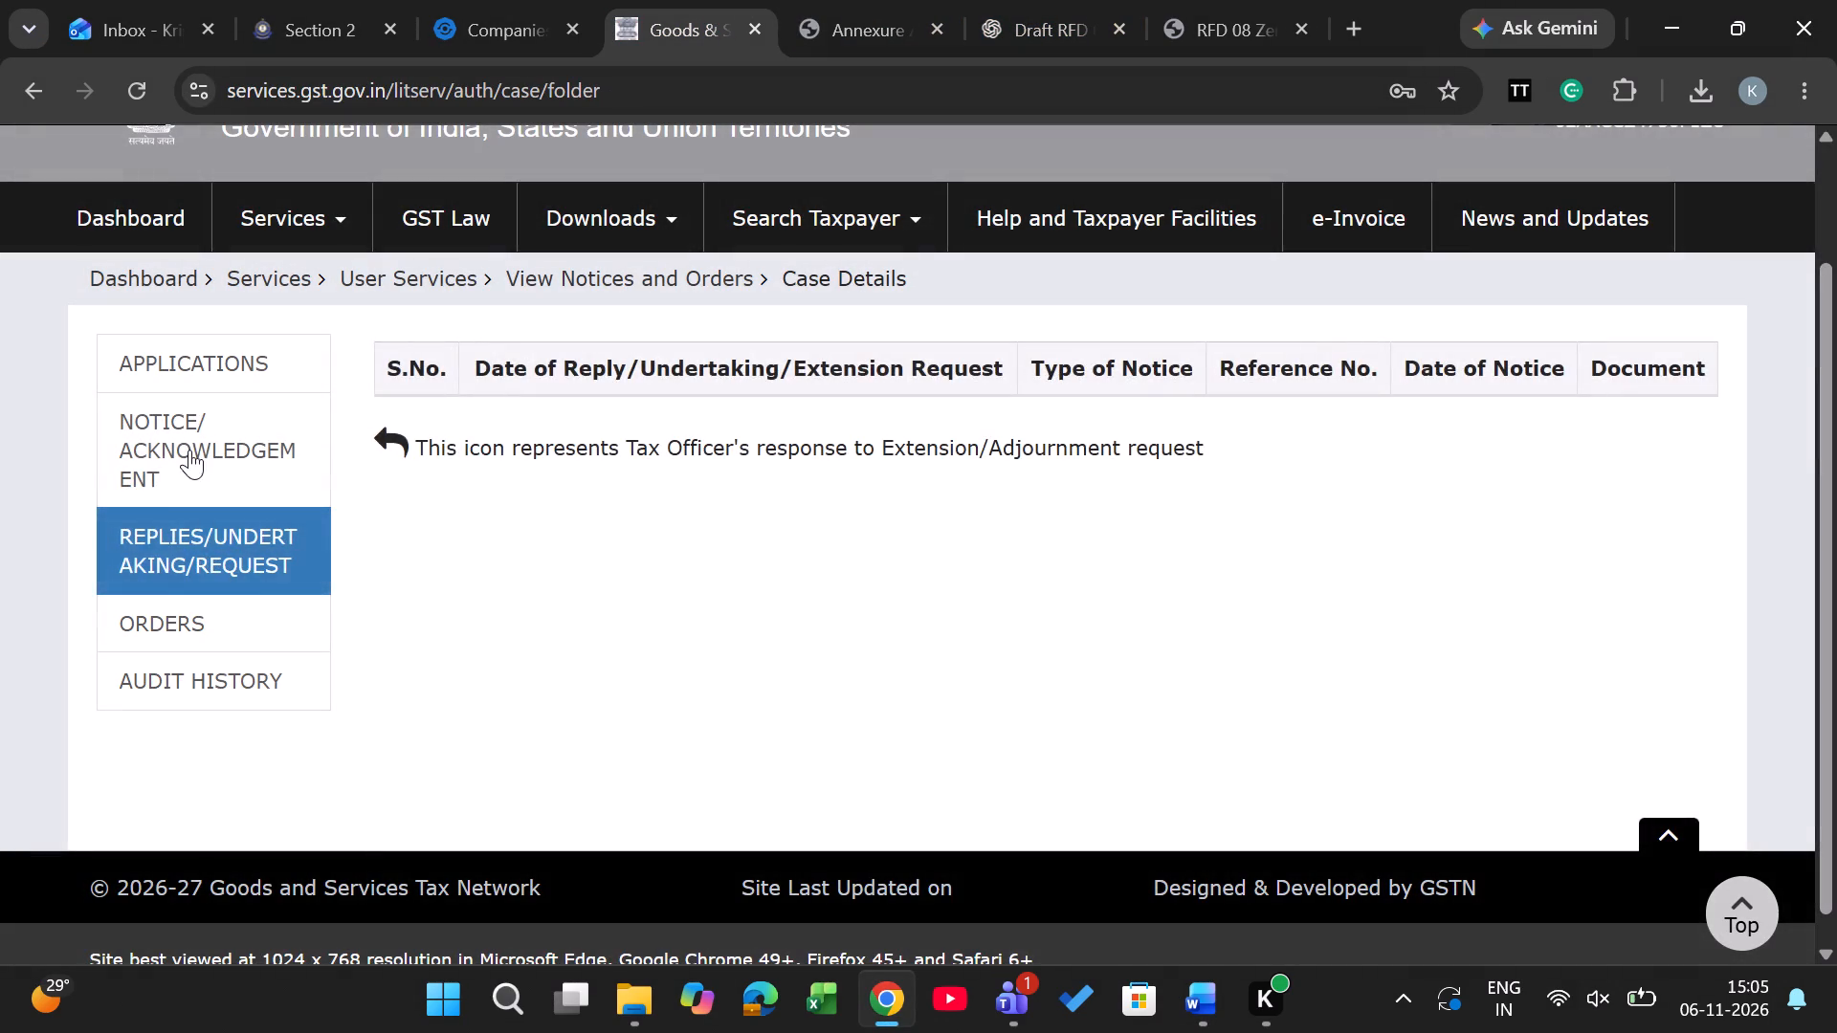
scroll(990, 466, "down", 1)
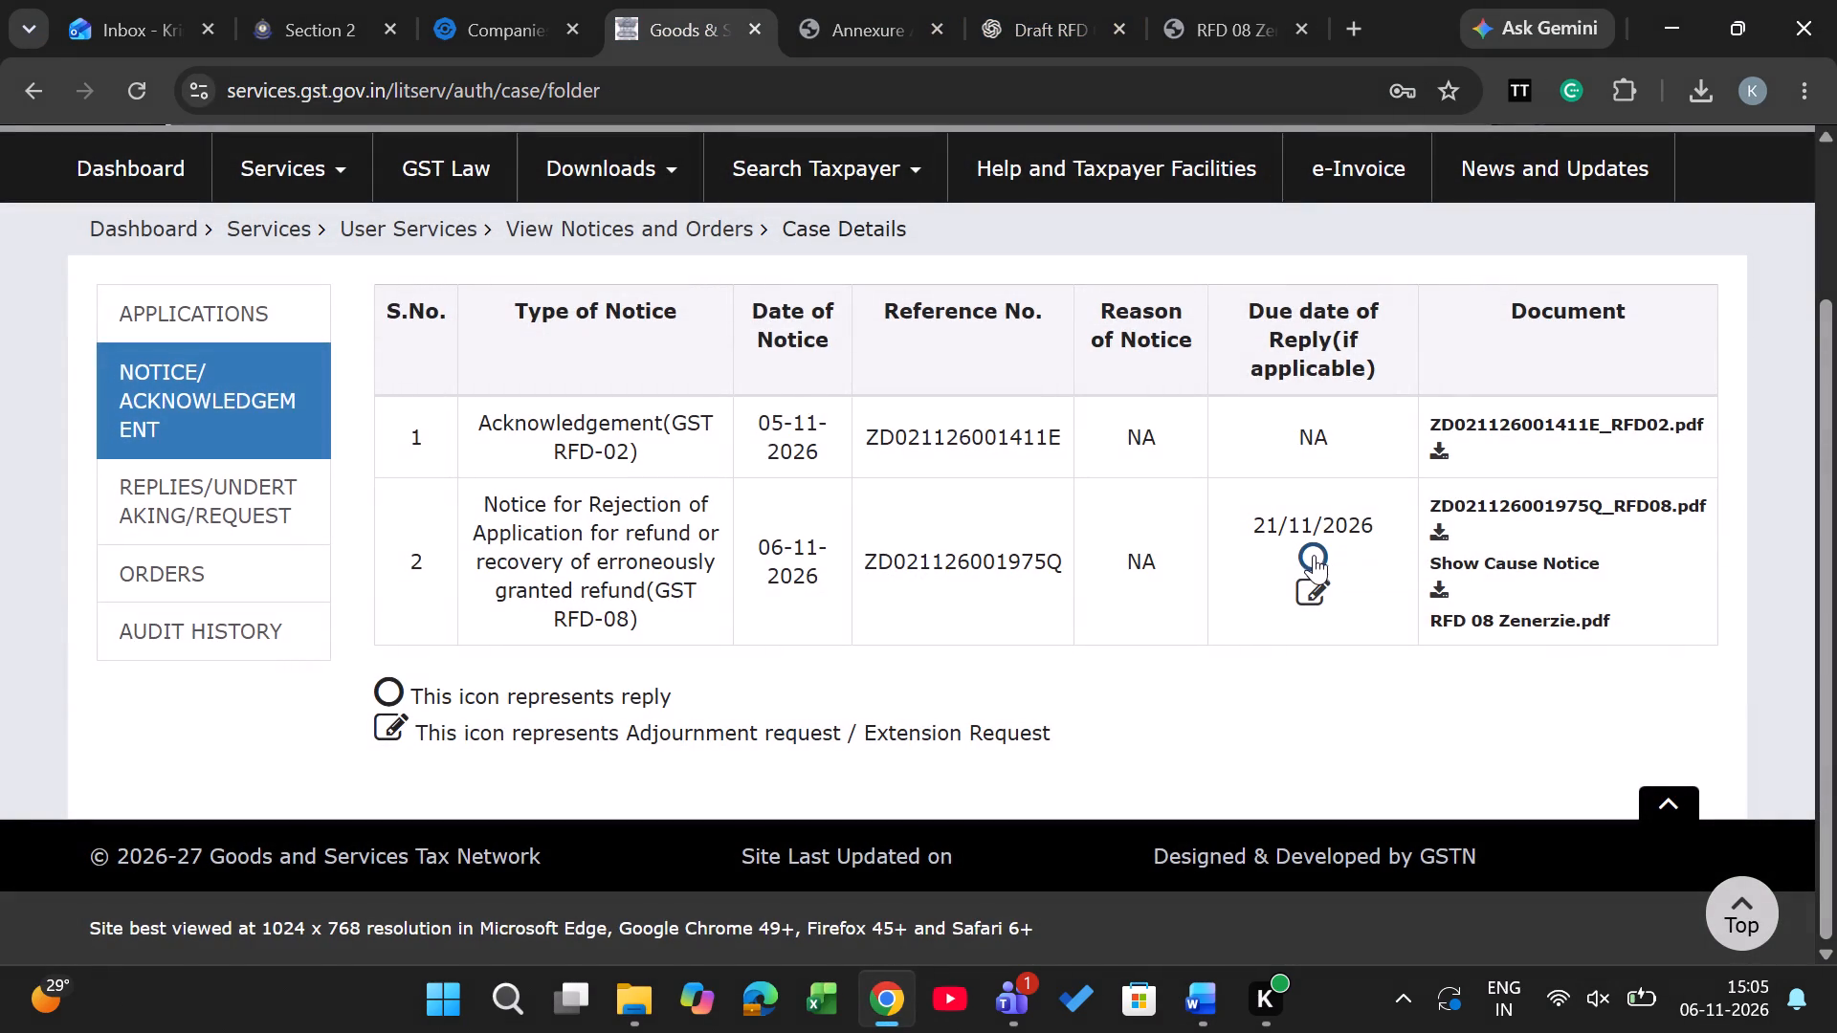
left_click(1313, 555)
Copy the letter's paragraph accepting the Rs. 18,593/- inadmissibility from Word into the portal form's Reply to the notice.
scroll(788, 621, "down", 1)
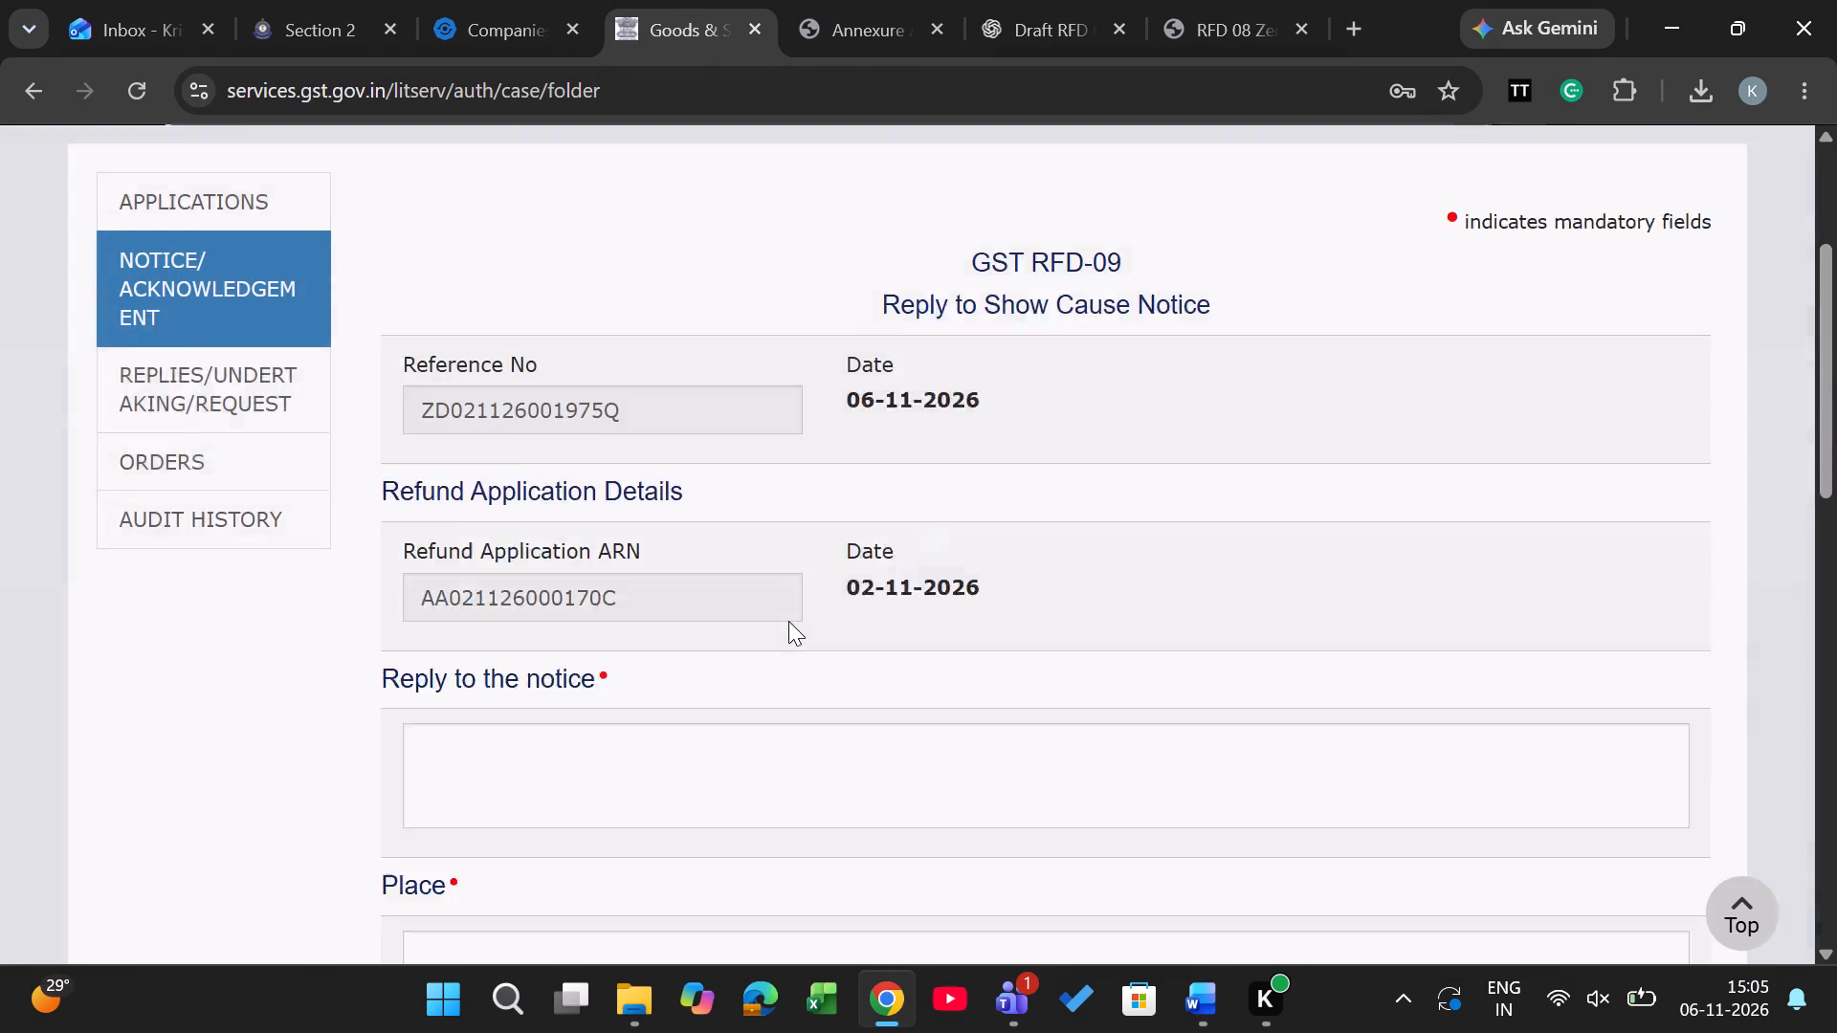
scroll(788, 621, "down", 1)
left_click(448, 639)
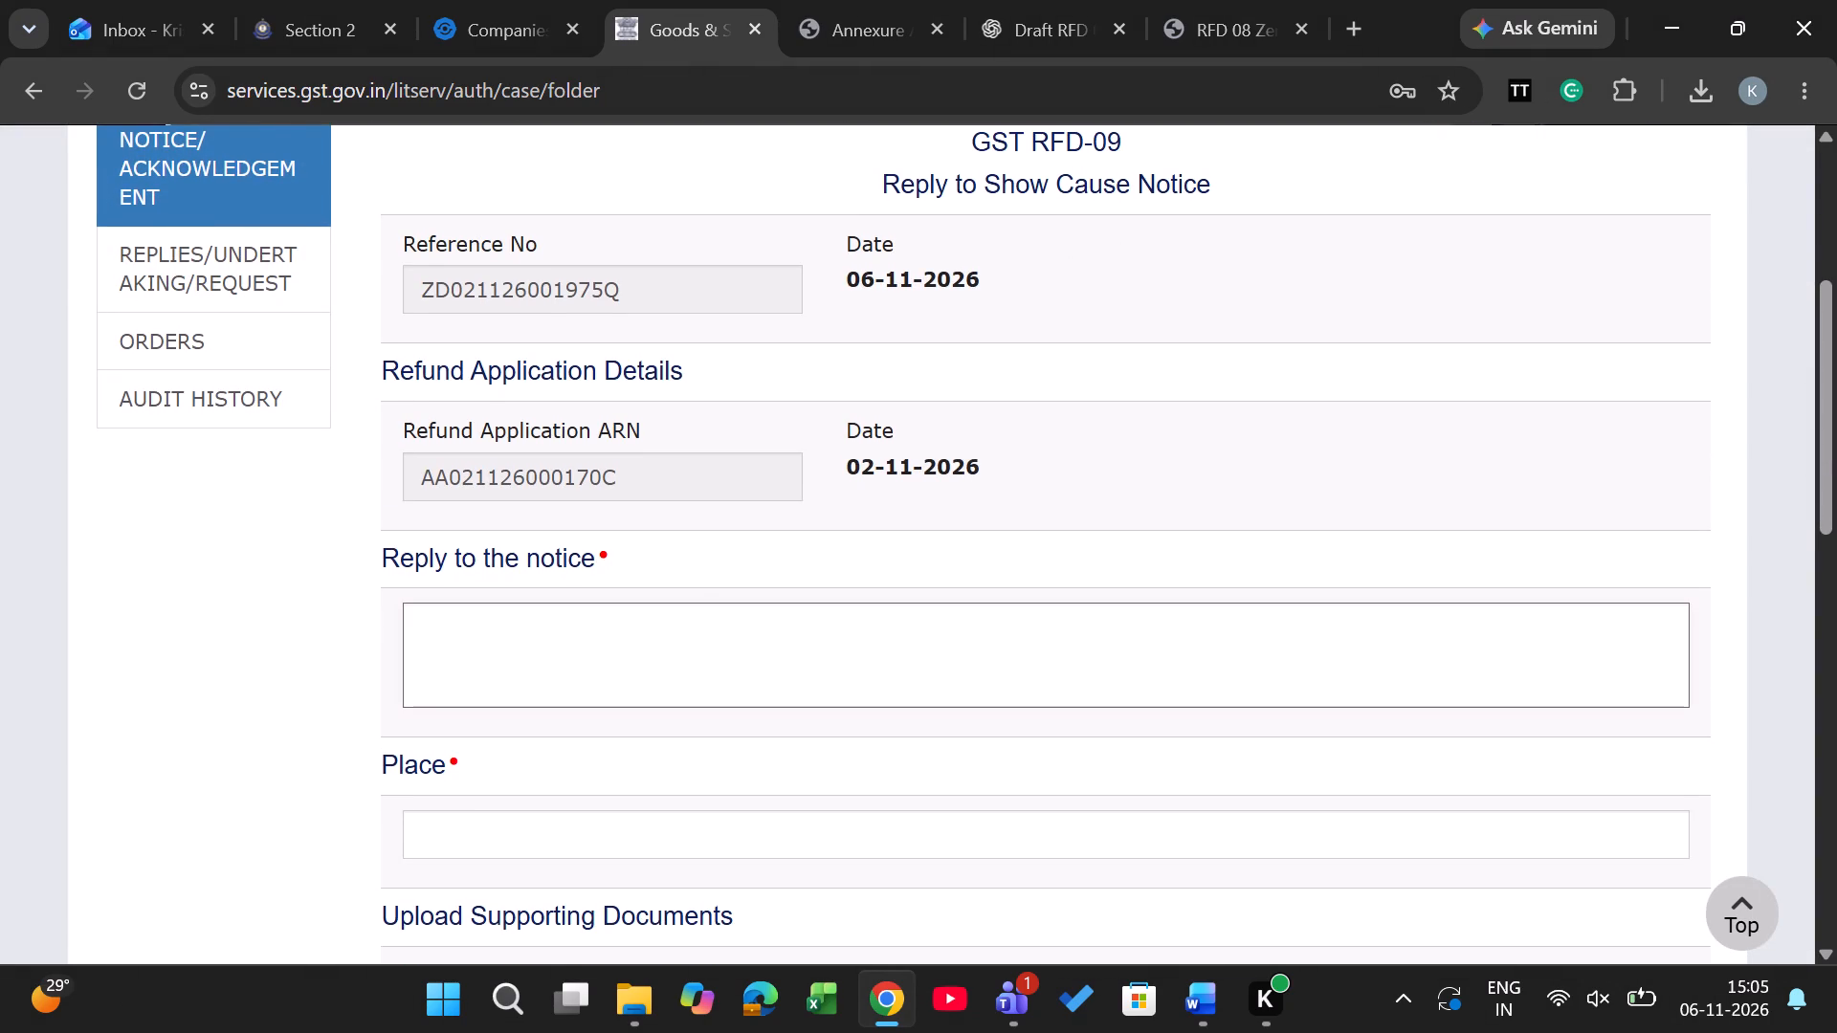
key("alt+Tab")
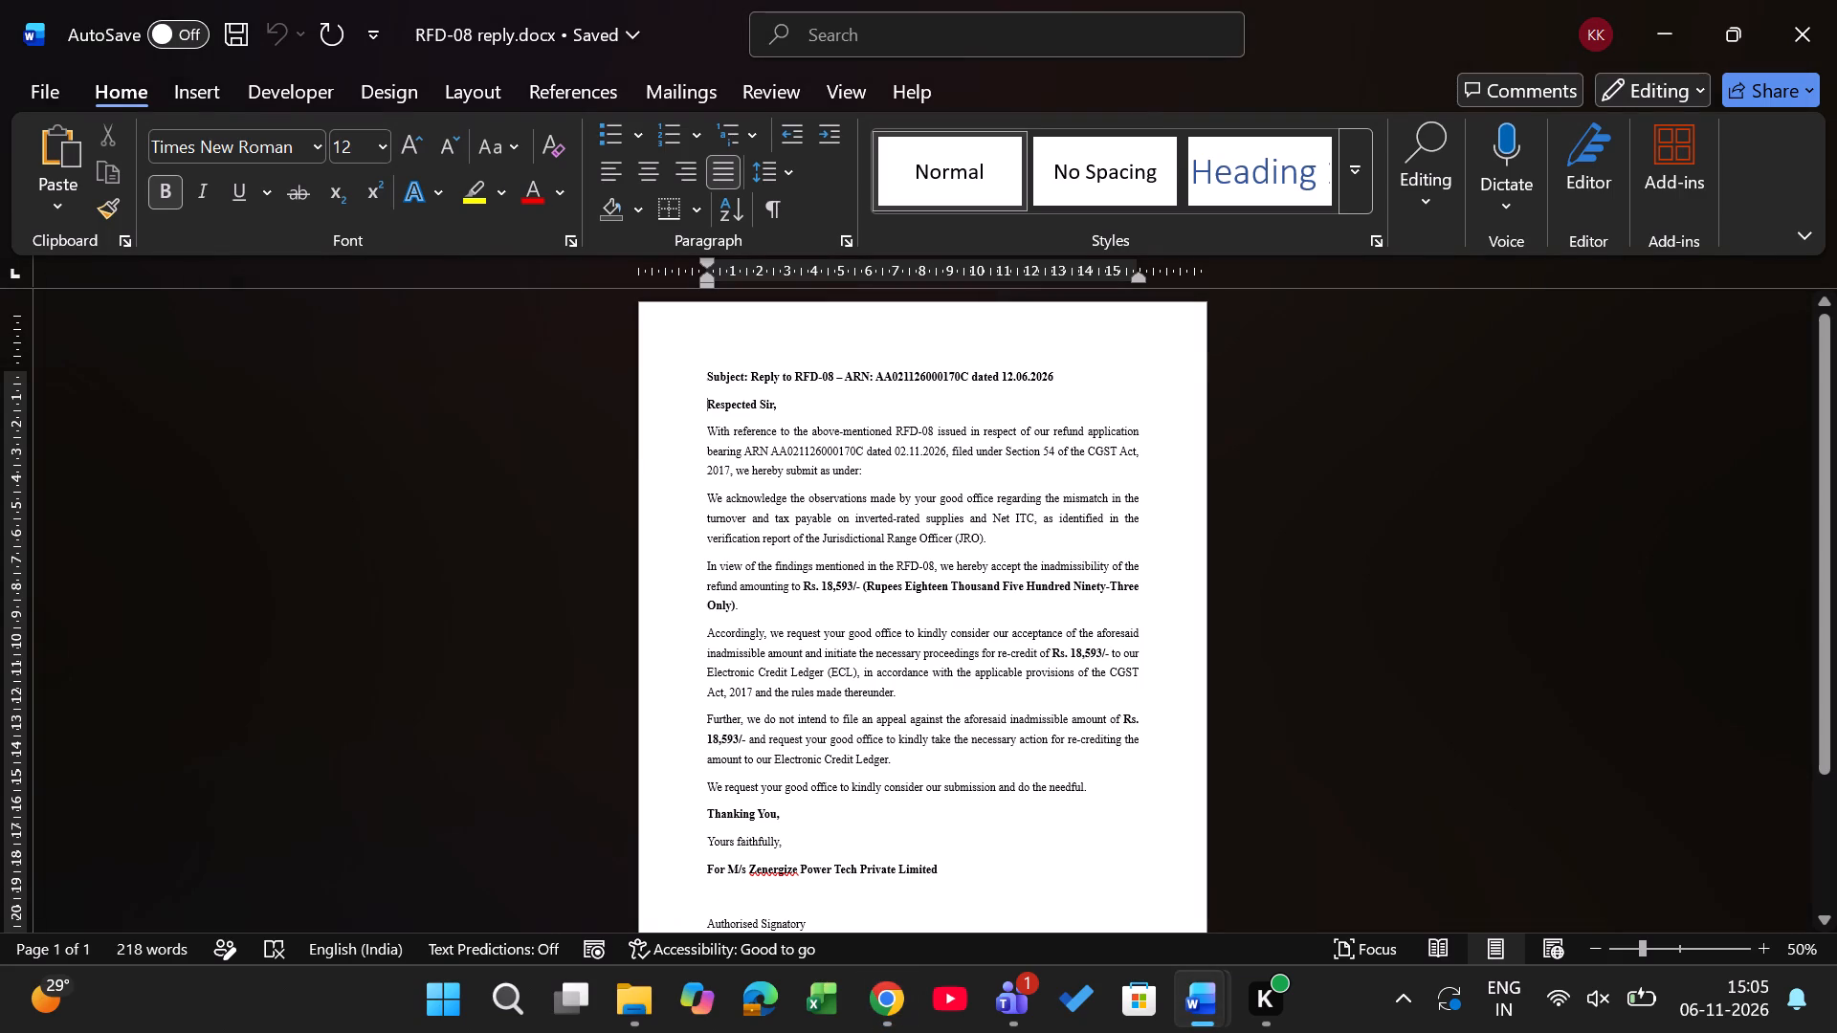
key("Down")
left_click_drag(702, 566, 745, 609)
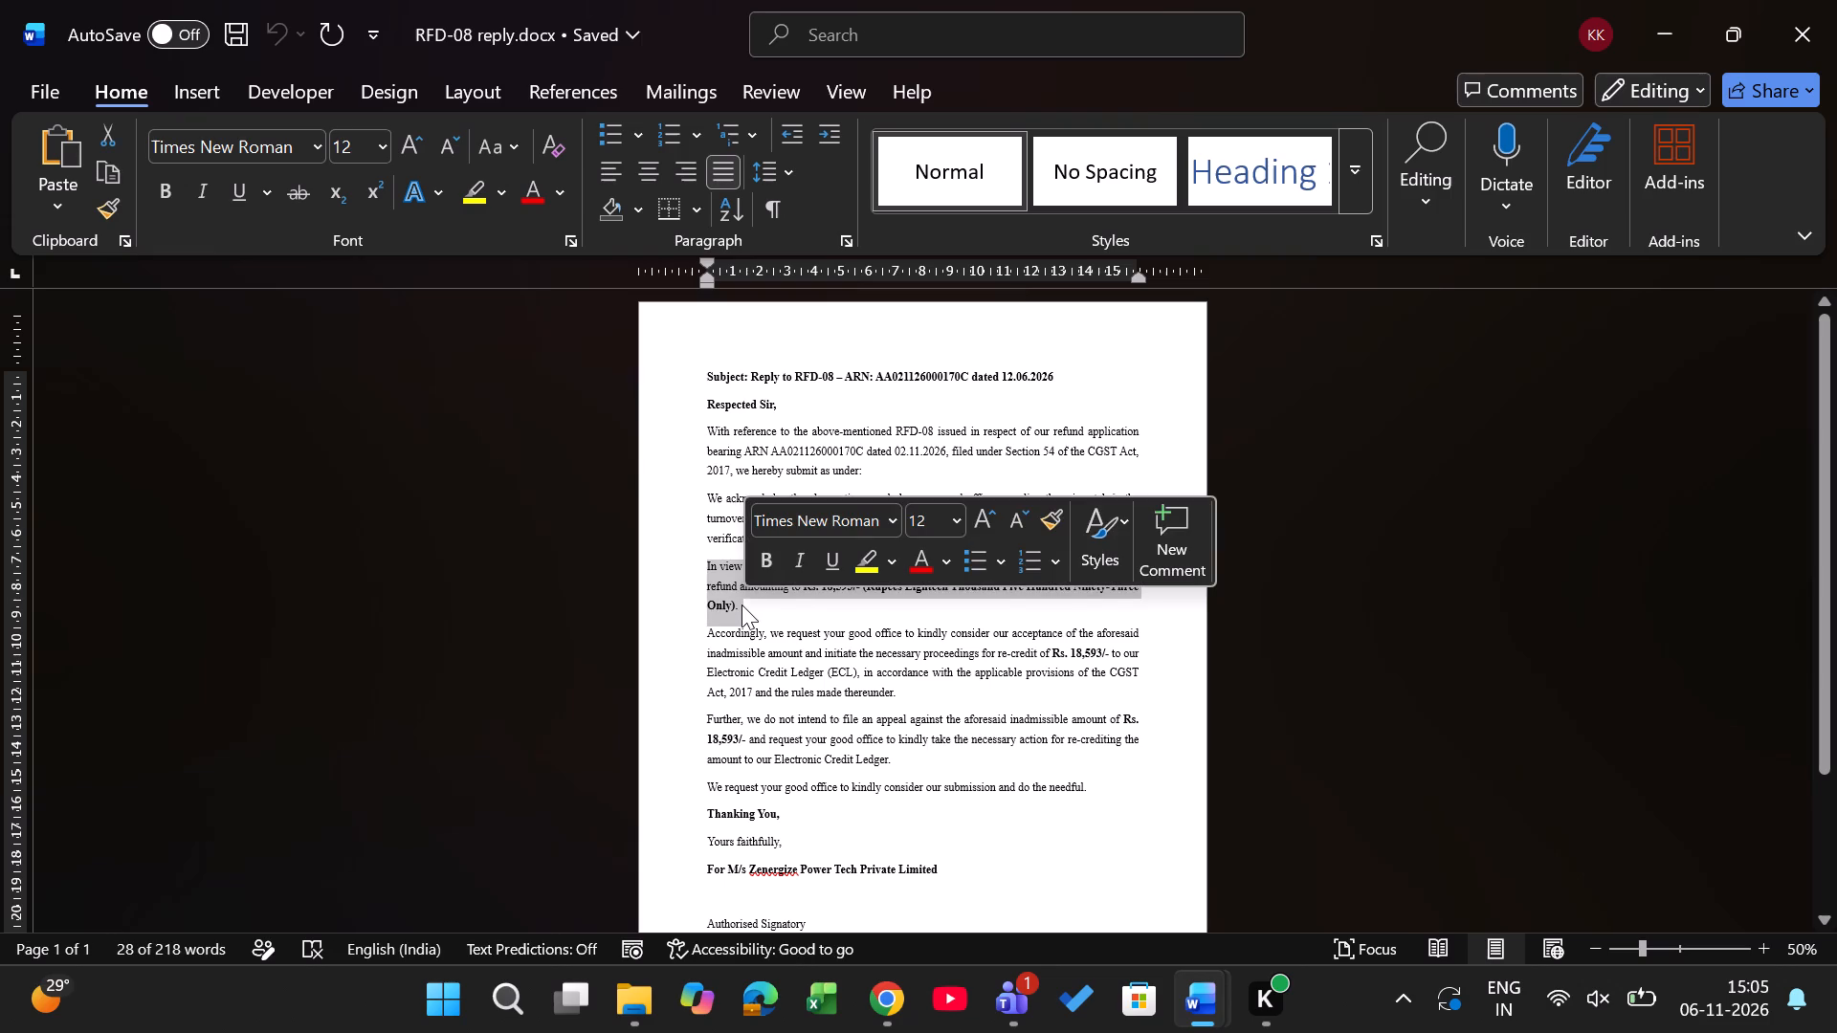
key("ctrl+c")
key("alt+Tab")
key("ctrl+v")
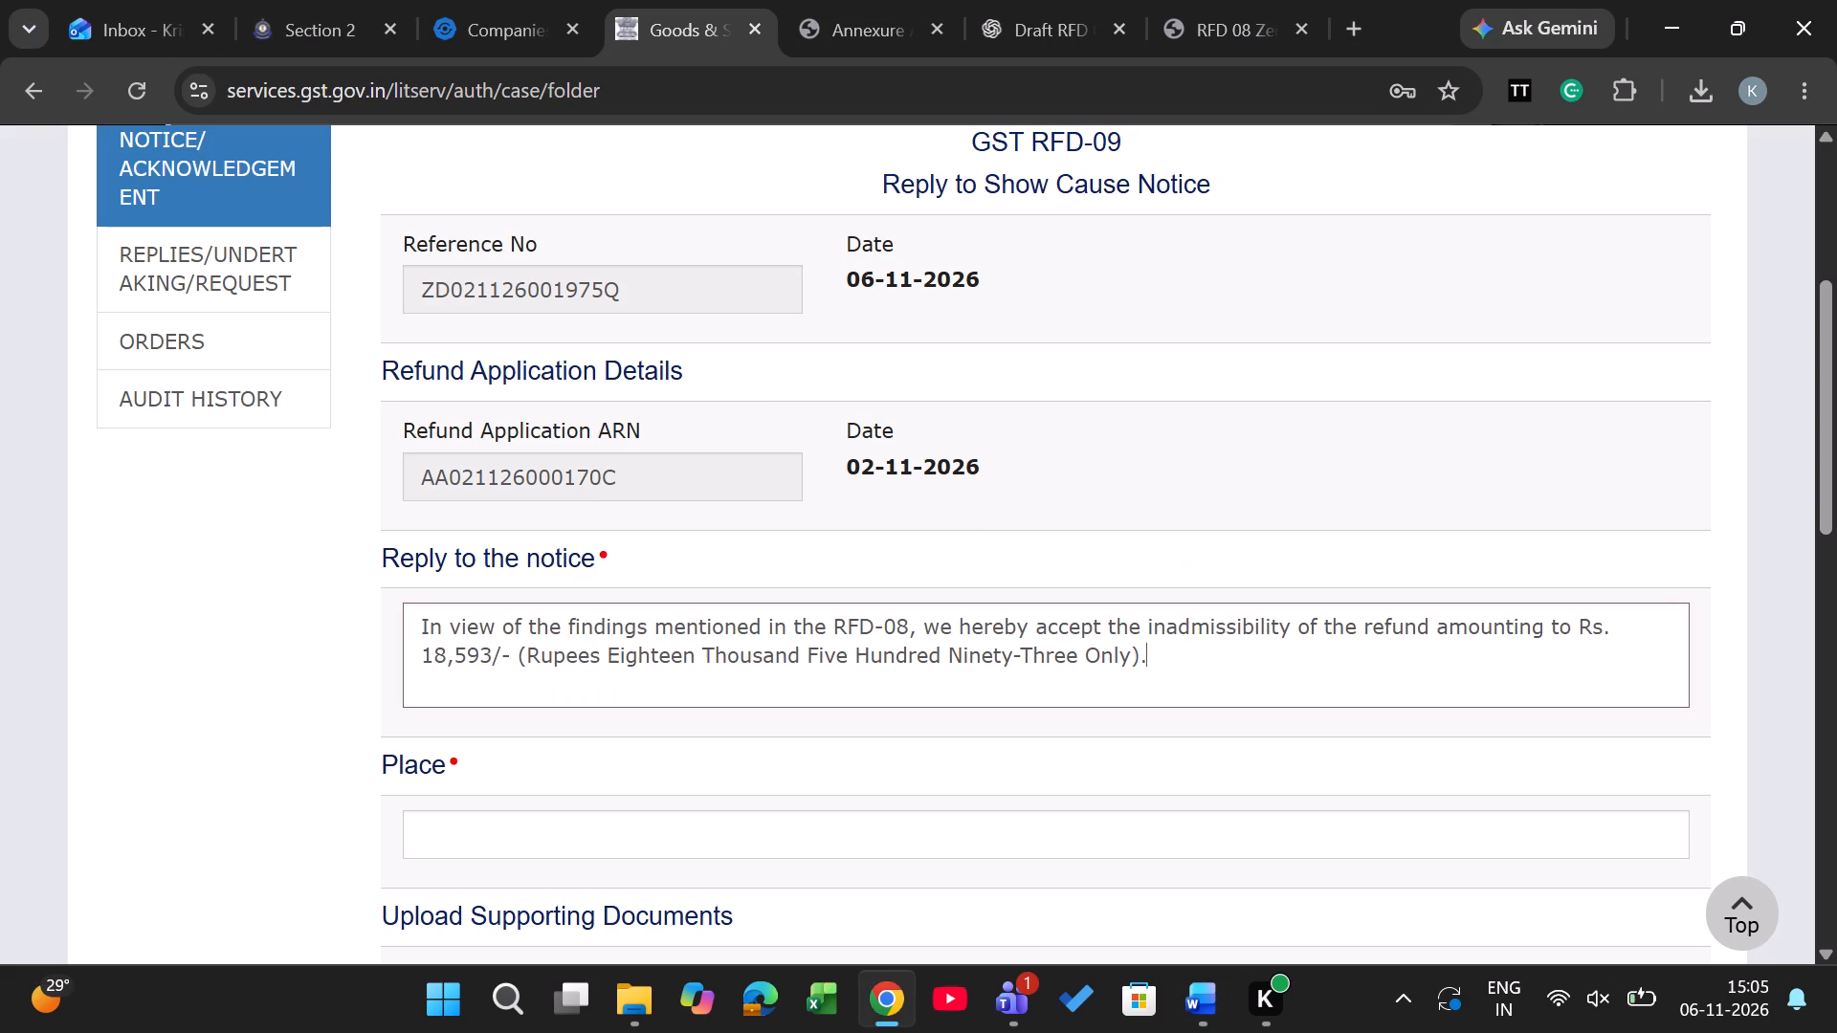
Append the Word letter's paragraph about not appealing the Rs. 18,593/- and requesting re-credit to the portal form's Reply to the notice.
key("alt+Tab")
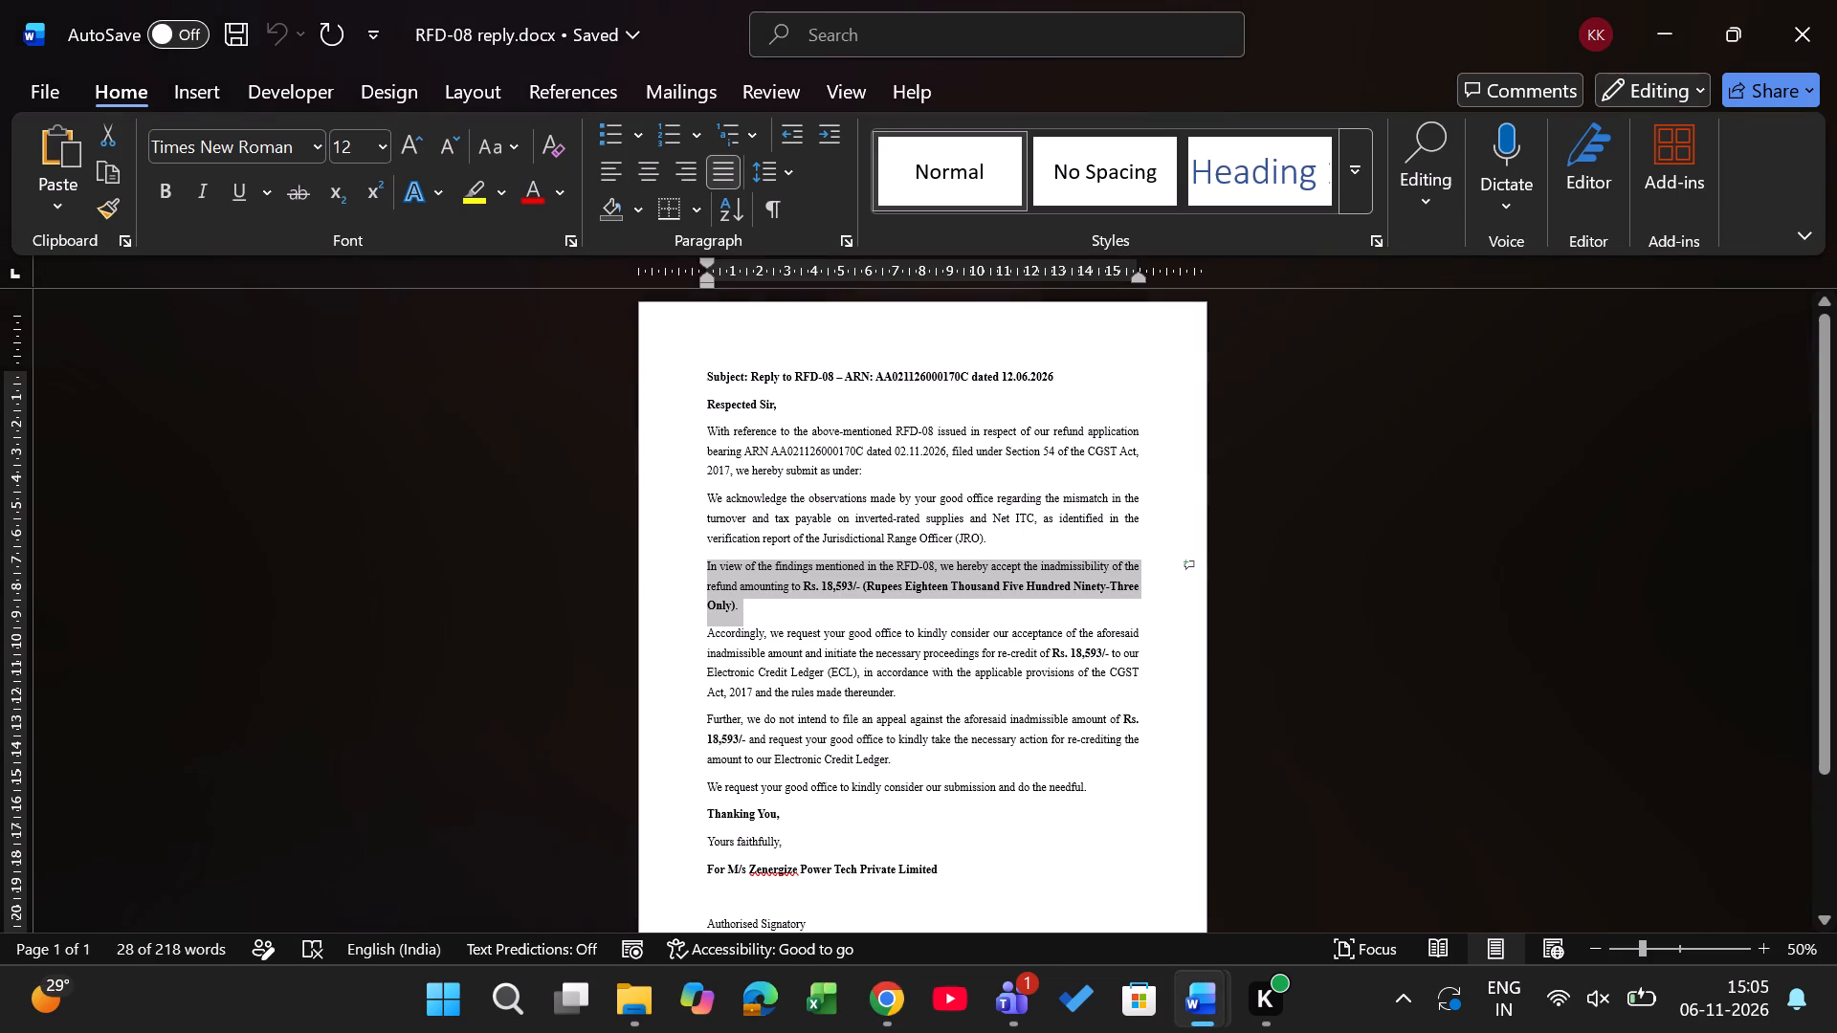
left_click_drag(702, 716, 897, 761)
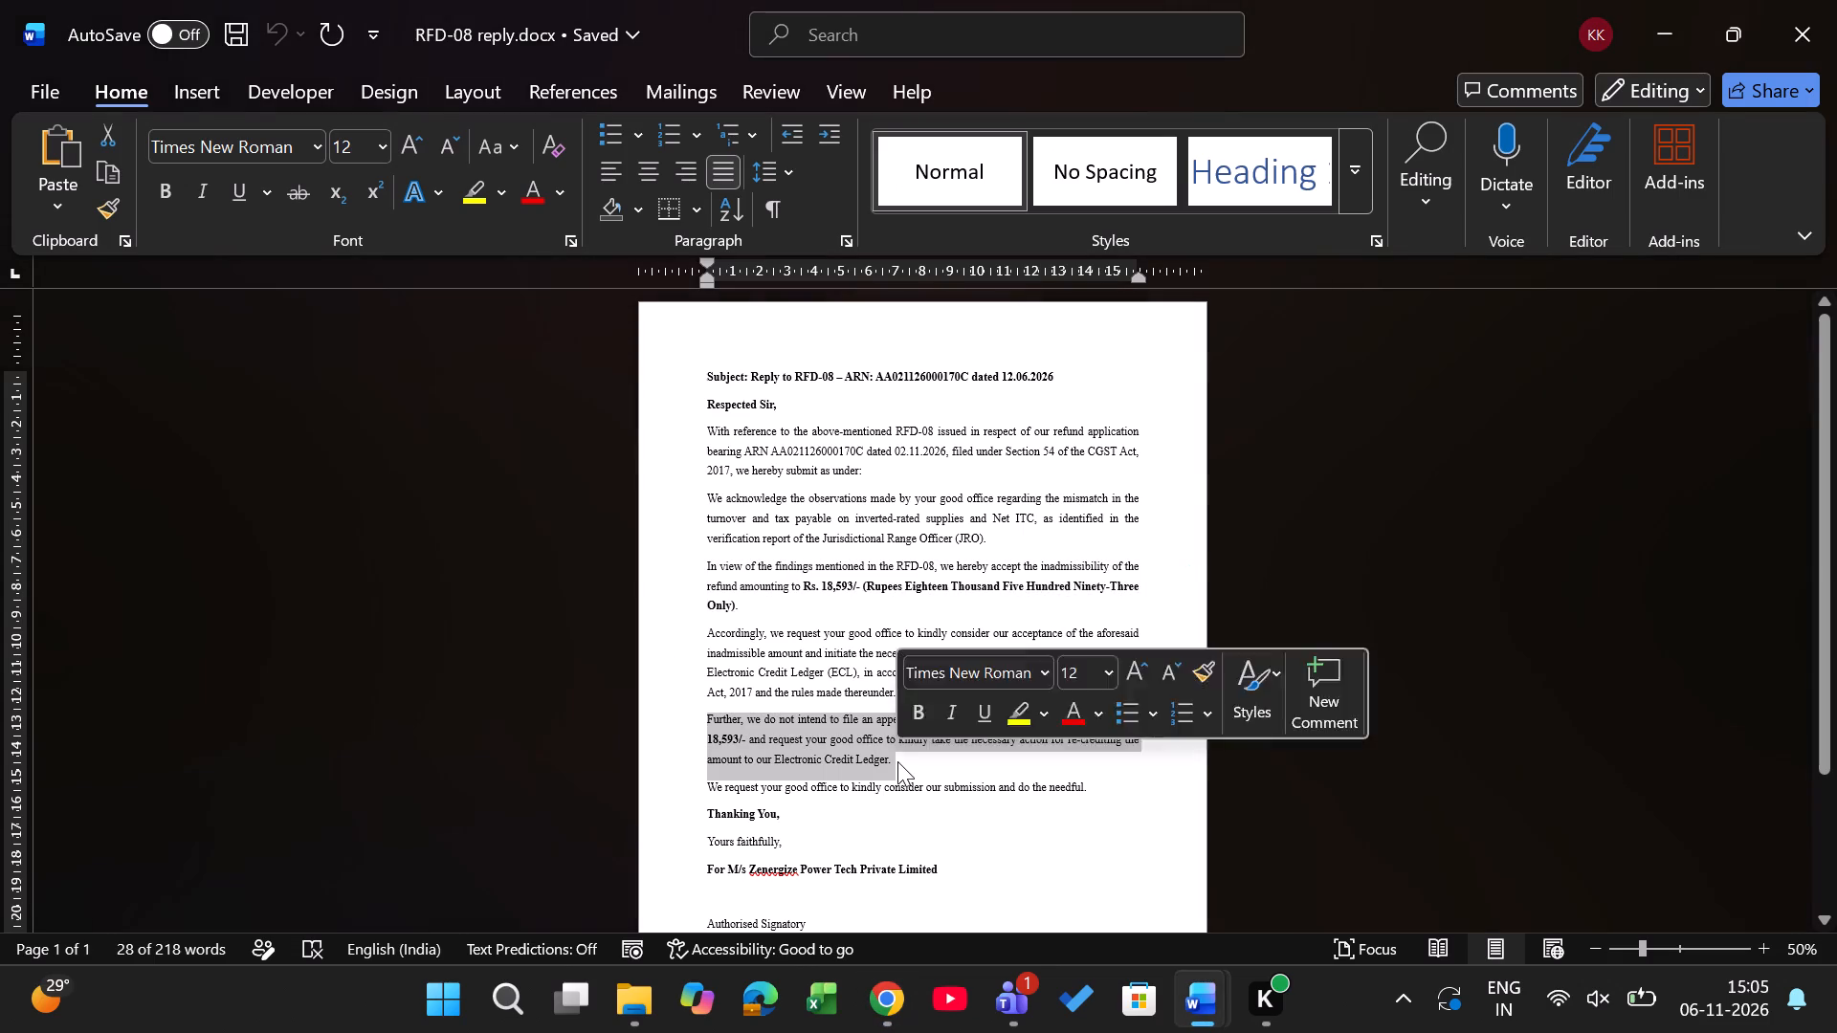
key("ctrl+c")
key("alt+Tab")
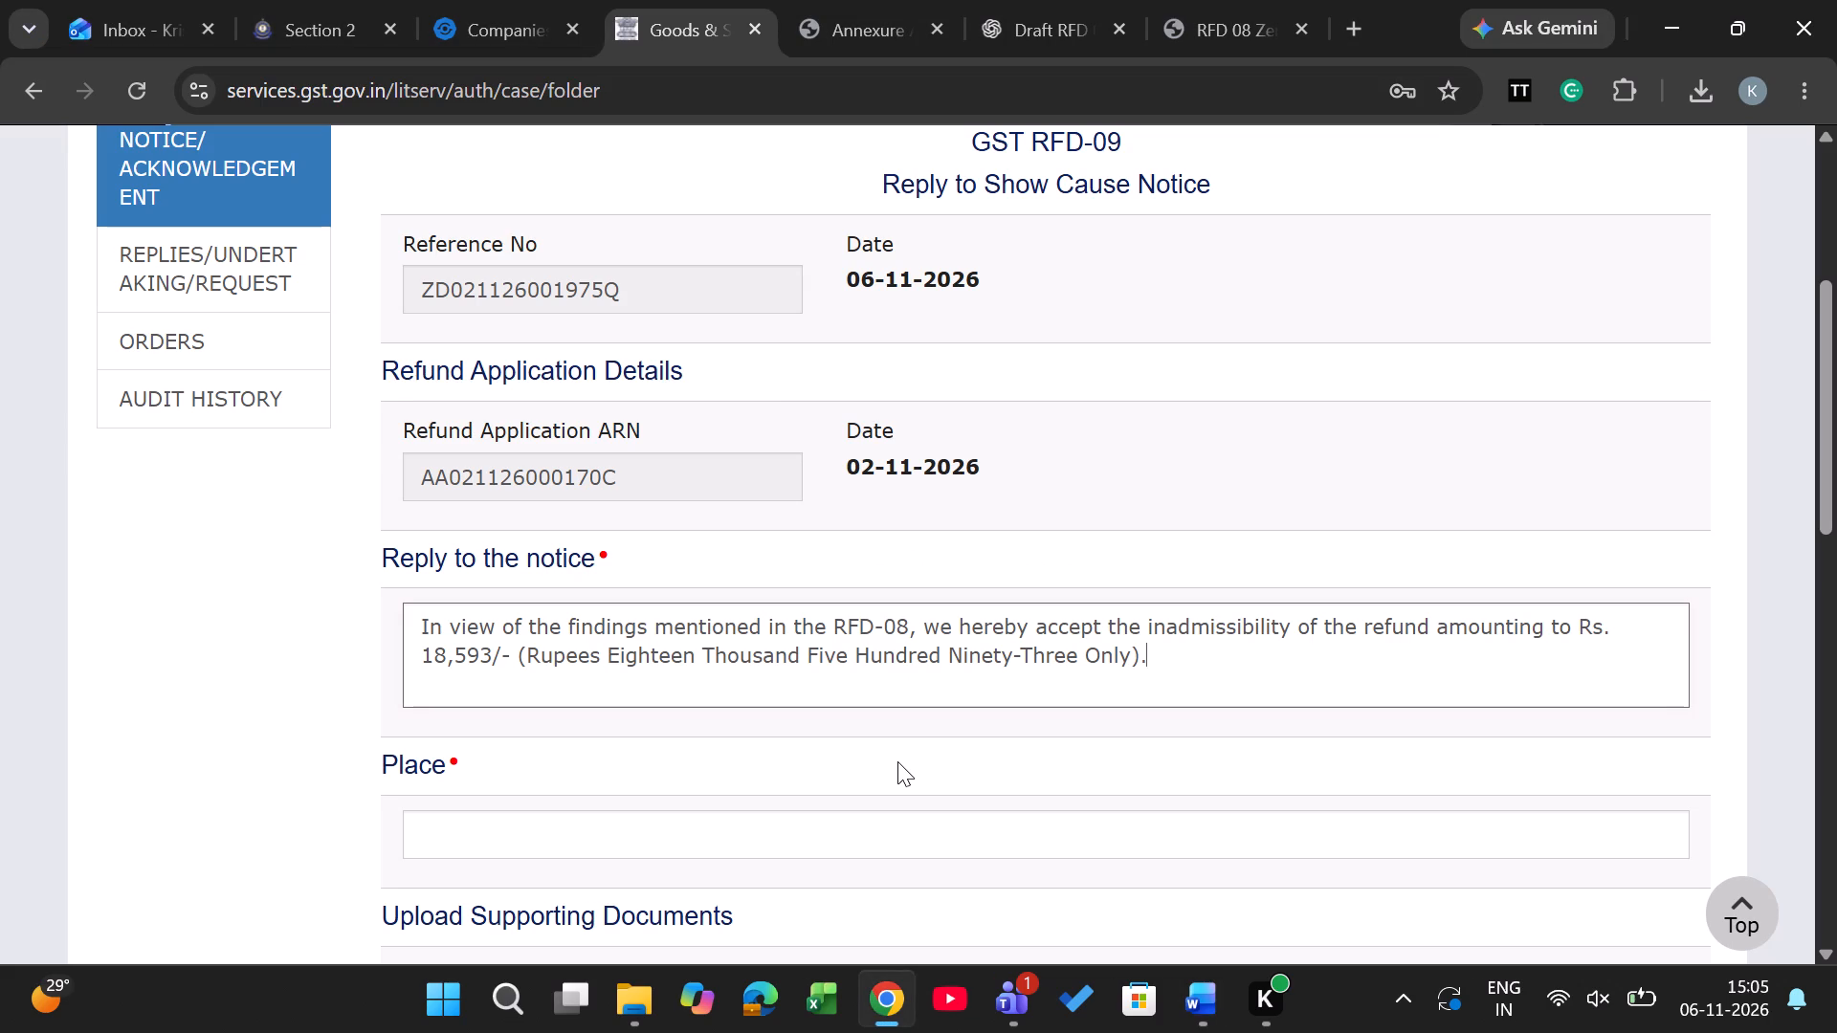
key("space")
key("ctrl+v")
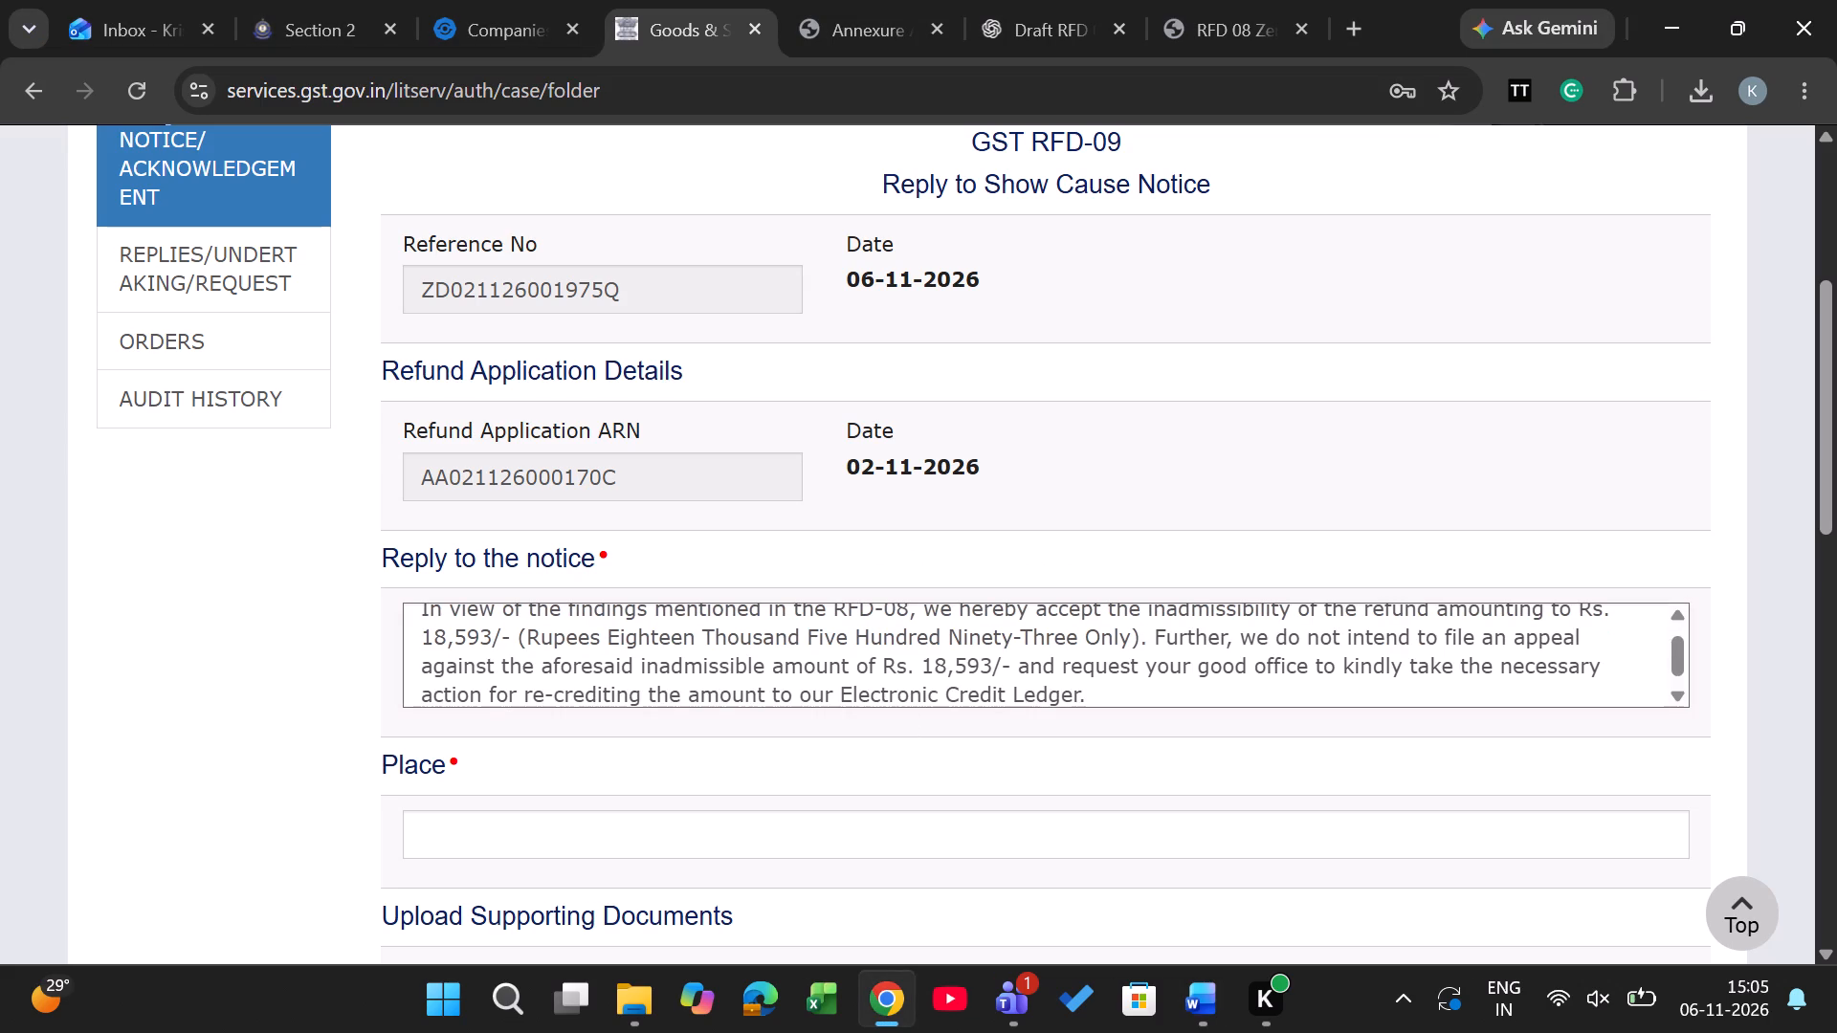
scroll(939, 679, "up", 1)
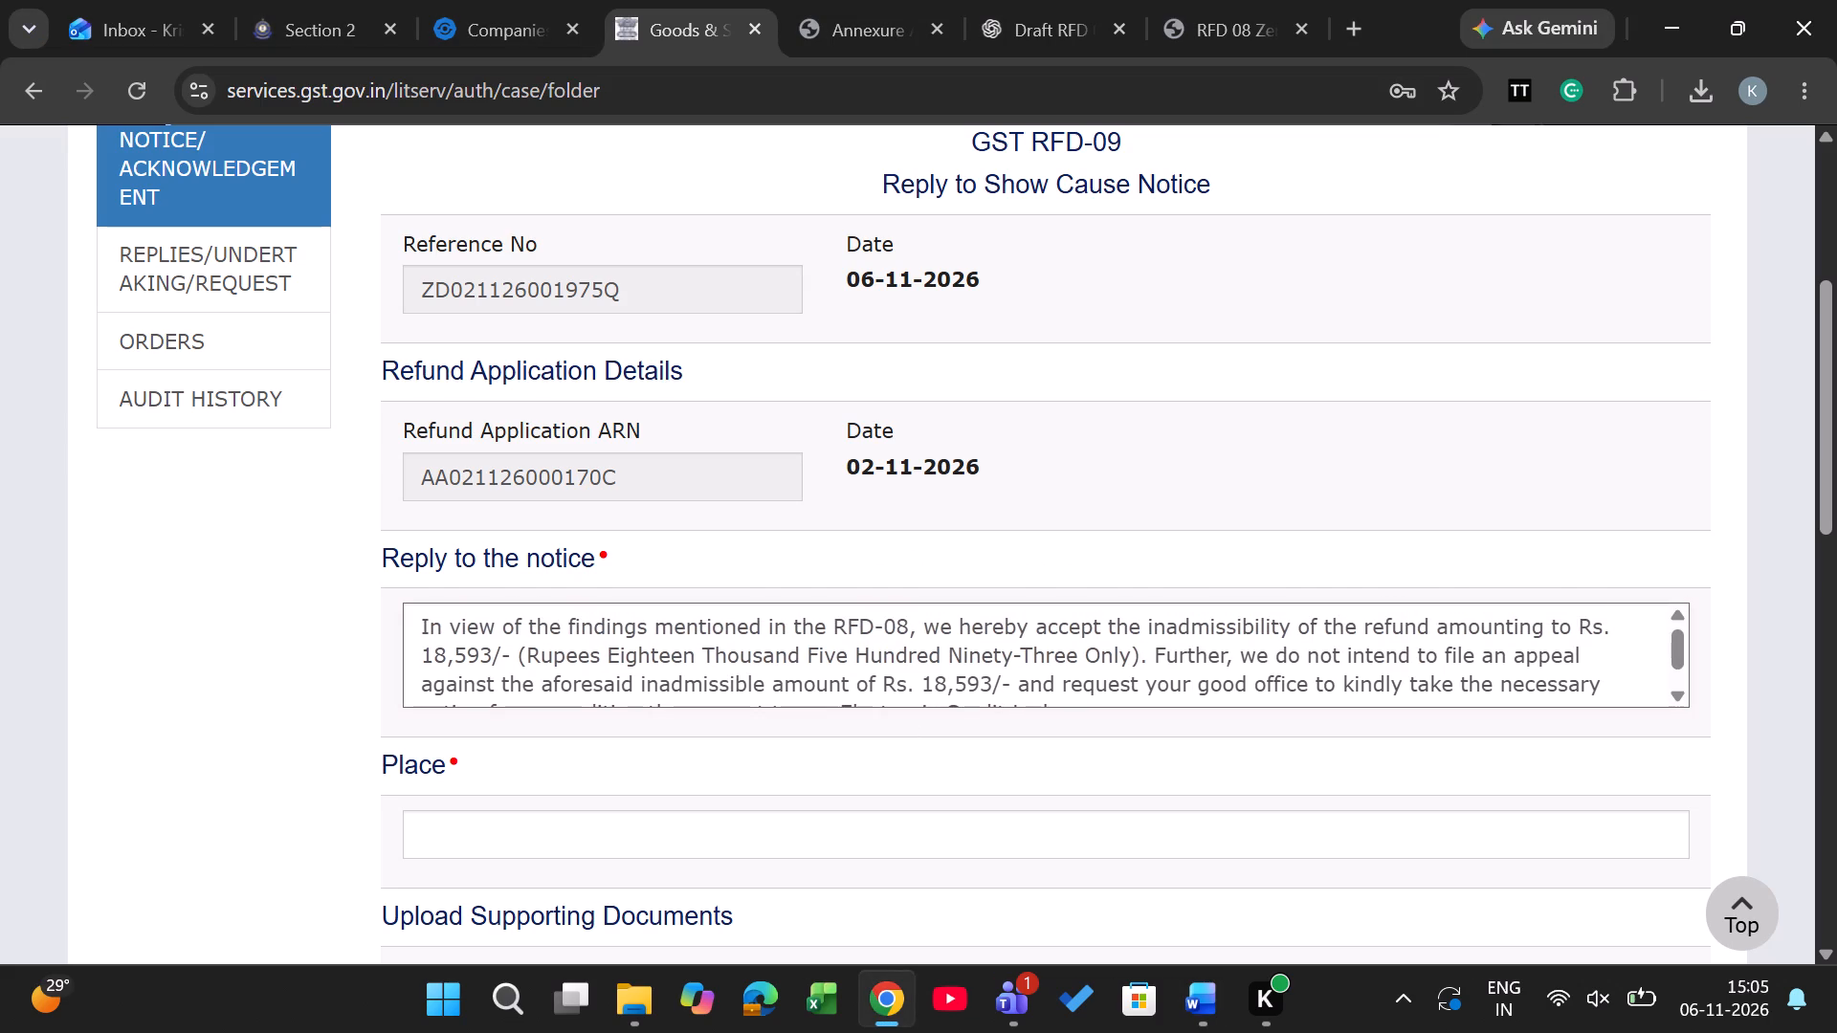
scroll(571, 648, "down", 1)
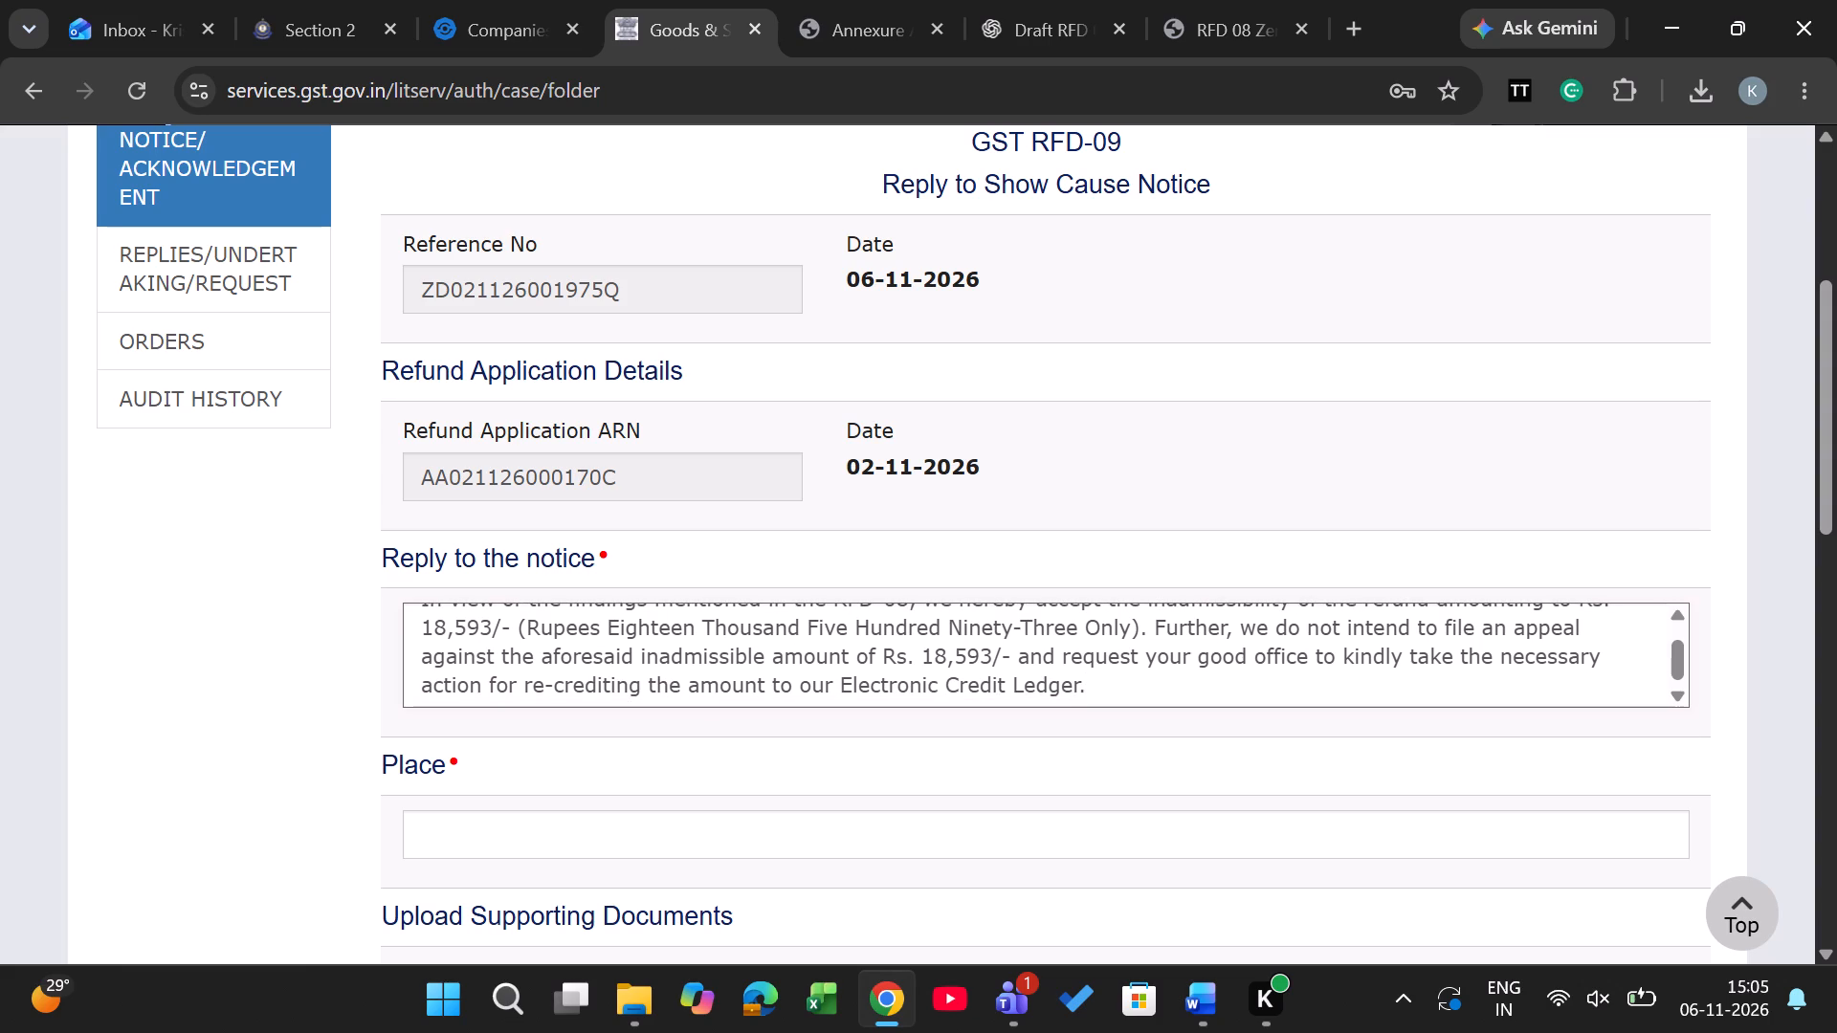
scroll(1159, 670, "down", 1)
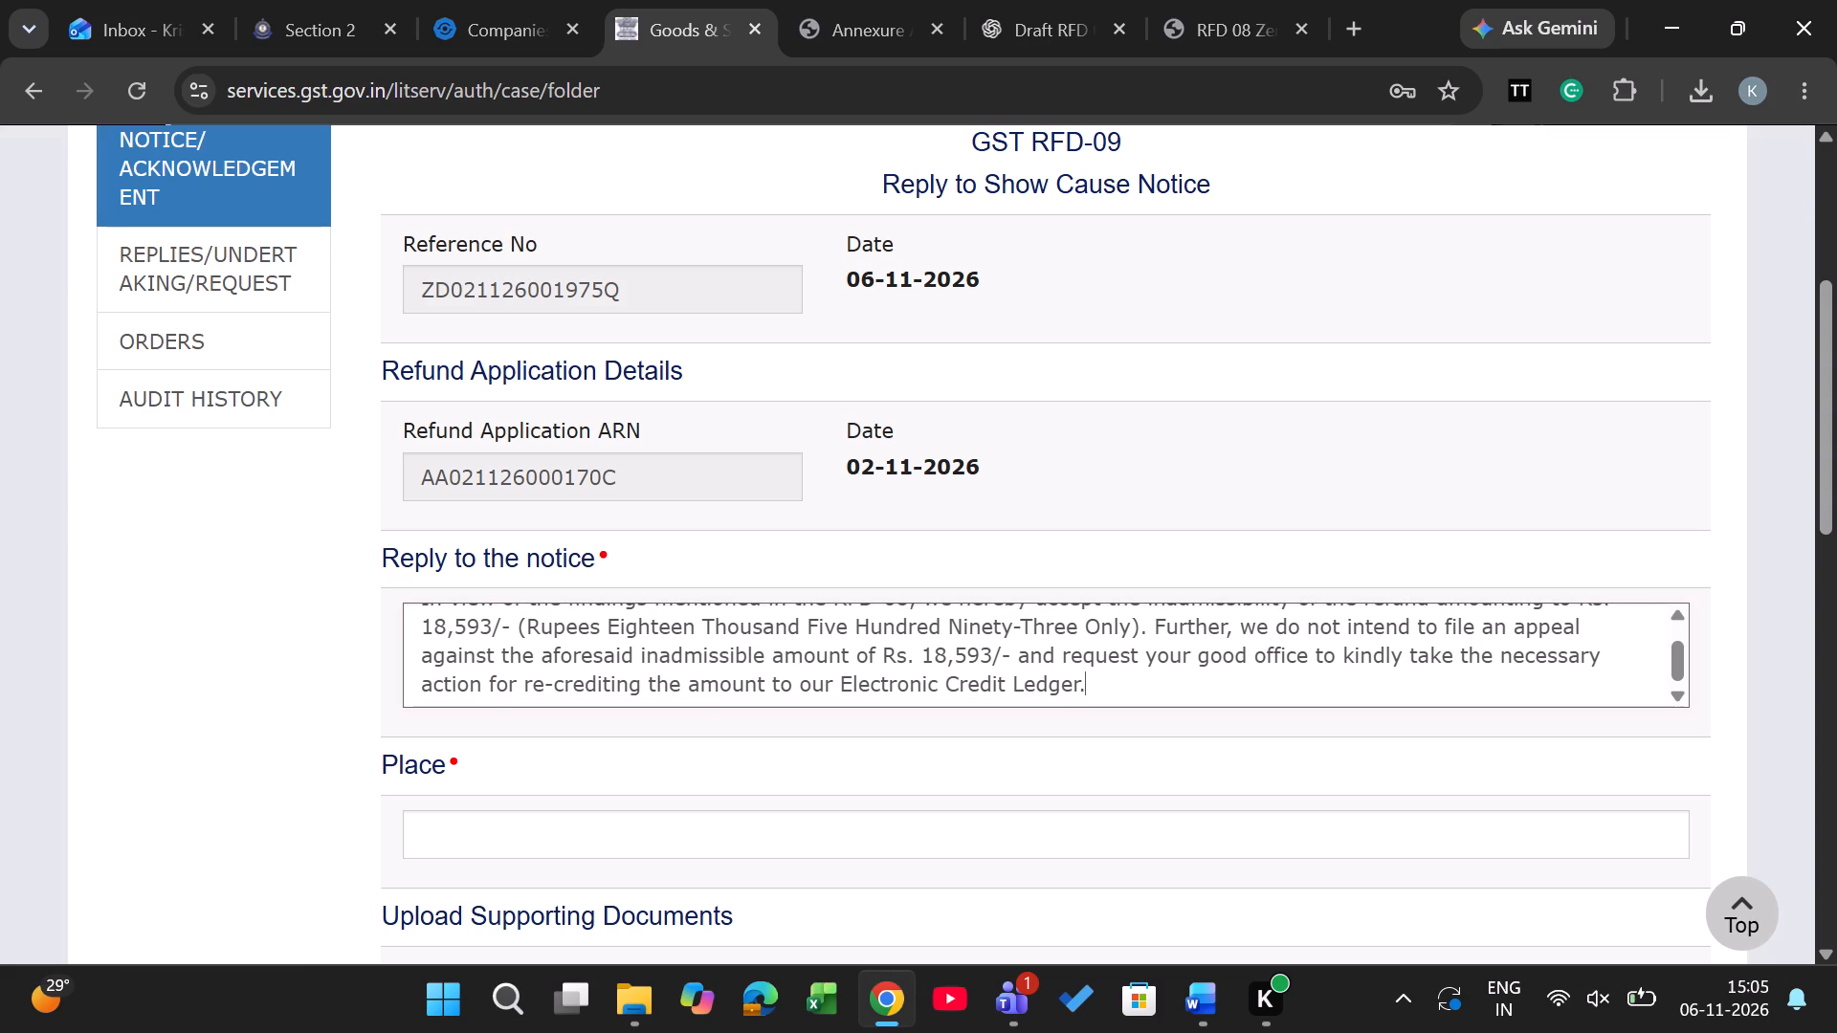
scroll(1159, 670, "up", 1)
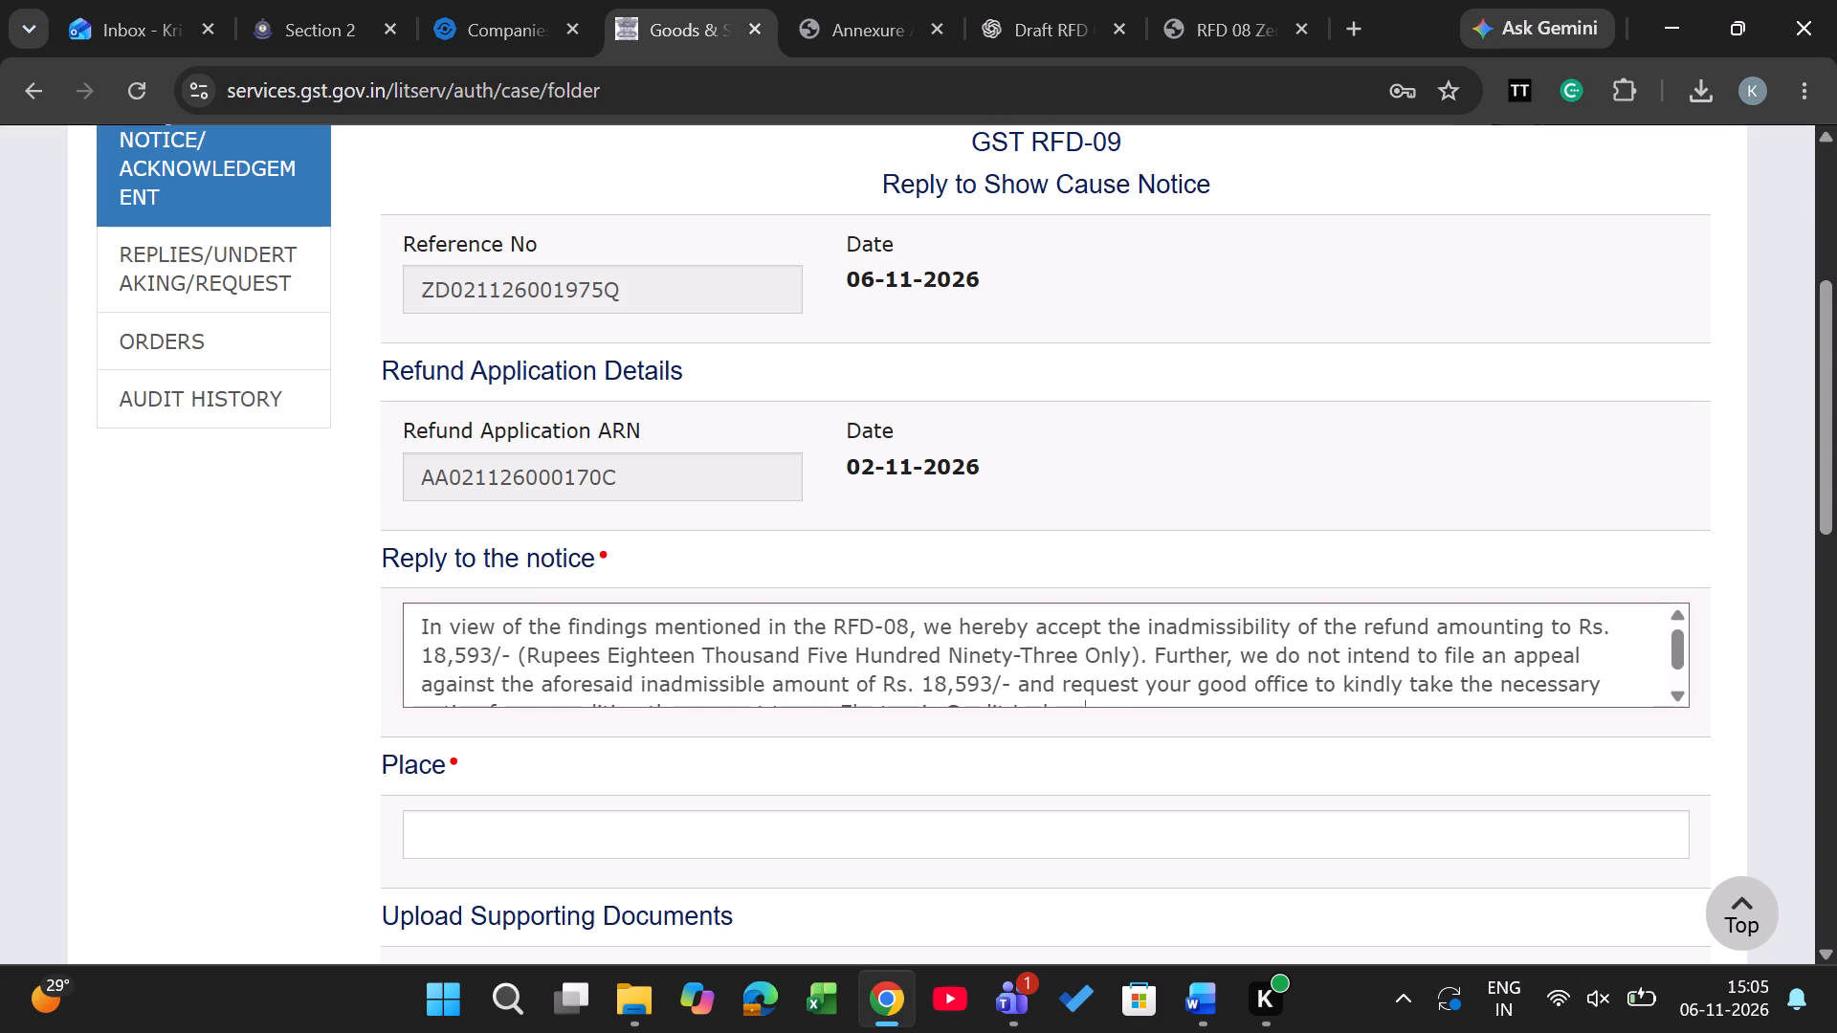
Enter Himachal Pradesh as the Place in the RFD-09 reply form.
left_click(825, 845)
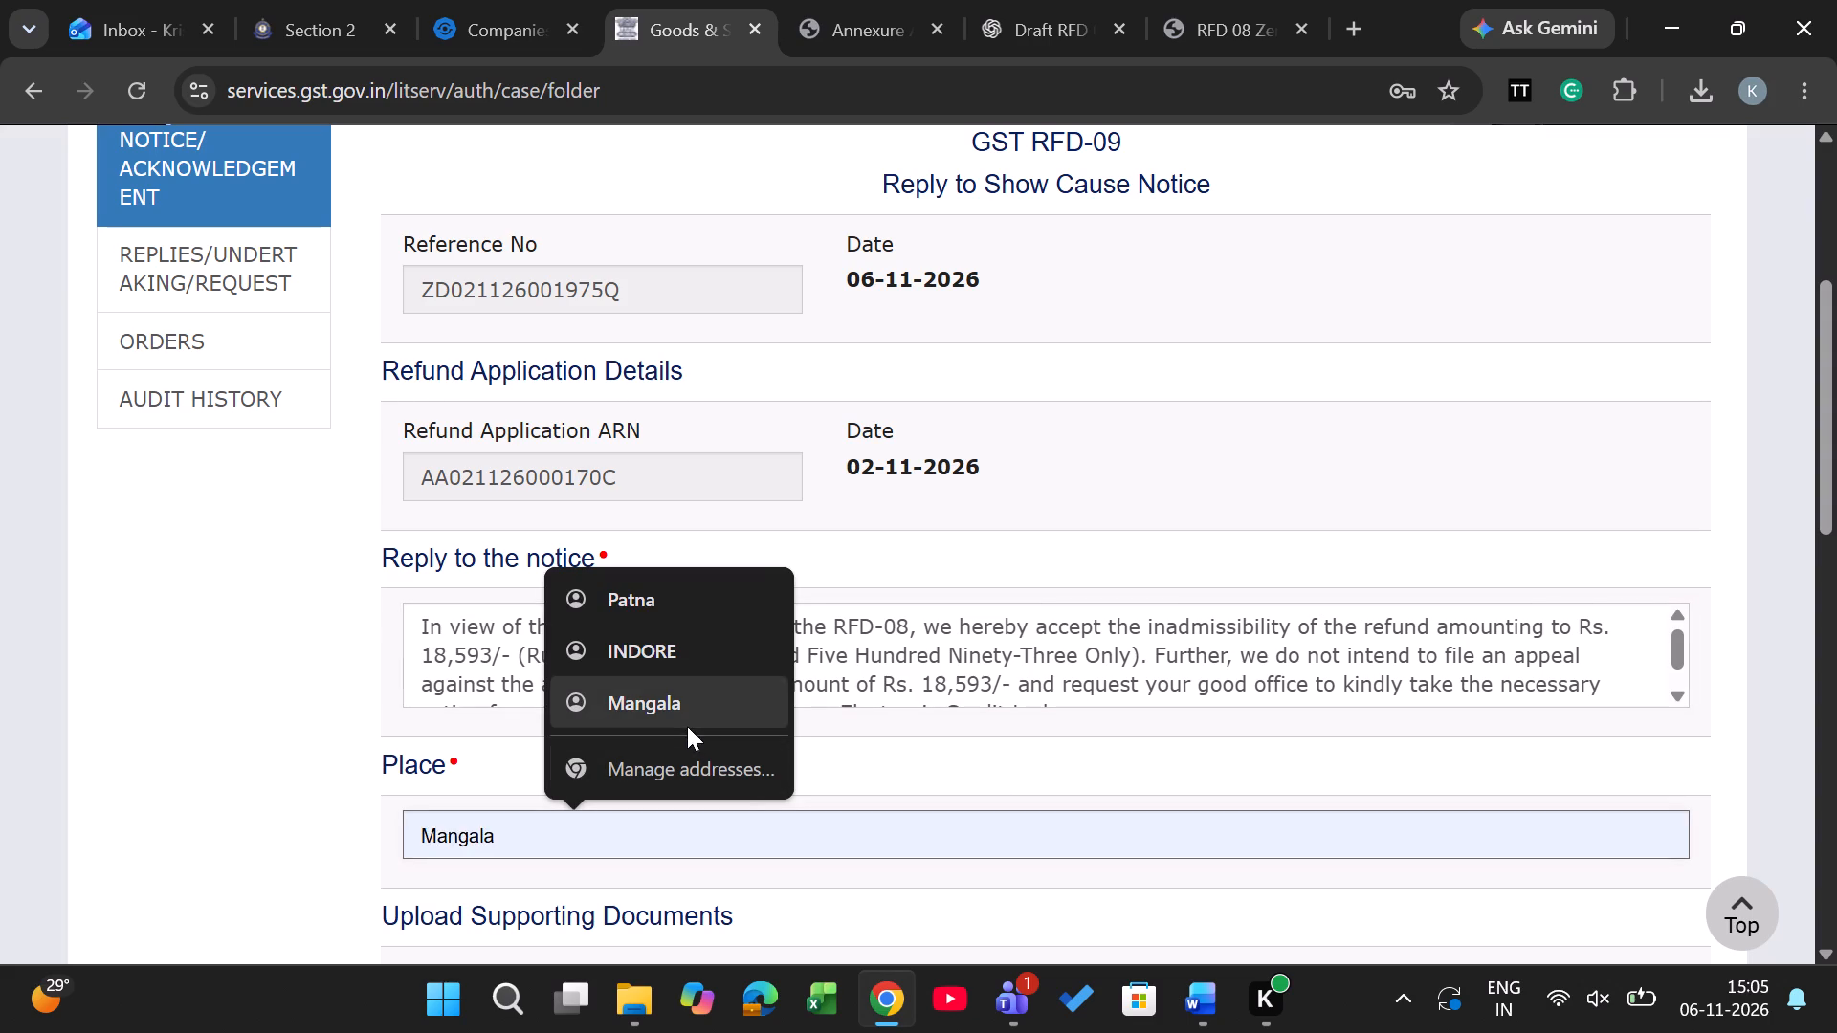
type("Himachal Prades")
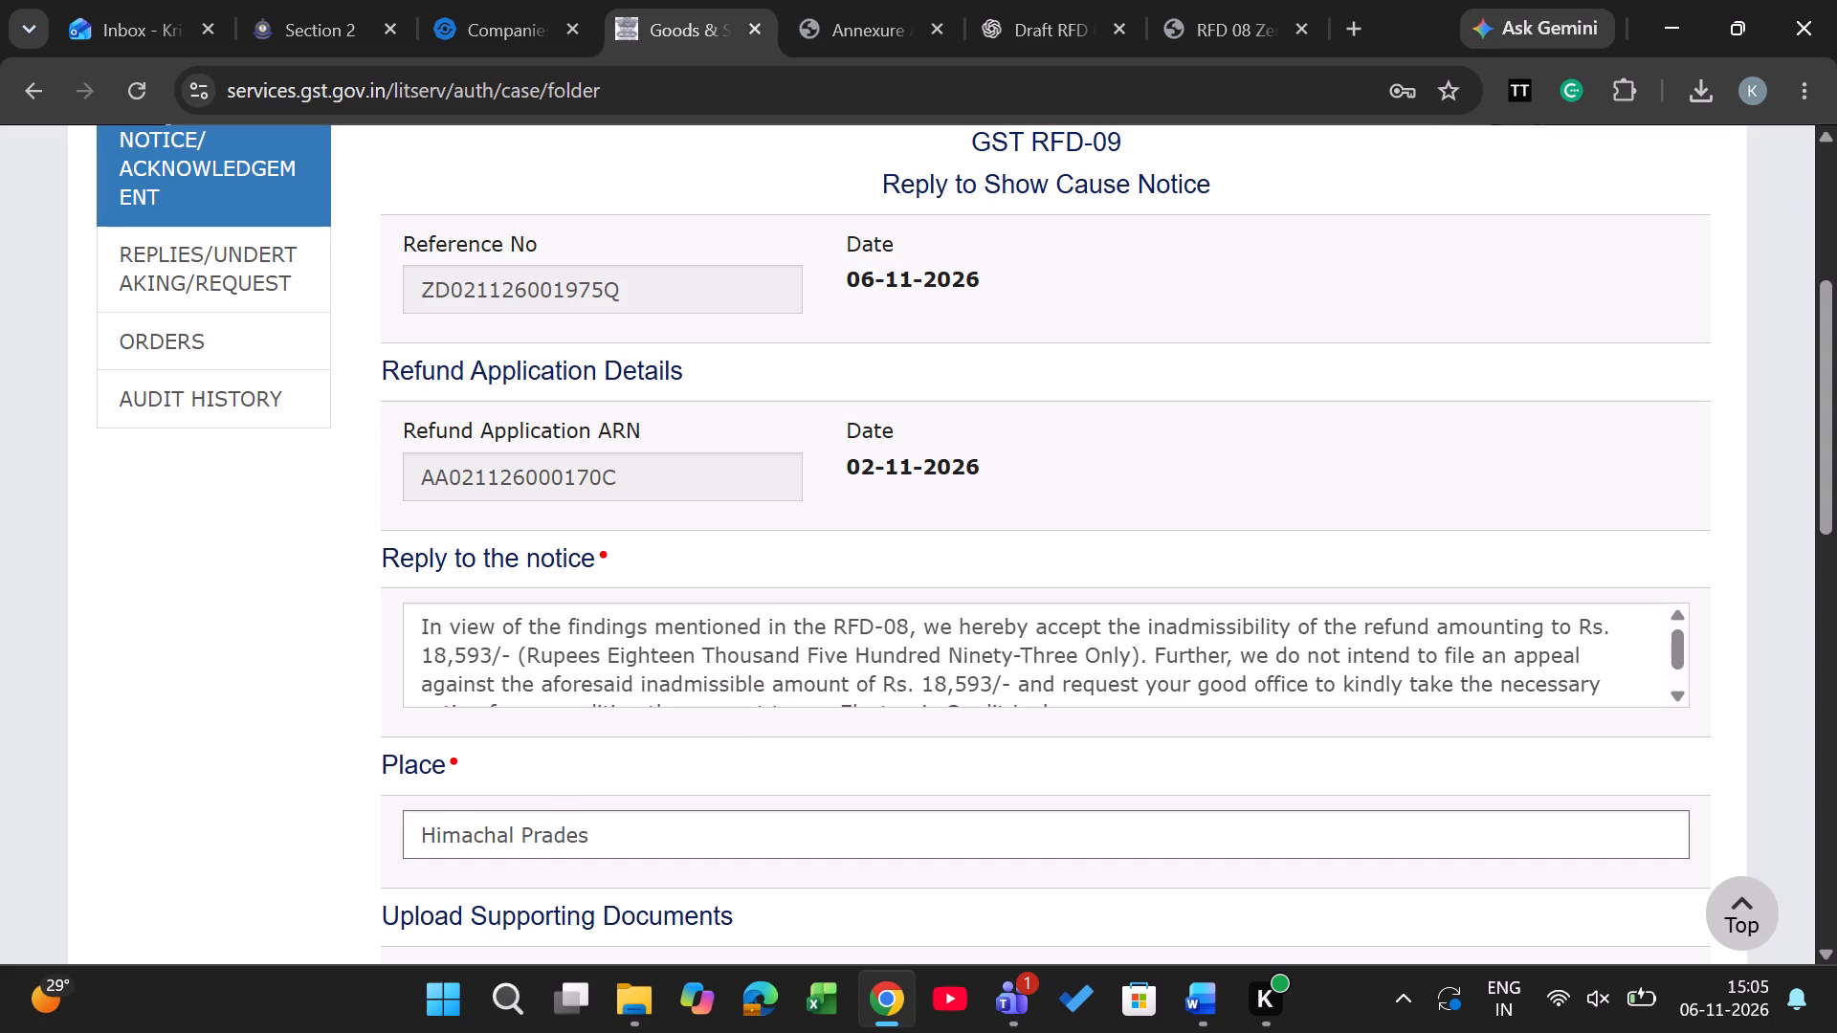
key("h")
Accept the verification declaration and choose the company's authorised signatory for the RFD-09 reply.
scroll(645, 818, "down", 2)
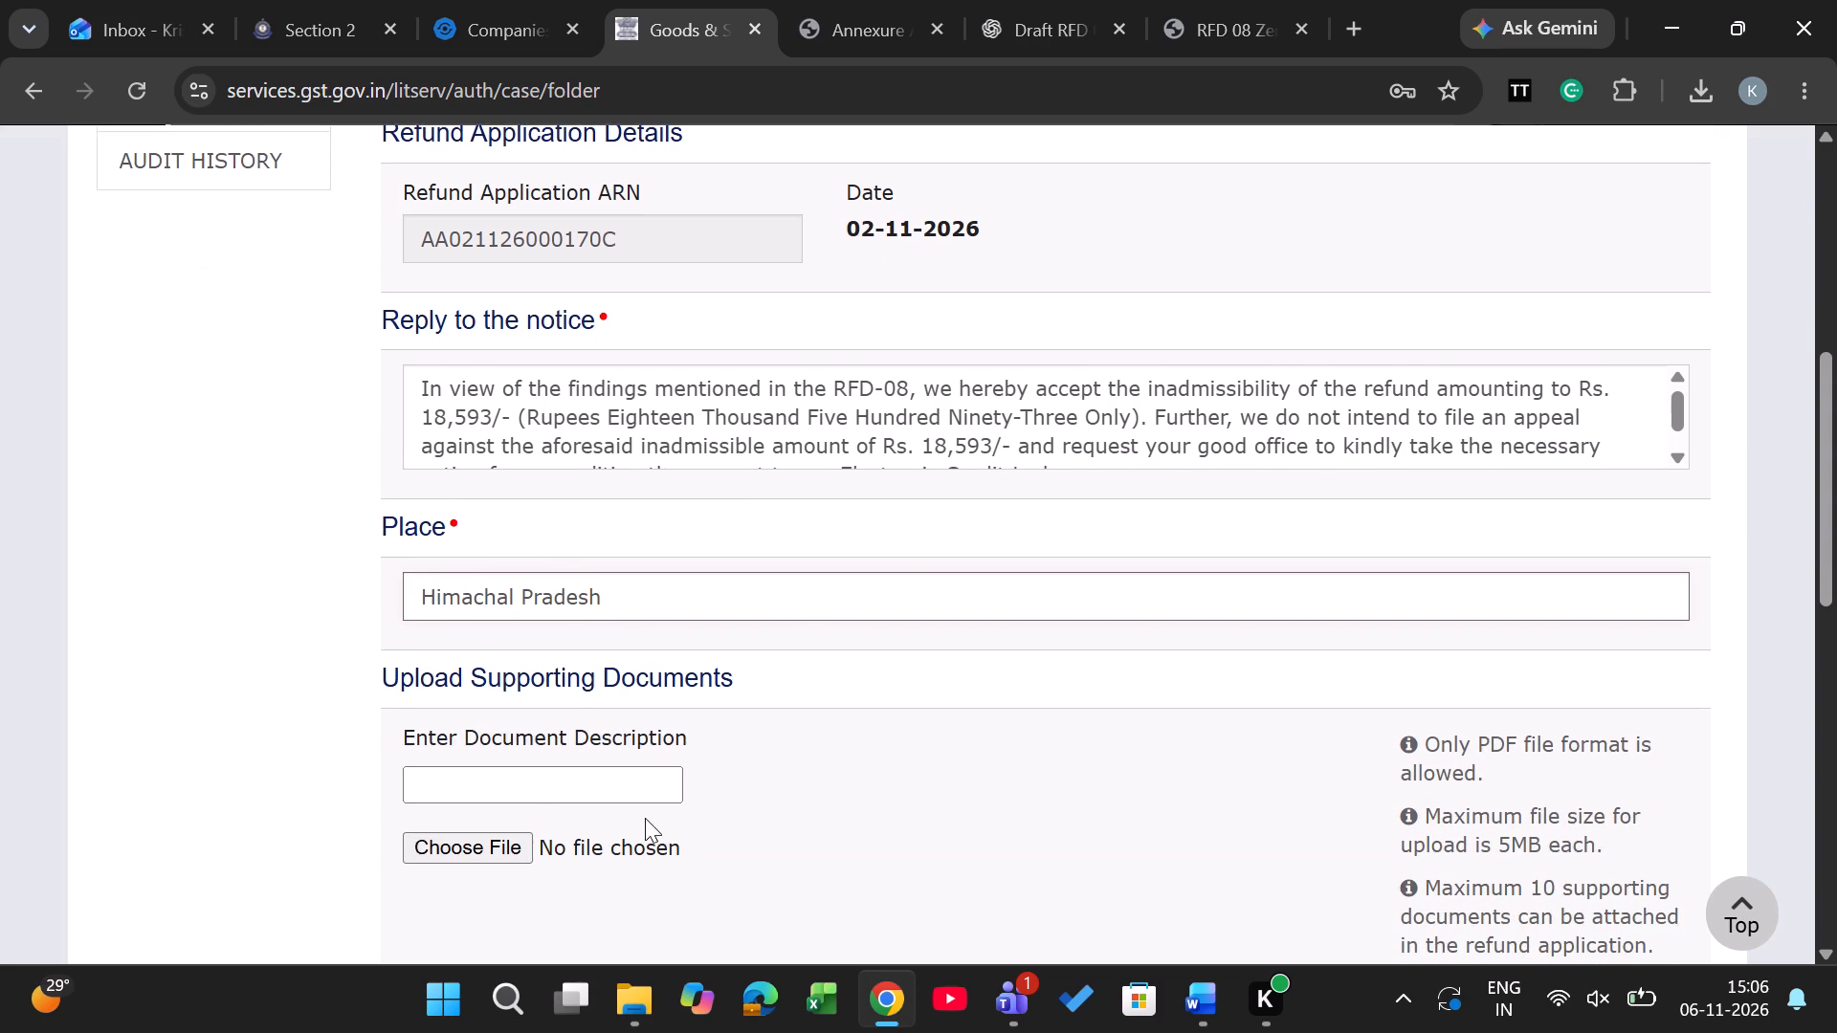
scroll(1416, 518, "down", 3)
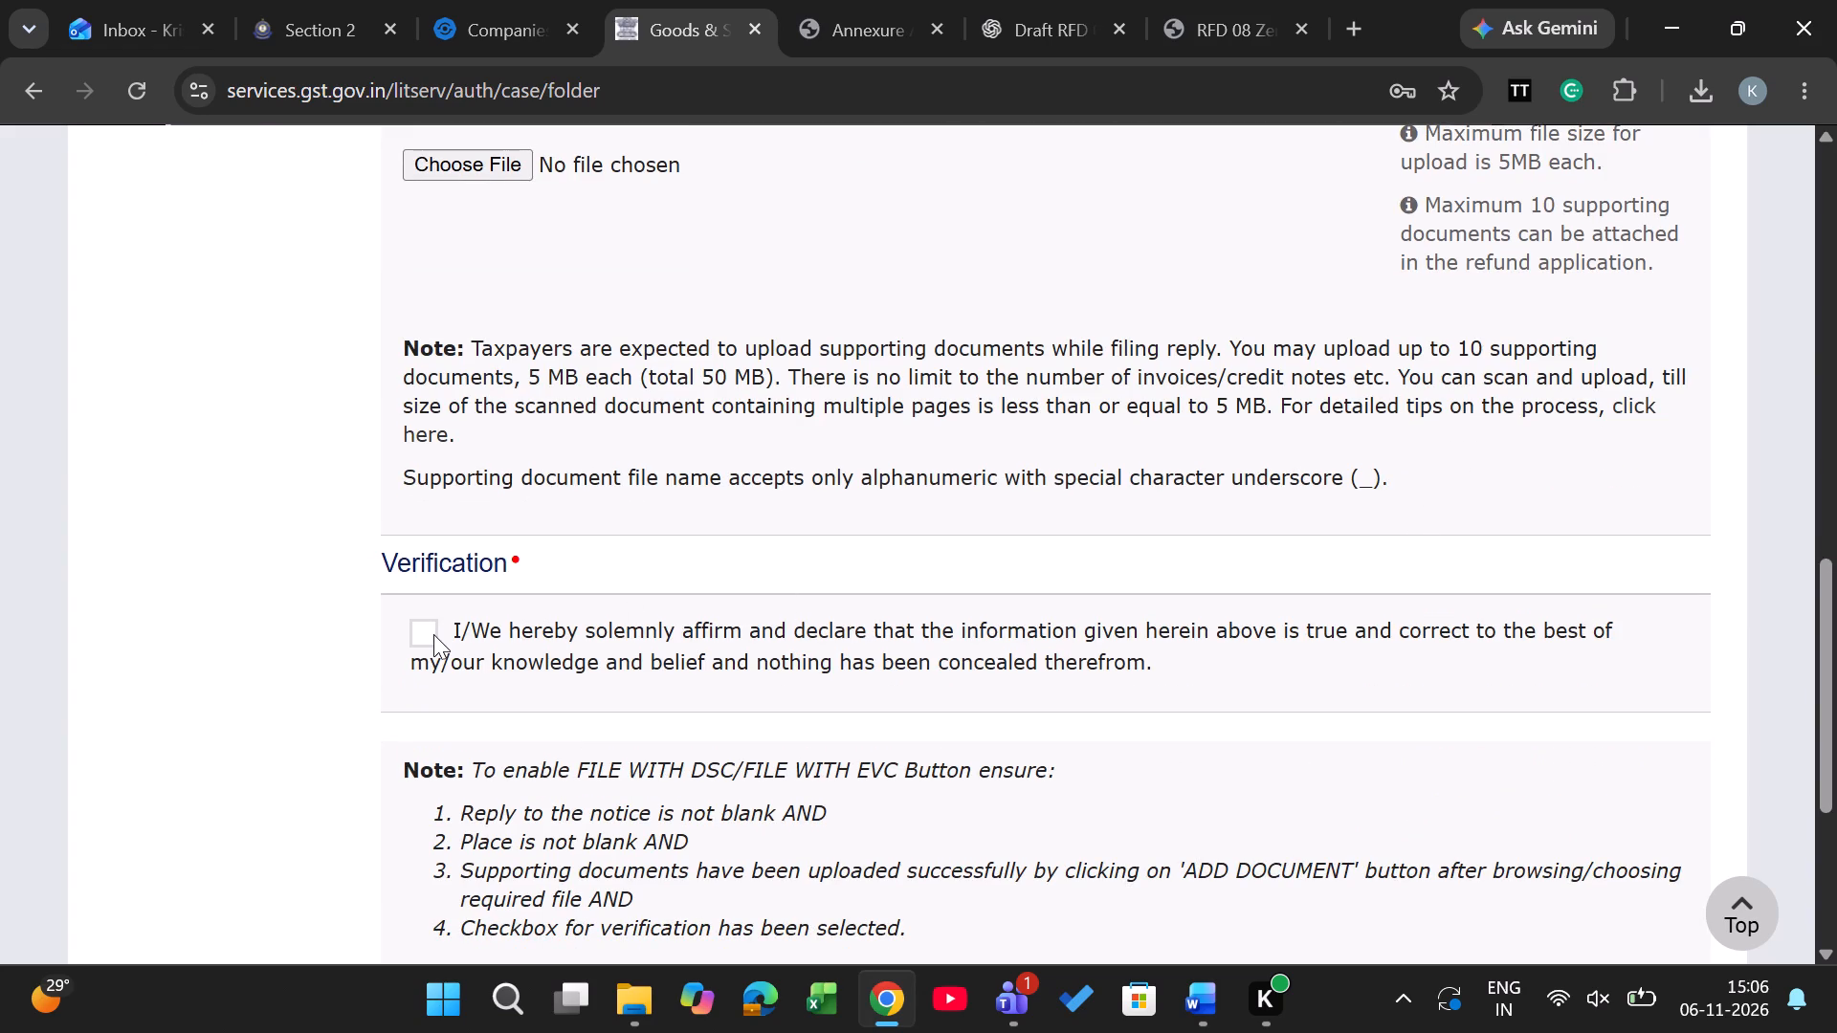
left_click(433, 634)
scroll(687, 618, "down", 2)
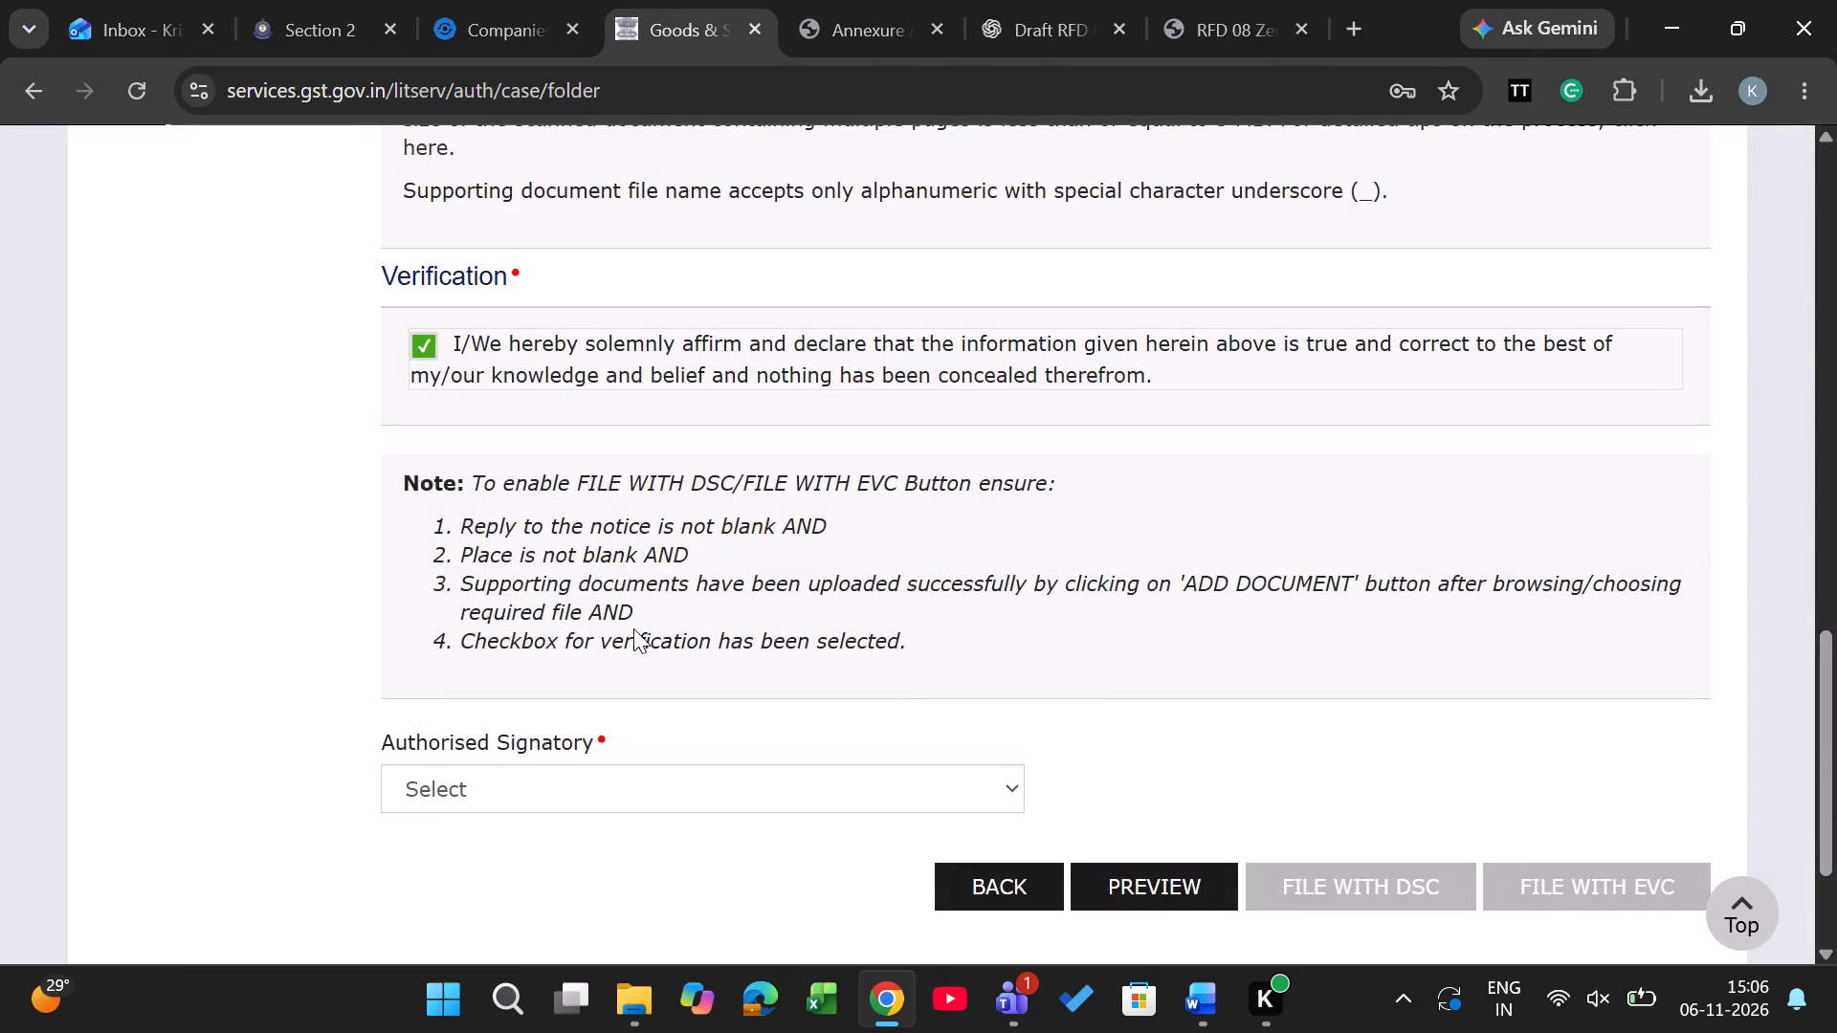
left_click(473, 787)
left_click(561, 891)
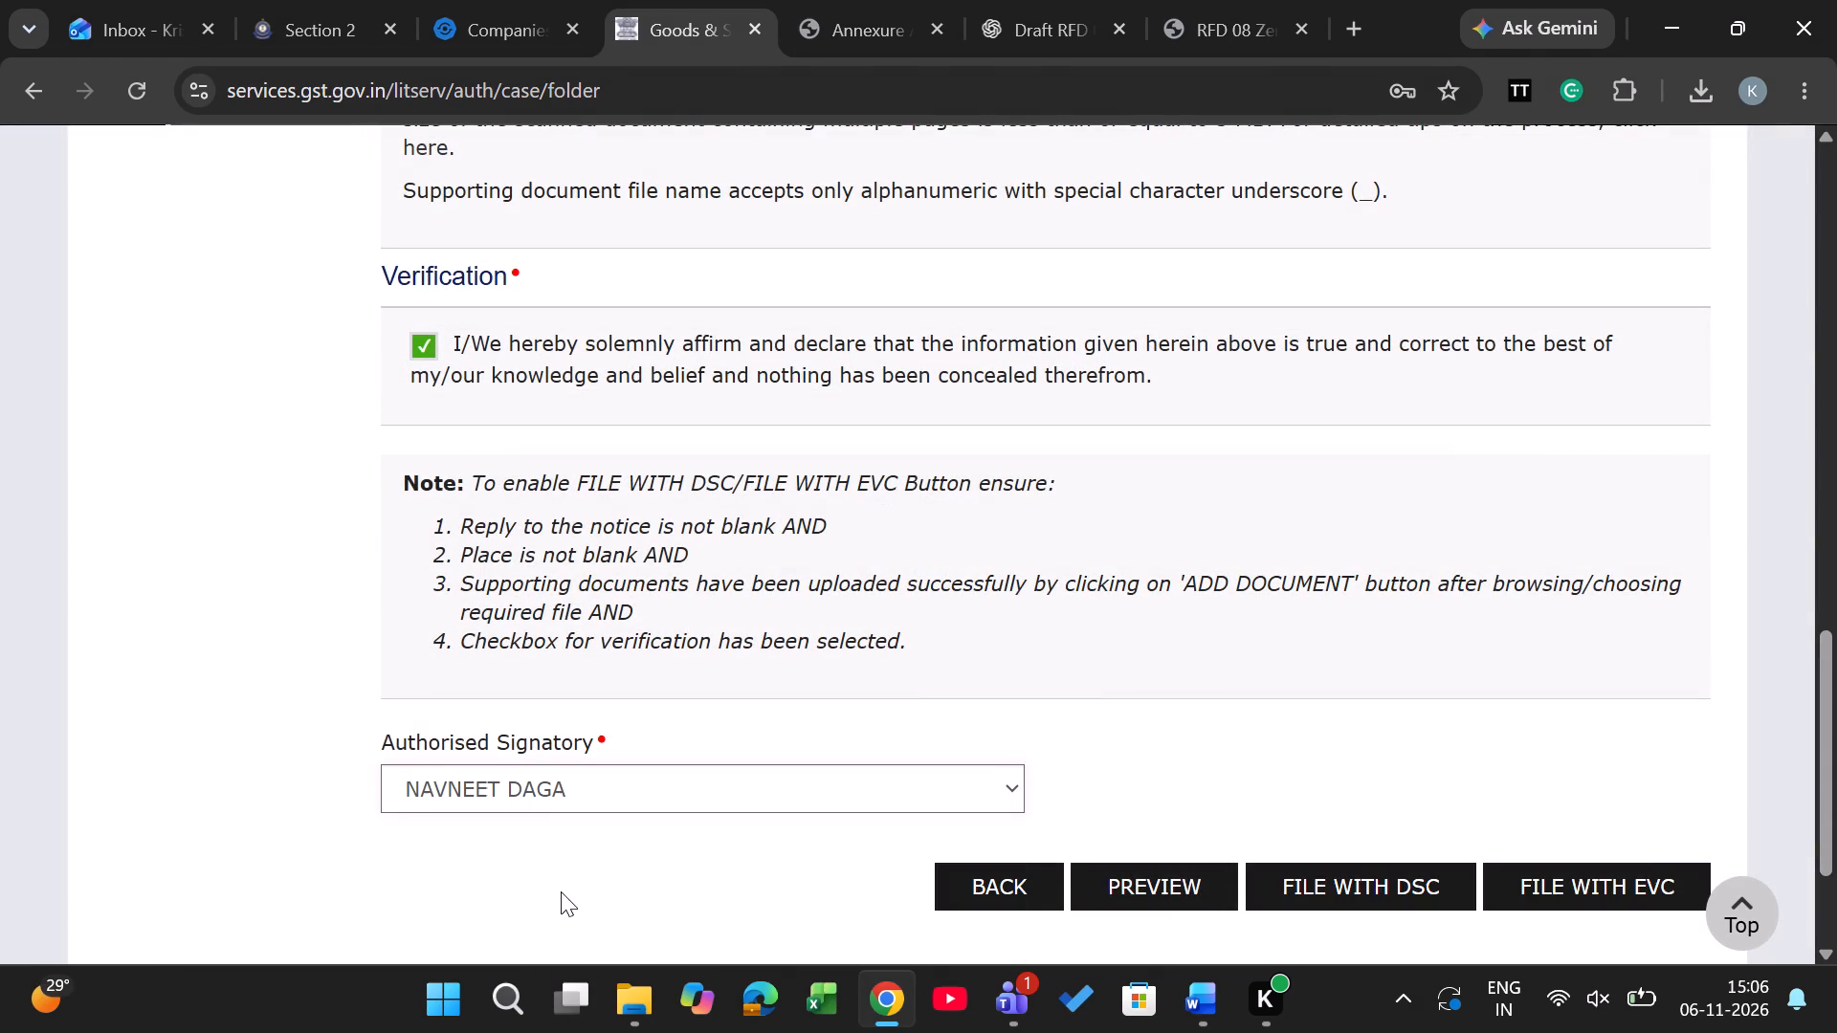
Generate the preview of the completed RFD-09 reply.
left_click(1187, 899)
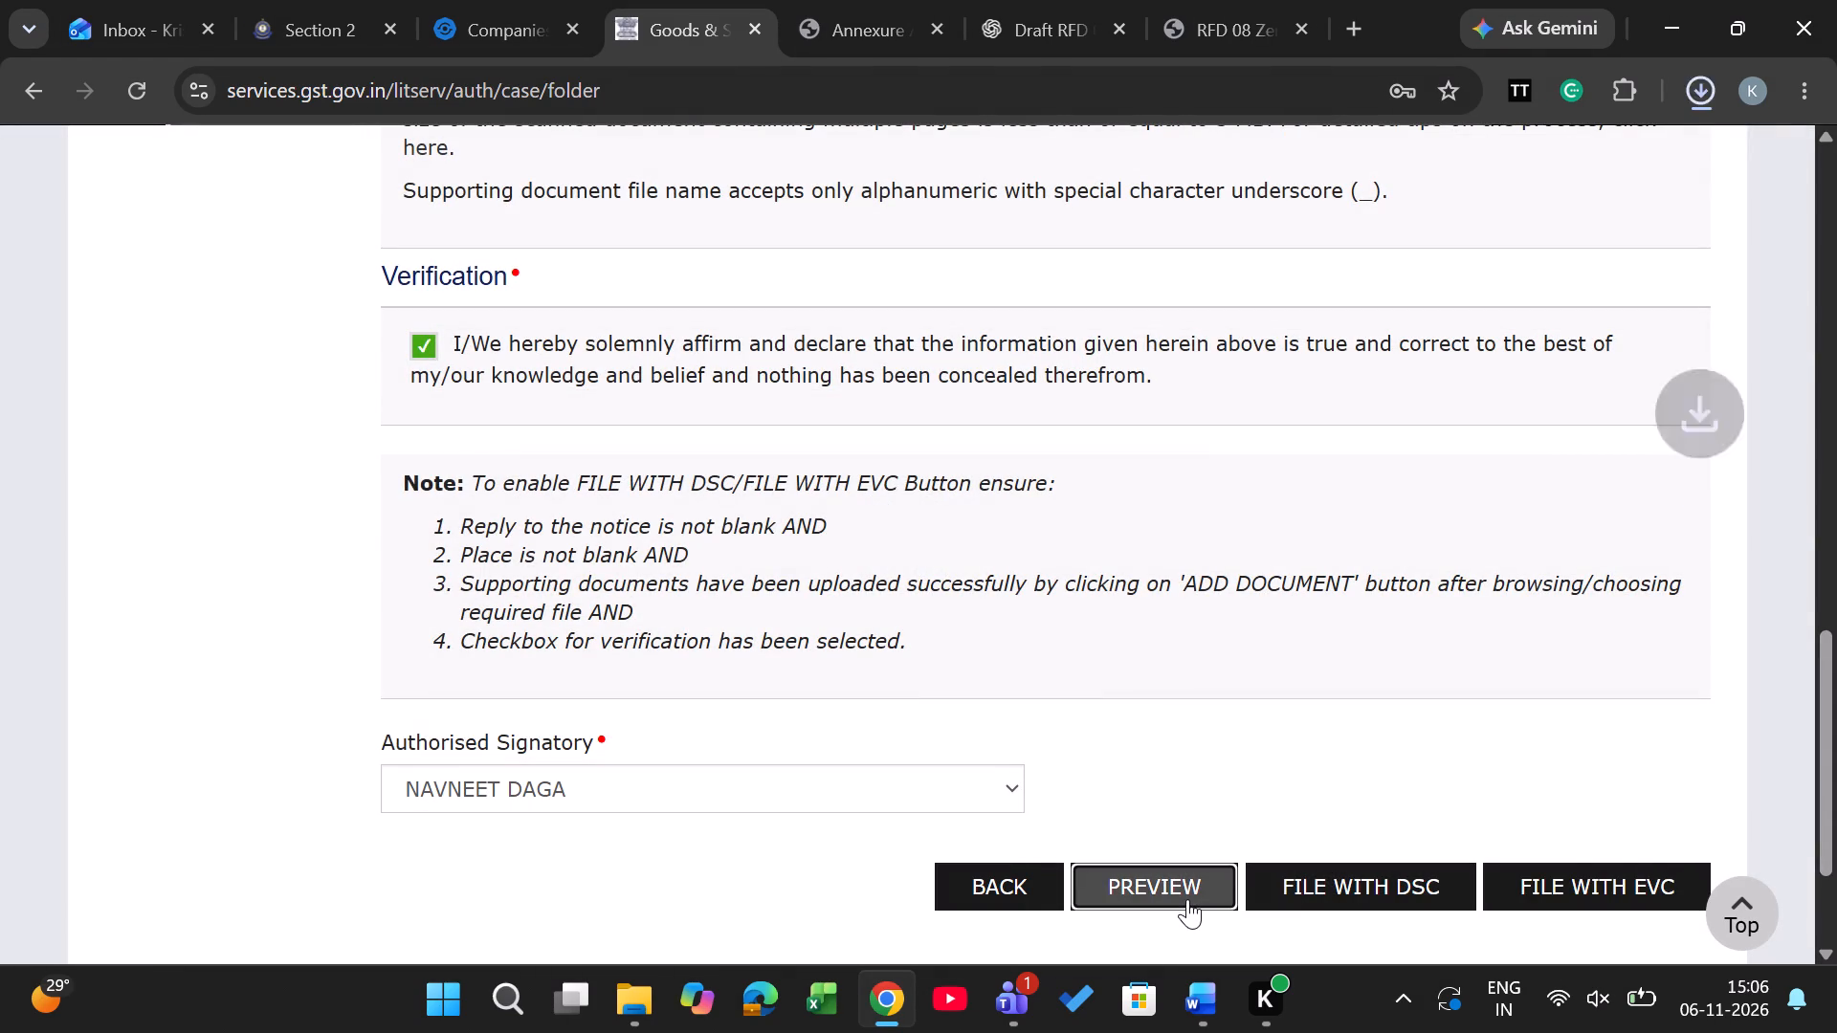
Start filing the RFD-09 reply with EVC.
left_click(1628, 876)
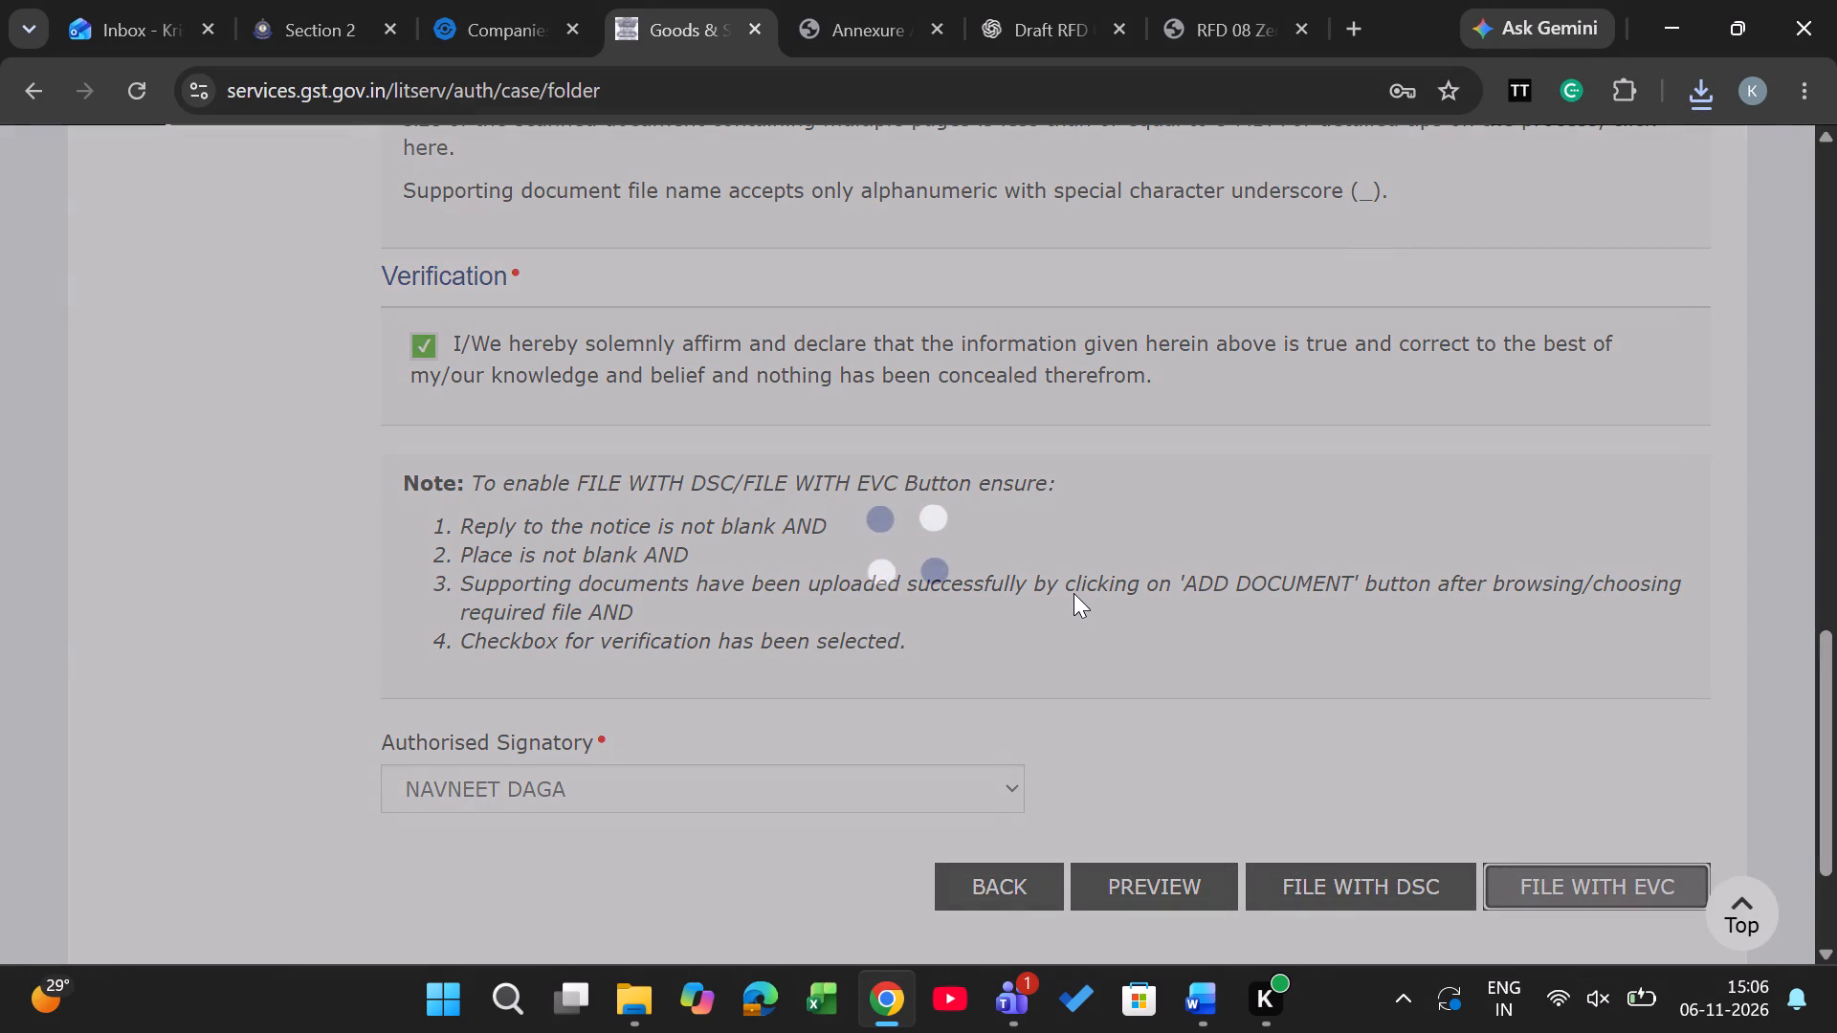
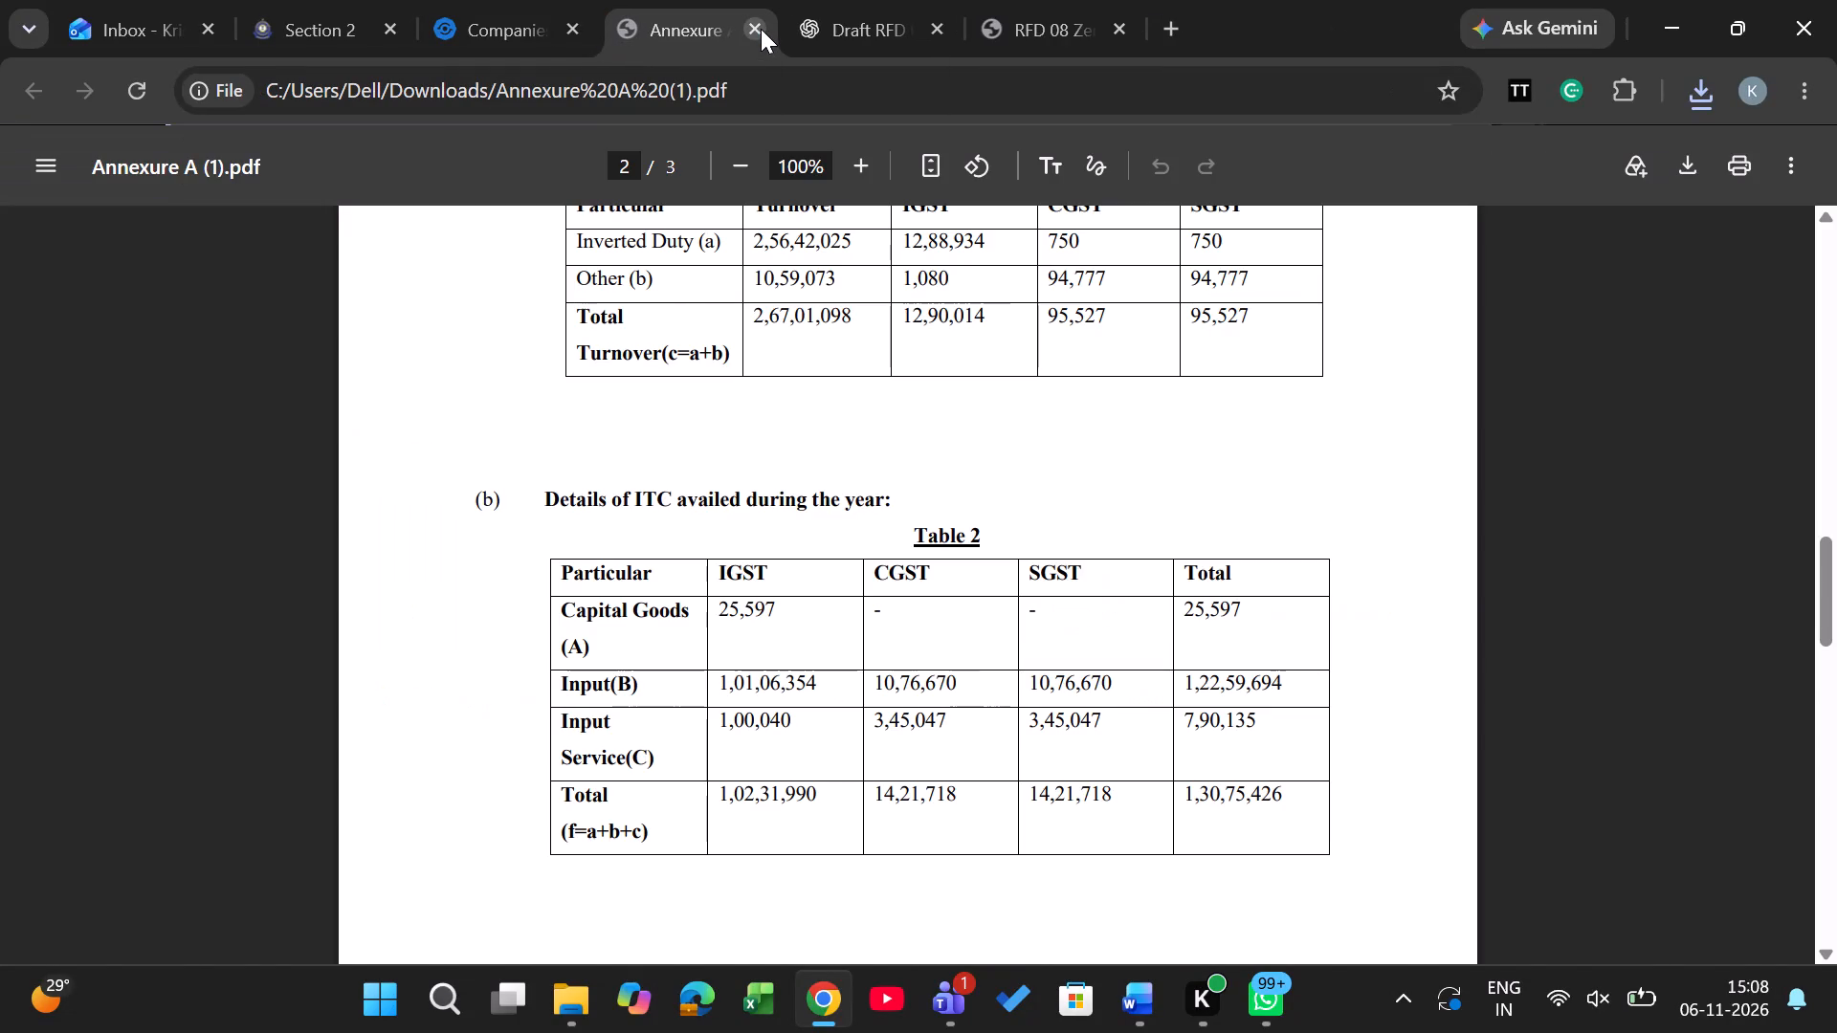
Close the browser tabs holding the Annexure A PDF, the RFD draft and the RFD 08 document.
left_click(761, 29)
left_click(761, 29)
left_click(761, 29)
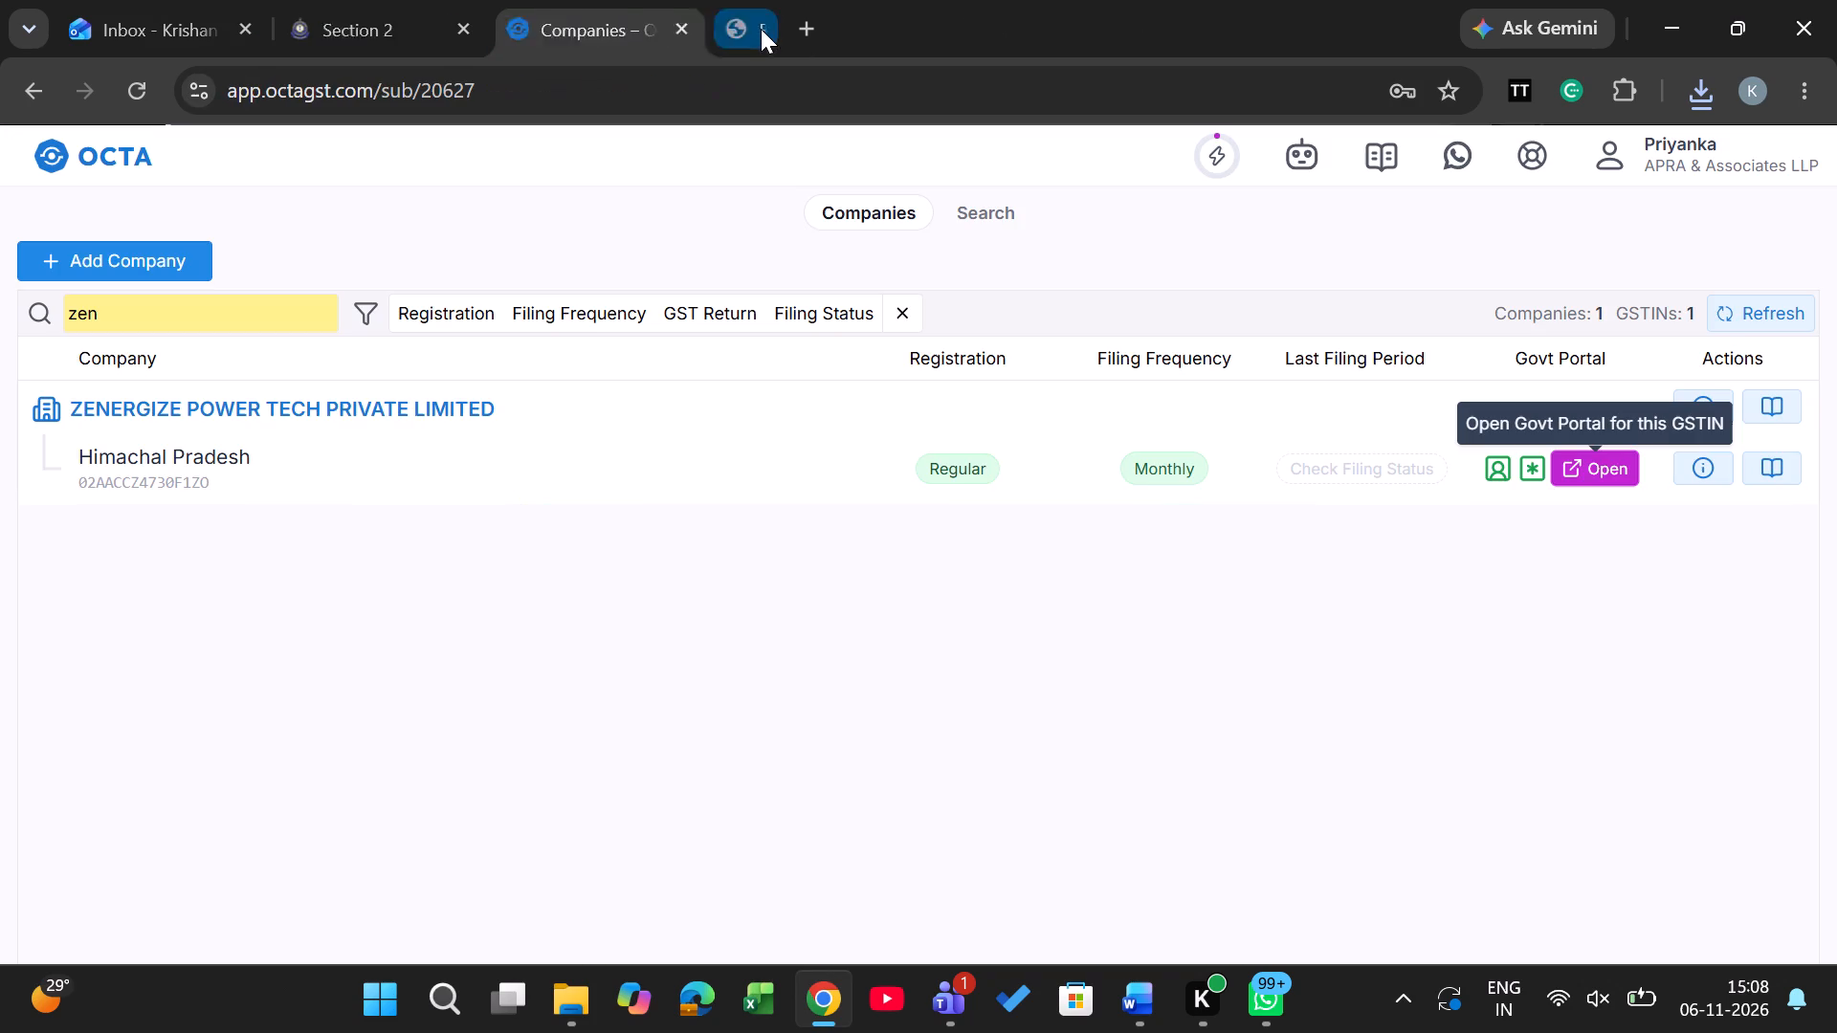
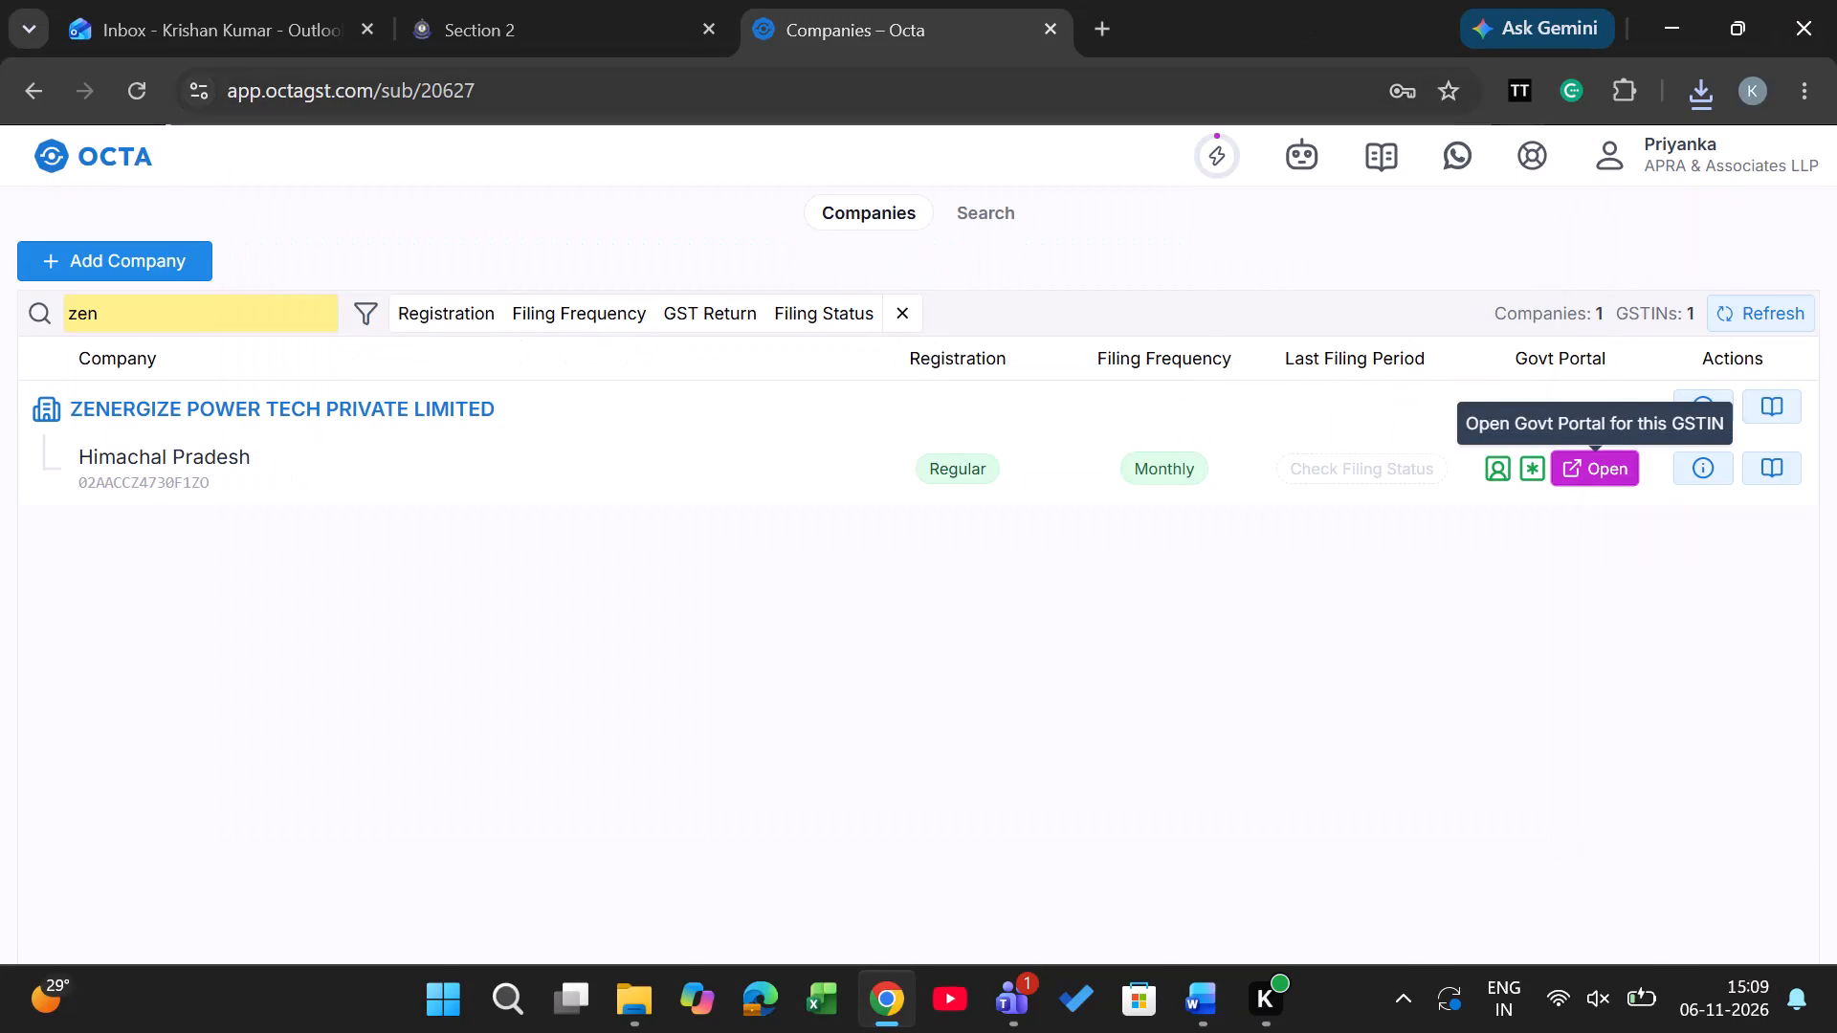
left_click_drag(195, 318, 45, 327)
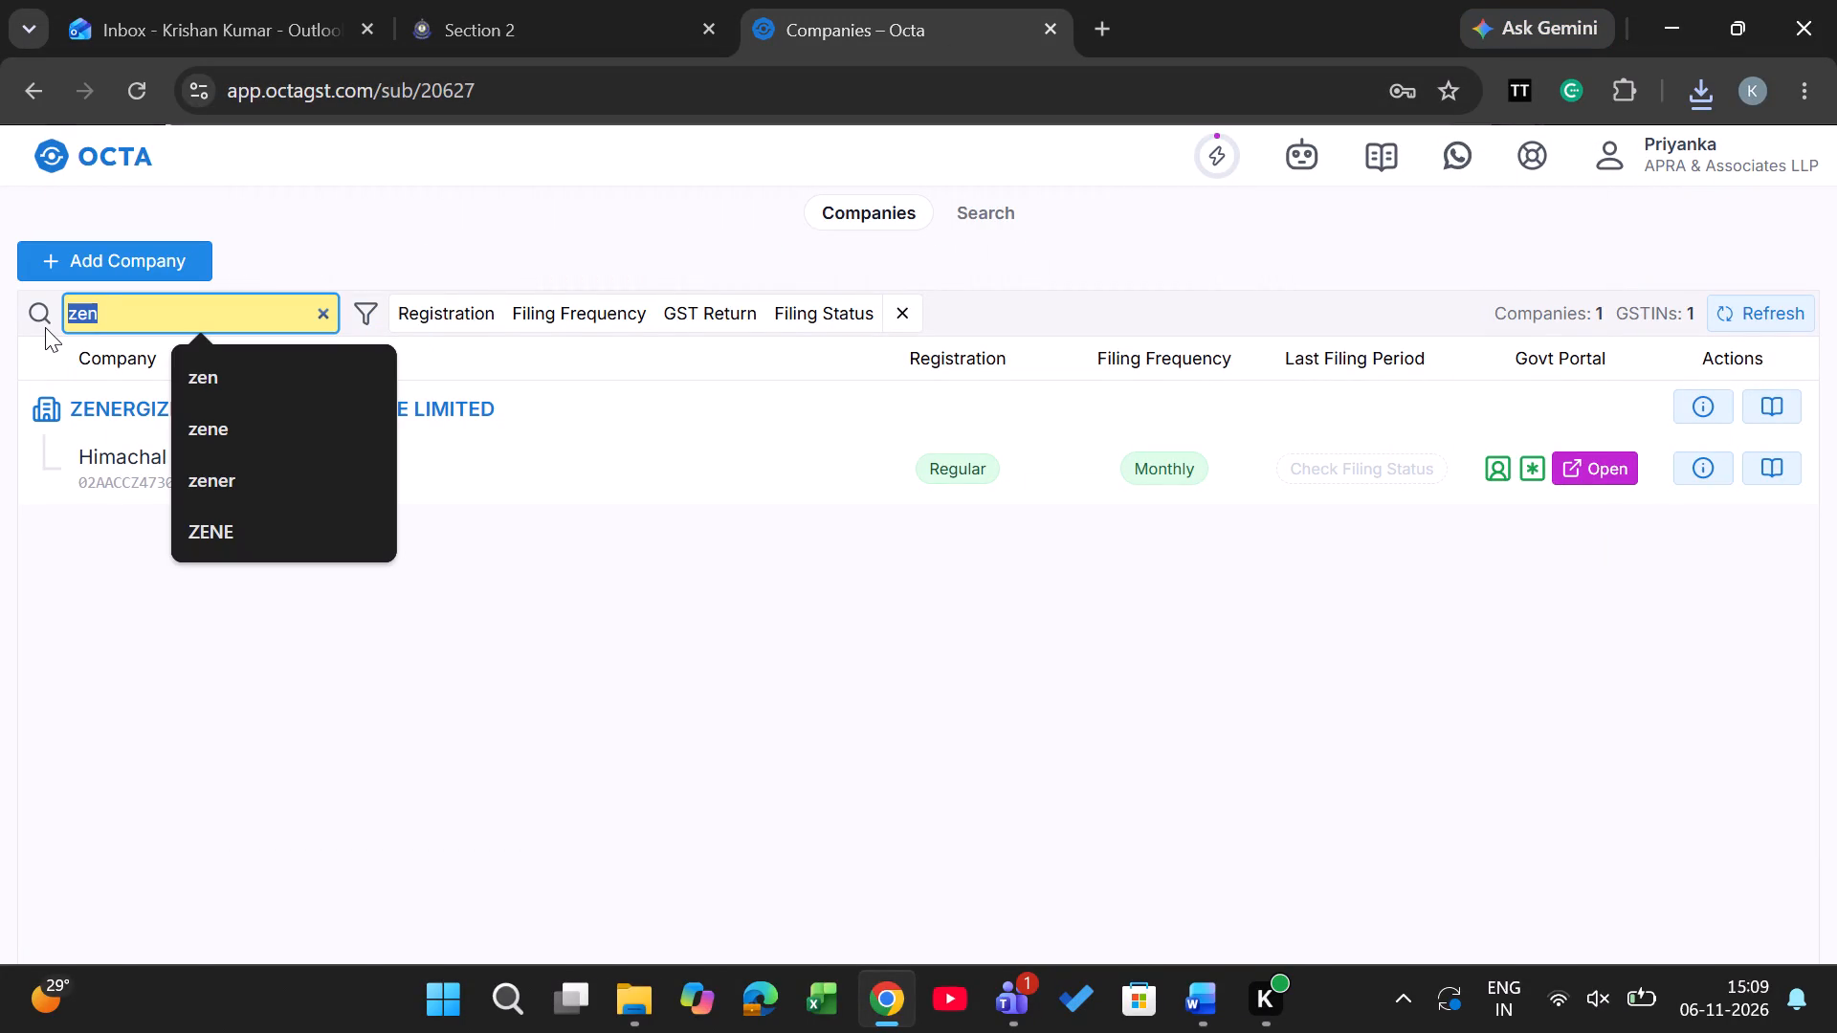
Open the GST portal (gst.gov.in) in a new tab and log out of the Zenergize Power Tech account.
left_click(1117, 21)
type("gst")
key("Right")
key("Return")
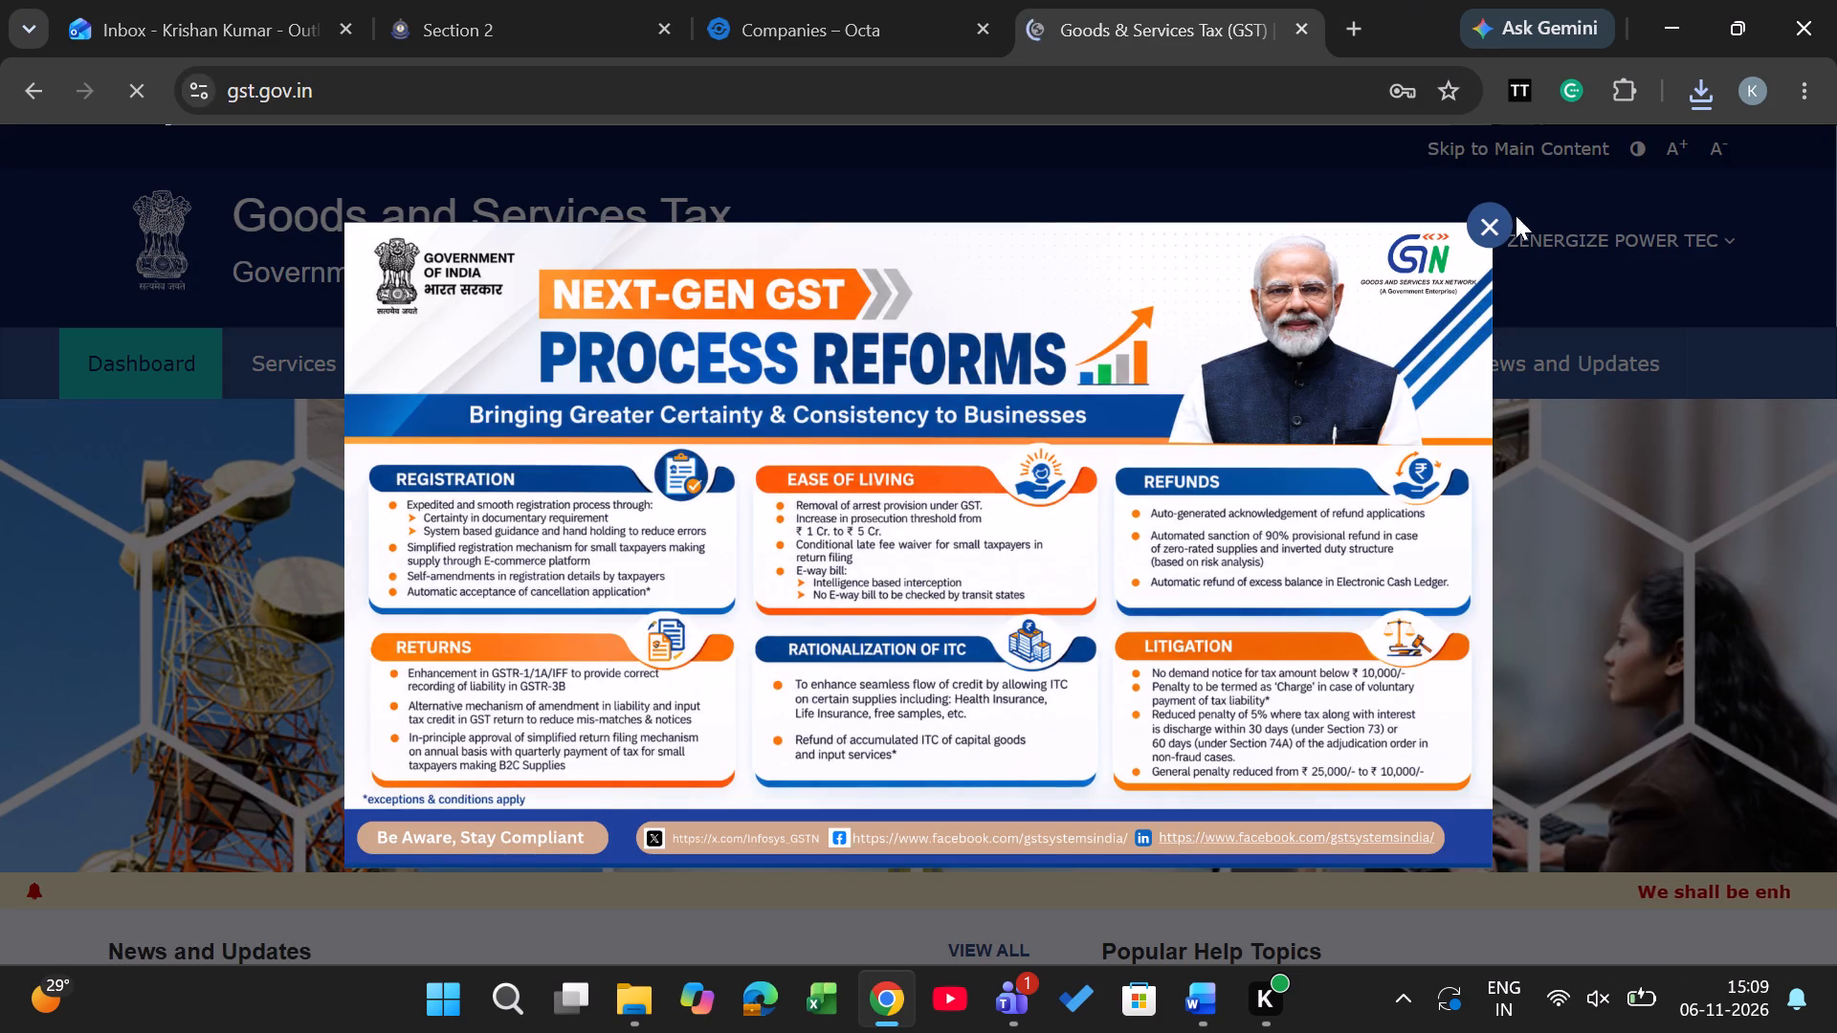
left_click(1498, 235)
left_click(1573, 250)
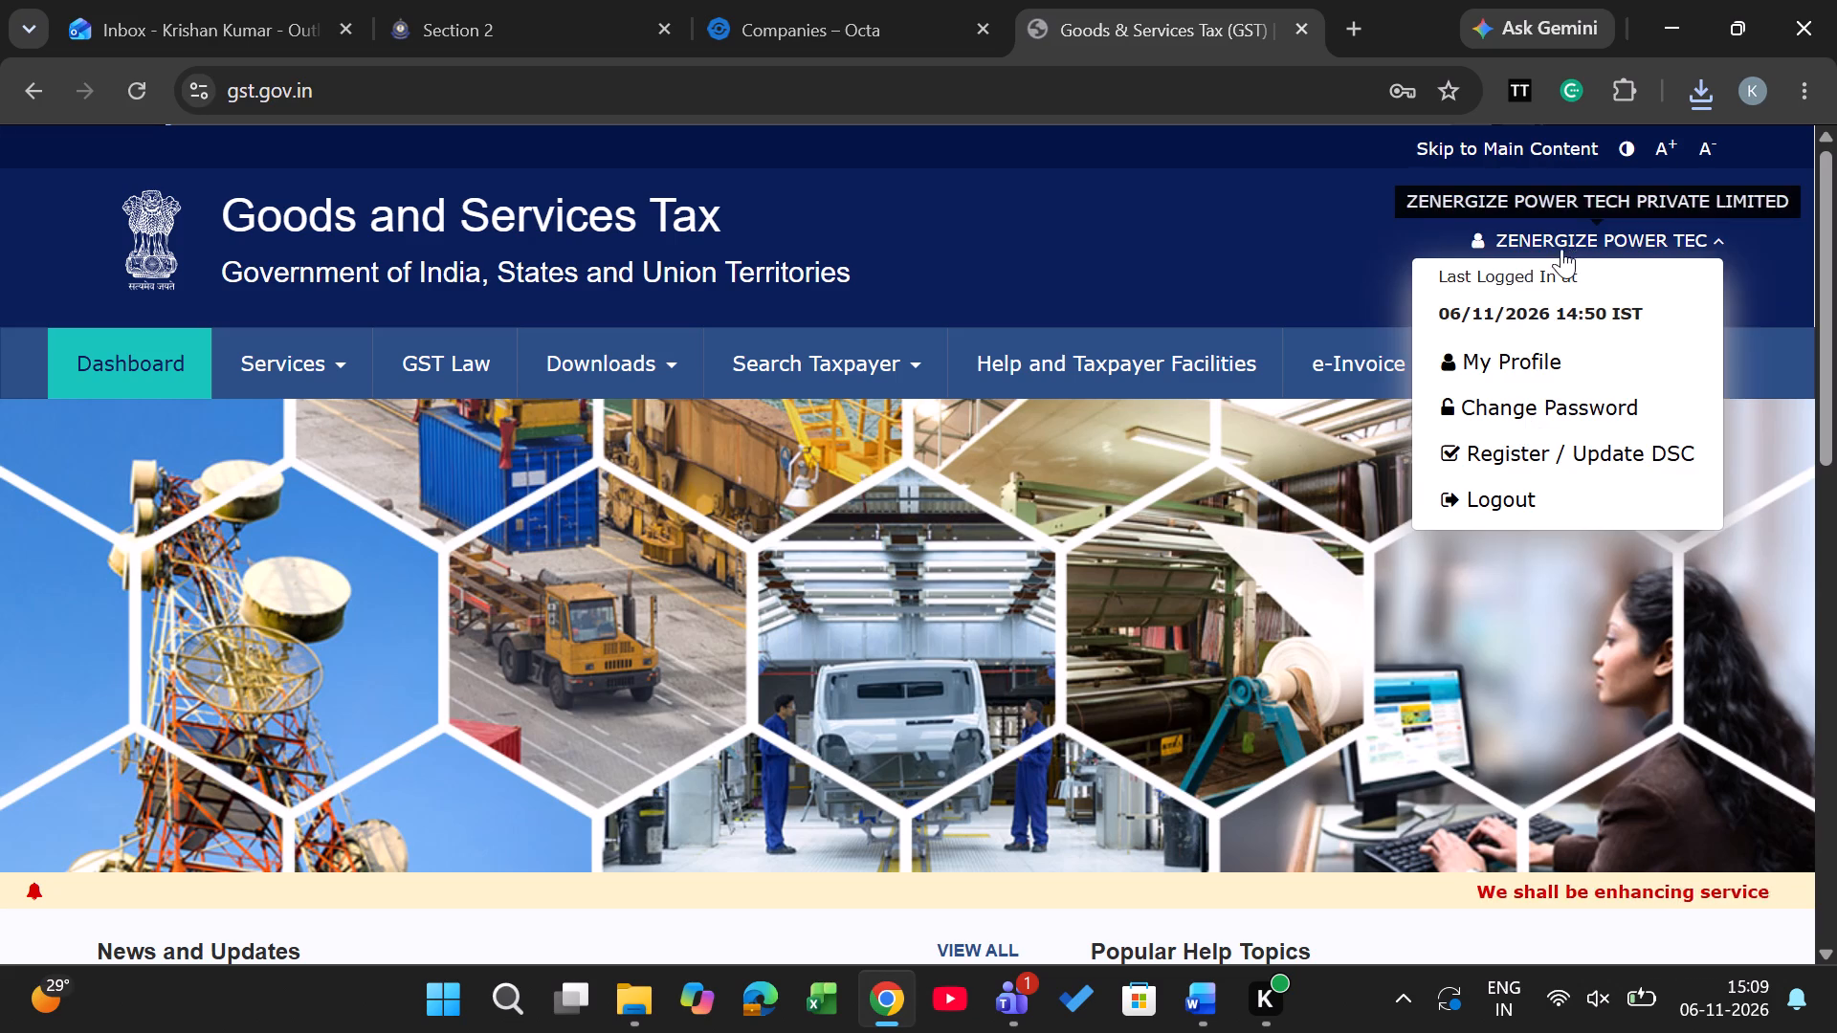
left_click(1509, 484)
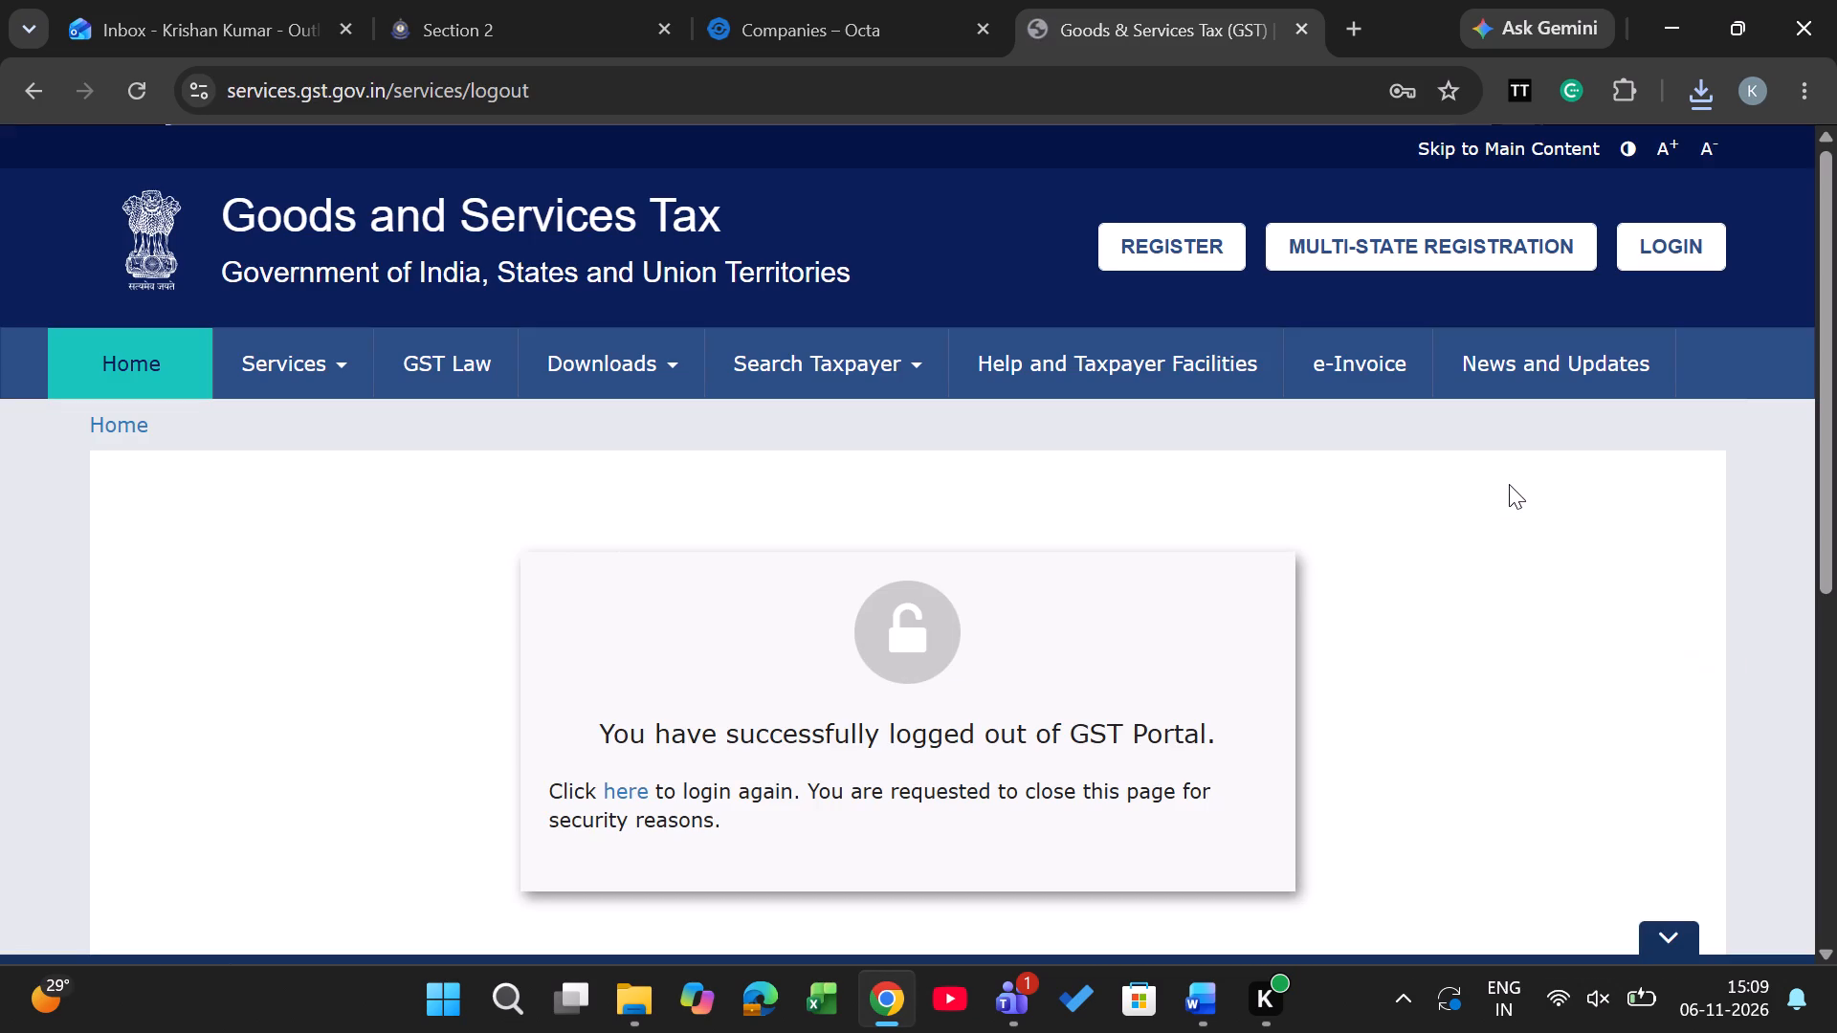
Open the GST portal's login page from the logout confirmation.
left_click(612, 792)
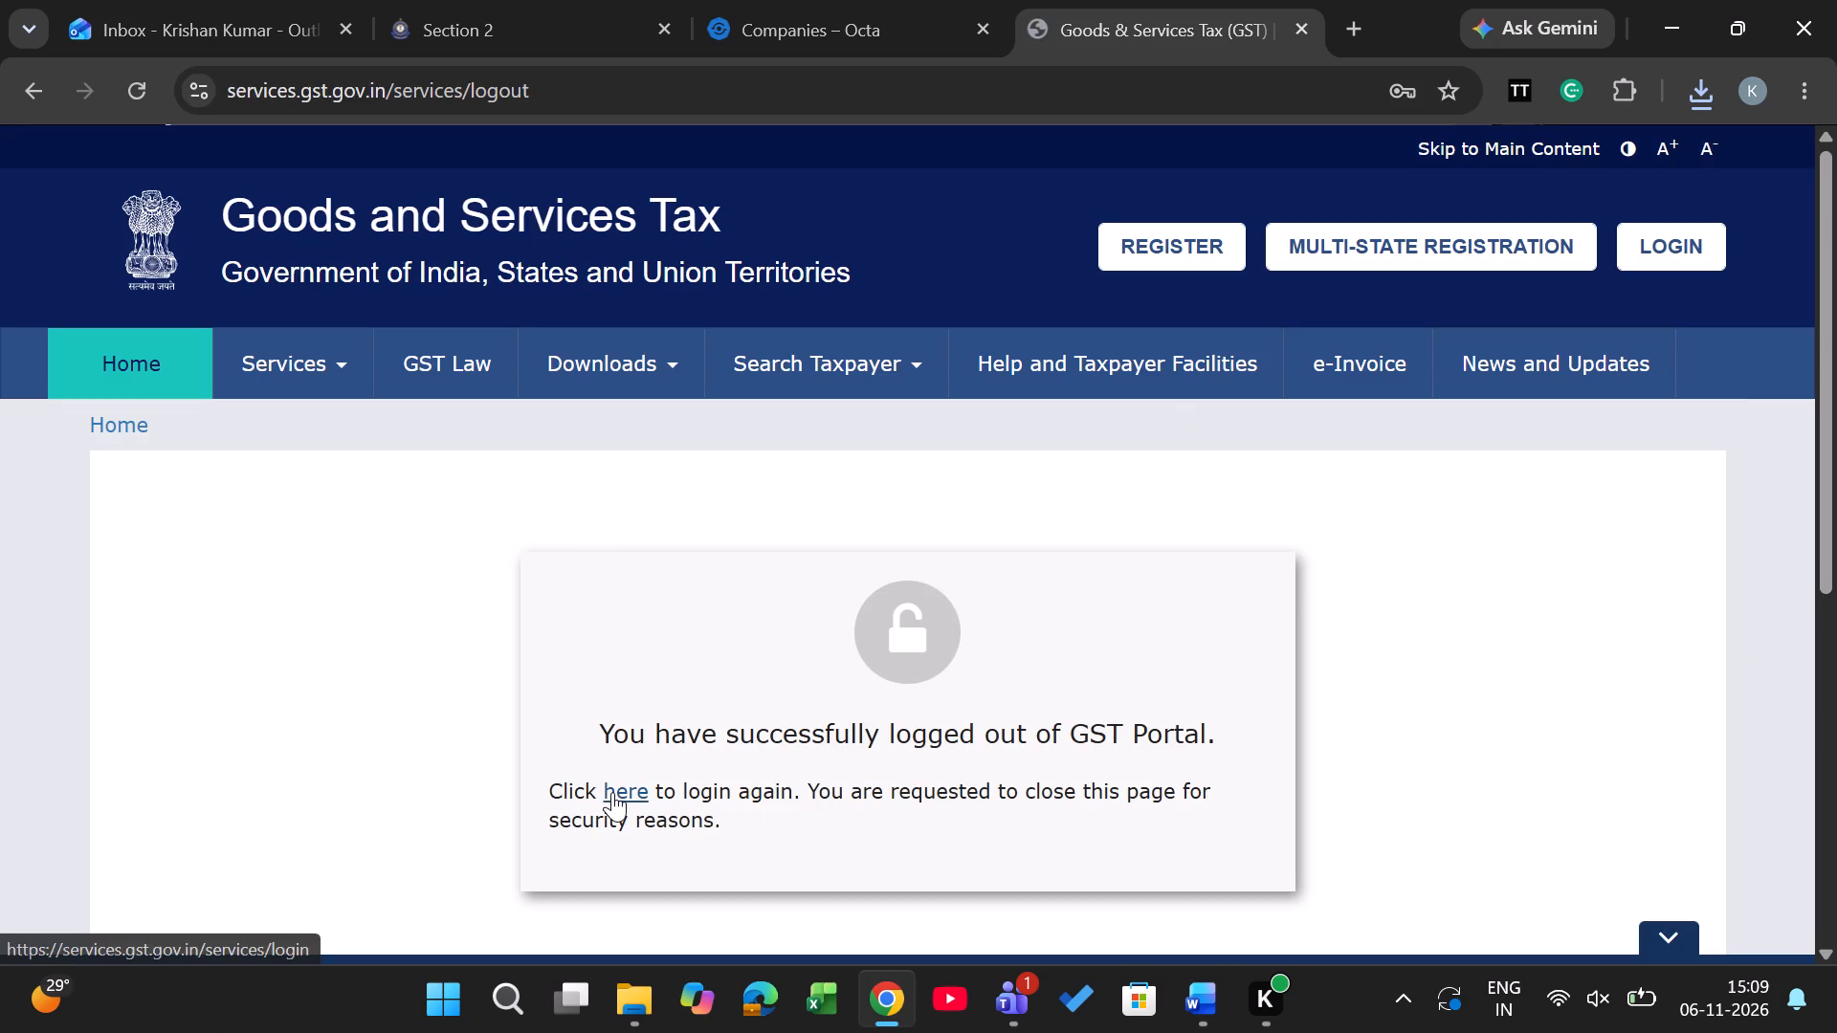